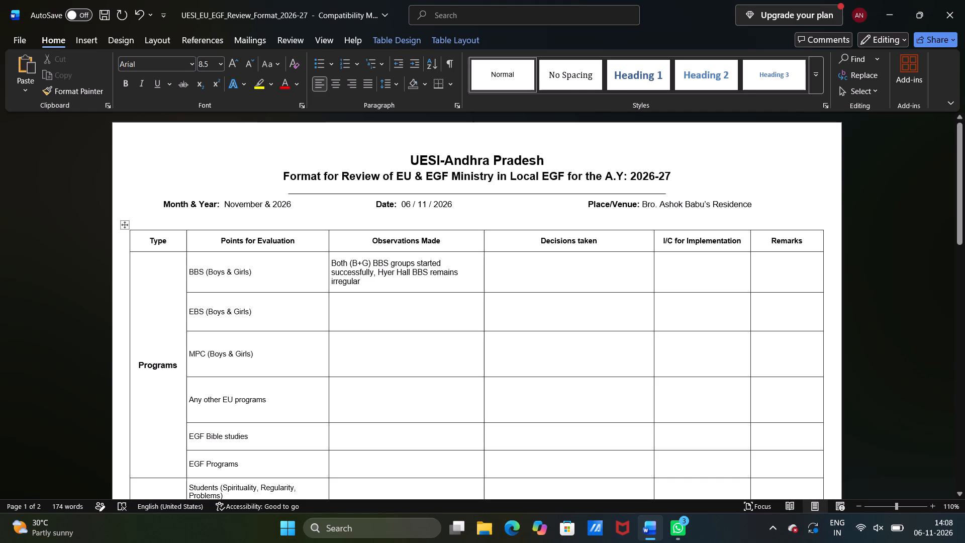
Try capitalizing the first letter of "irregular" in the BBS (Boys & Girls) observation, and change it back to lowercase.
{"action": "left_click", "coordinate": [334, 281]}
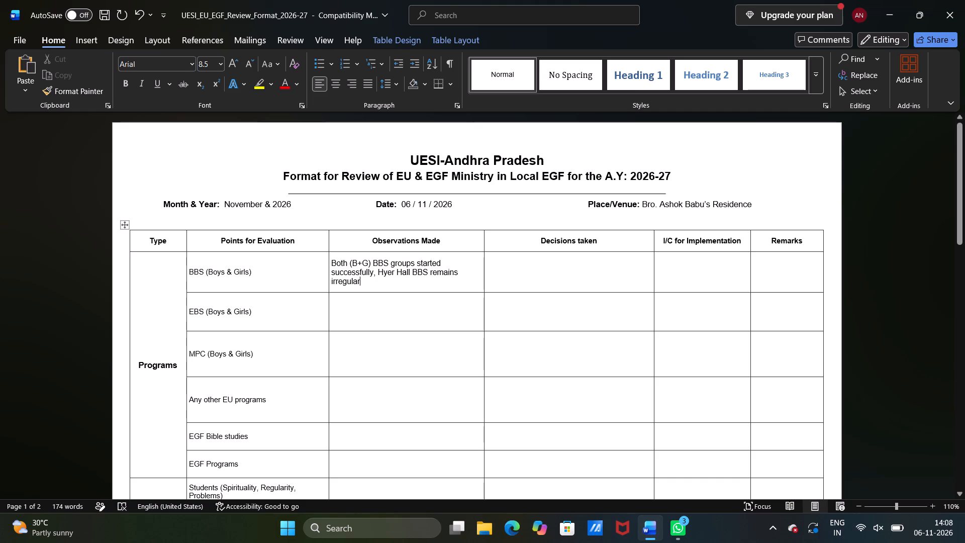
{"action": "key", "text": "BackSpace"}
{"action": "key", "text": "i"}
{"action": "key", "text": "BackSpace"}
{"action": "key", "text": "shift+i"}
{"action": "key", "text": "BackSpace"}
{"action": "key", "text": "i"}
Place the text cursor in the Decisions taken cell of the BBS (Boys & Girls) row.
{"action": "left_click", "coordinate": [497, 271]}
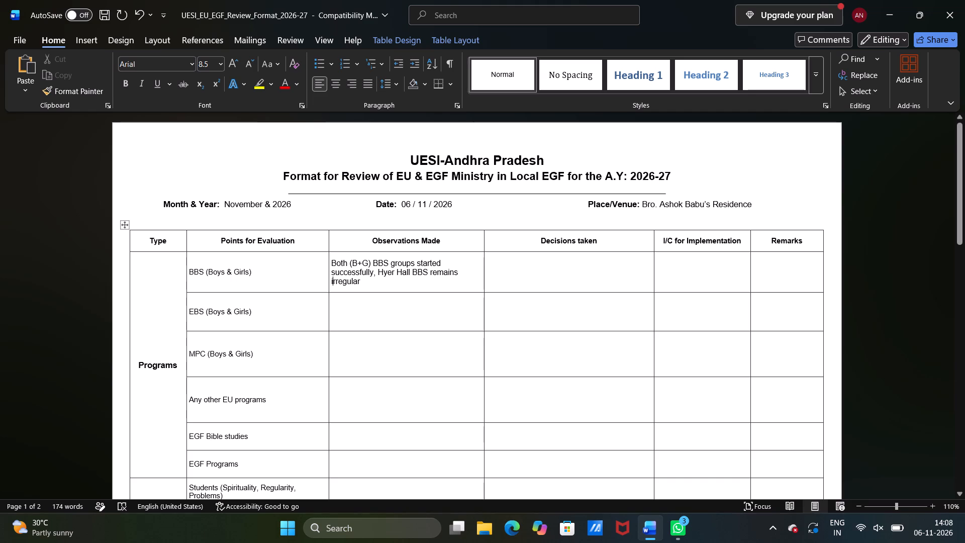
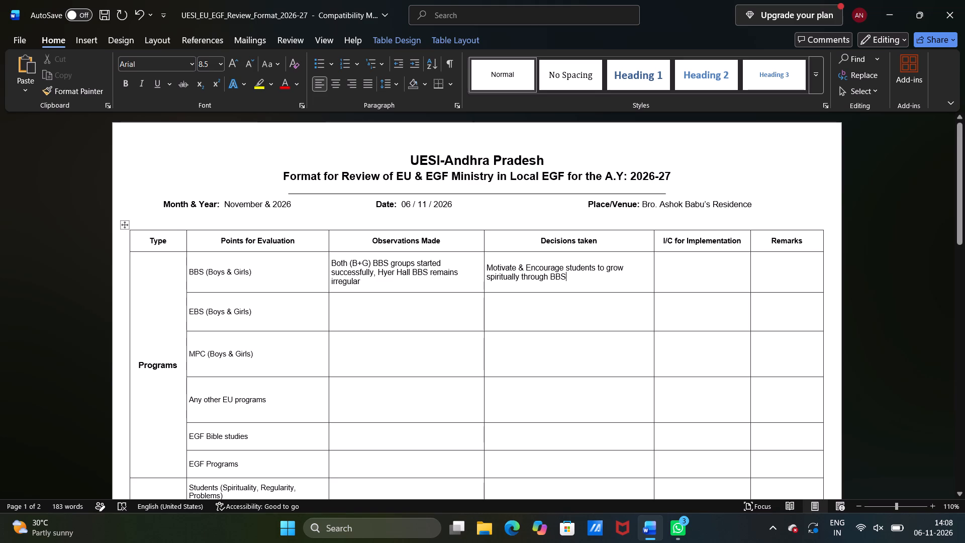
Replace the plus sign in "(B+G)" with a spaced ampersand in the BBS (Boys & Girls) observation, making it "(B & G)".
{"action": "key", "text": "Left"}
{"action": "key", "text": "Left"}
{"action": "left_click", "coordinate": [360, 266]}
{"action": "key", "text": "BackSpace"}
{"action": "key", "text": "shift+ampersand"}
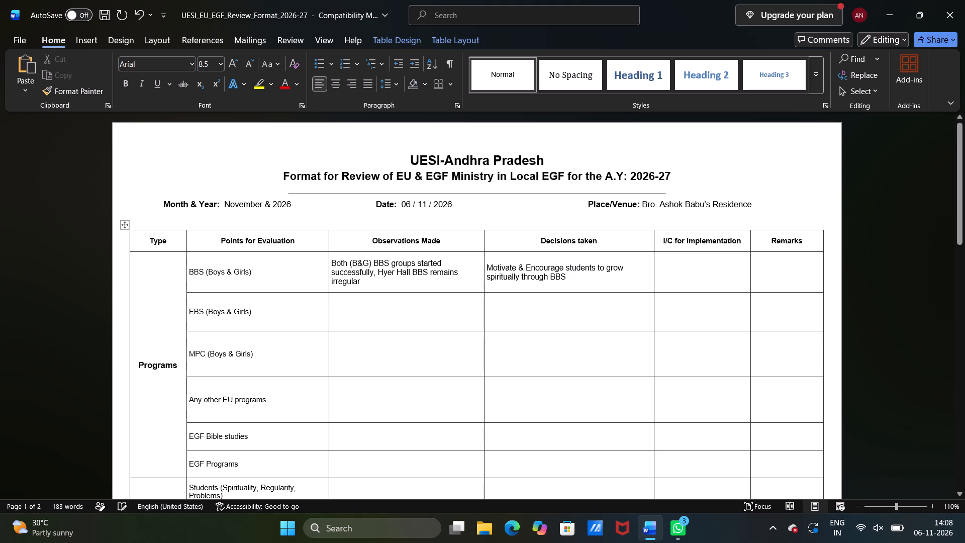
{"action": "key", "text": "space"}
{"action": "key", "text": "Down"}
{"action": "key", "text": "Up"}
{"action": "key", "text": "Left"}
{"action": "key", "text": "Left"}
{"action": "key", "text": "space"}
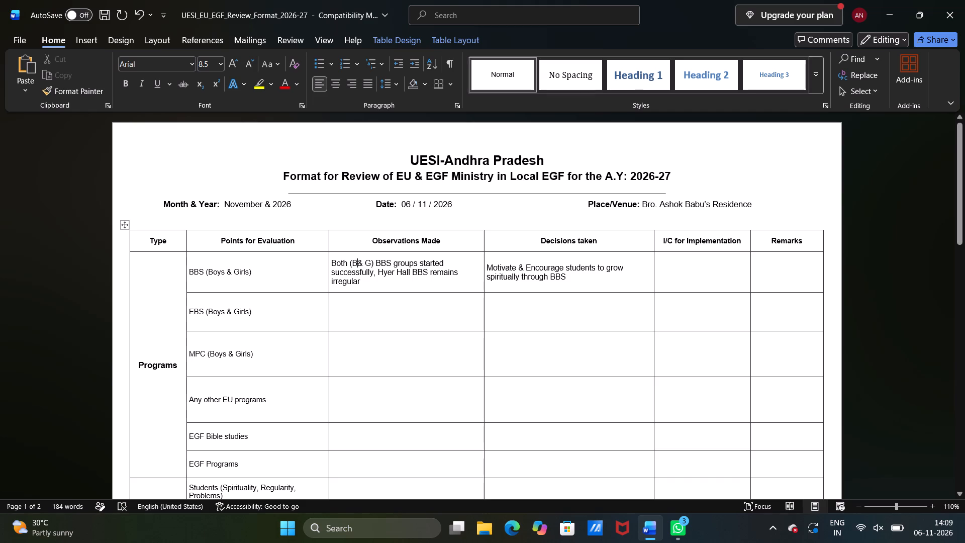
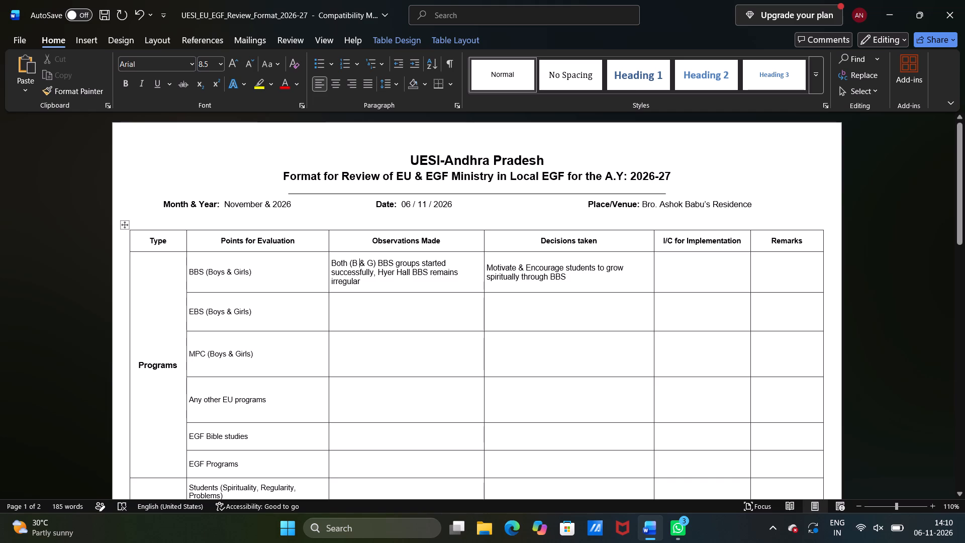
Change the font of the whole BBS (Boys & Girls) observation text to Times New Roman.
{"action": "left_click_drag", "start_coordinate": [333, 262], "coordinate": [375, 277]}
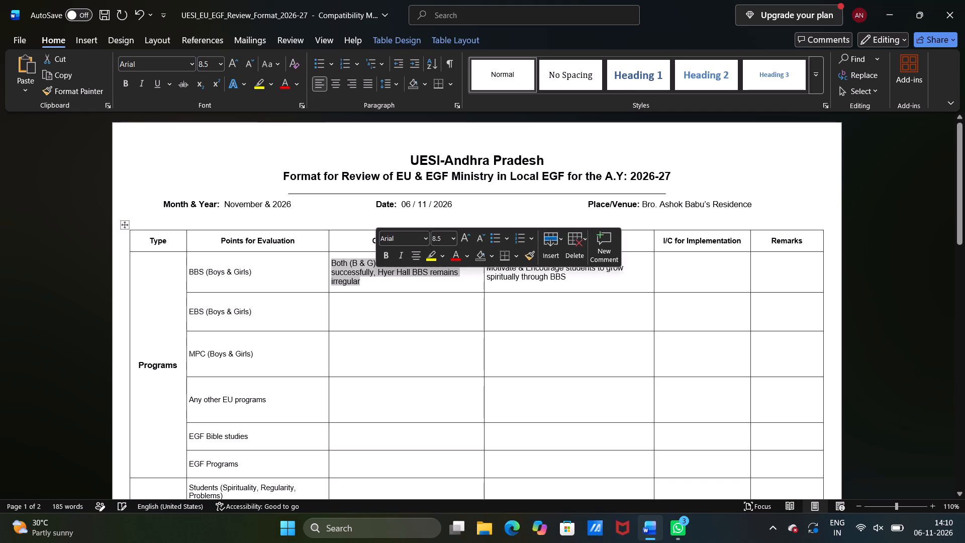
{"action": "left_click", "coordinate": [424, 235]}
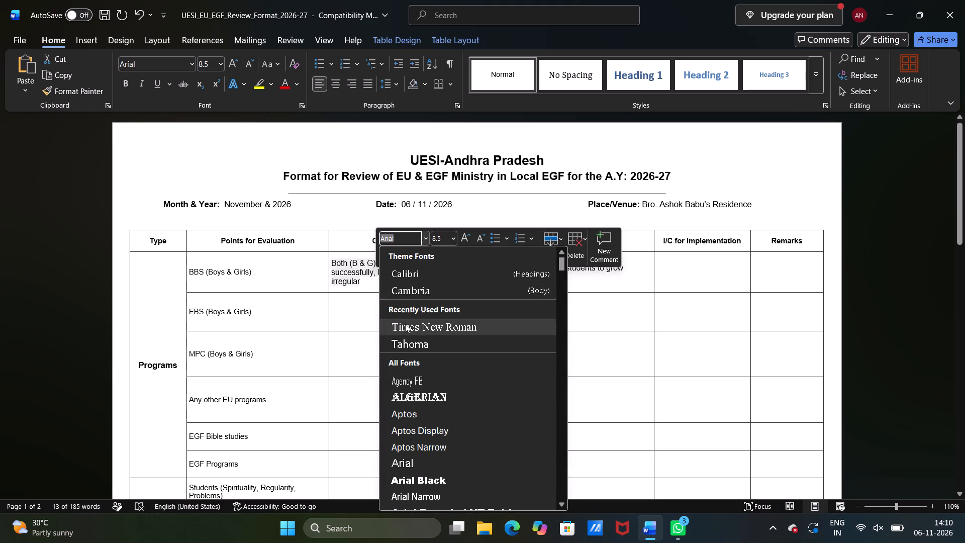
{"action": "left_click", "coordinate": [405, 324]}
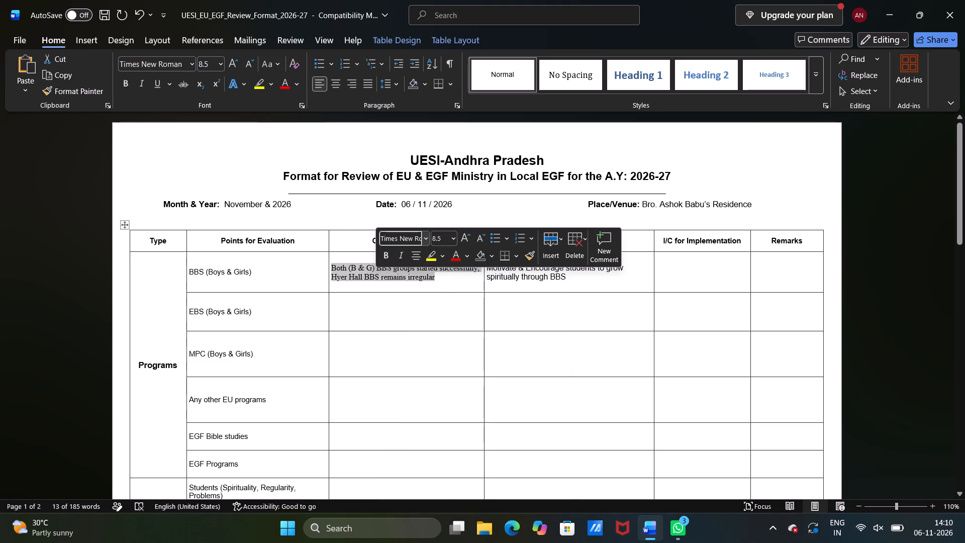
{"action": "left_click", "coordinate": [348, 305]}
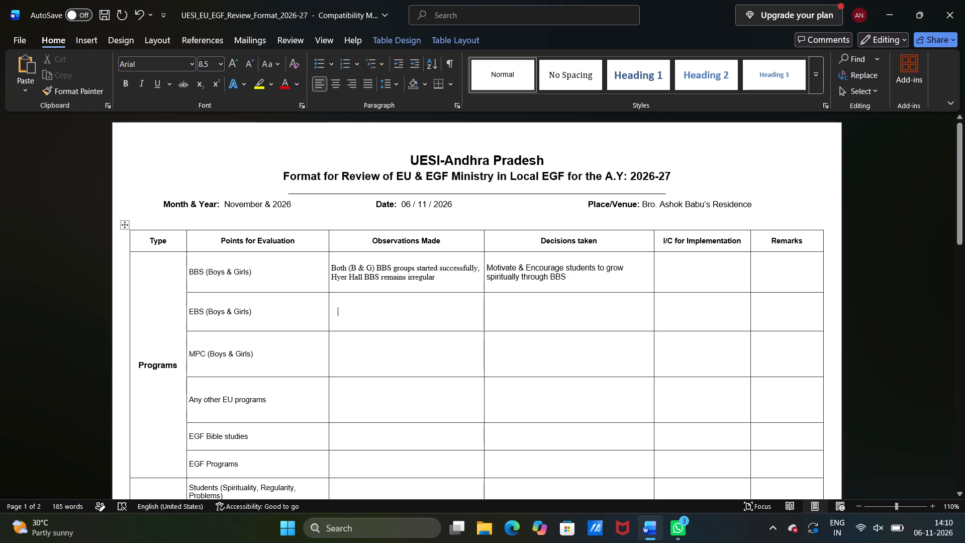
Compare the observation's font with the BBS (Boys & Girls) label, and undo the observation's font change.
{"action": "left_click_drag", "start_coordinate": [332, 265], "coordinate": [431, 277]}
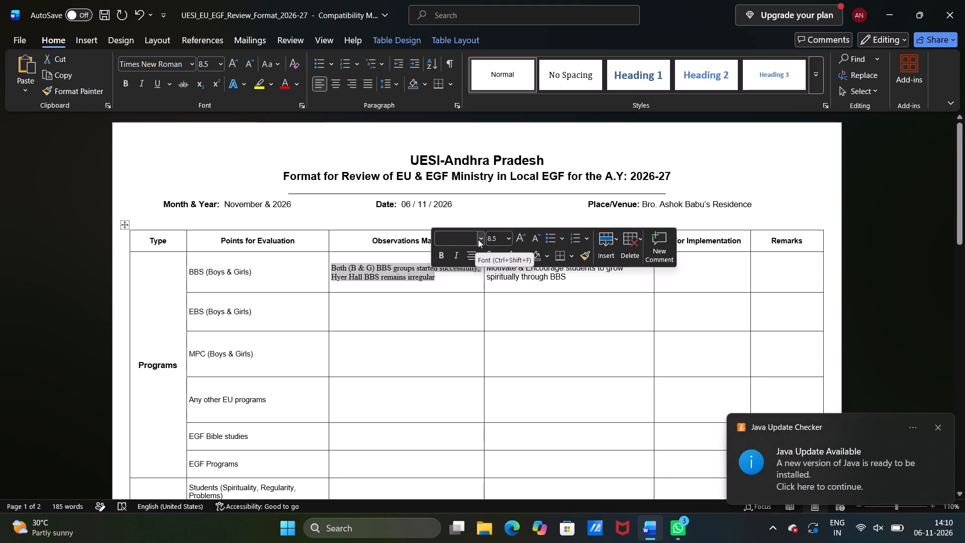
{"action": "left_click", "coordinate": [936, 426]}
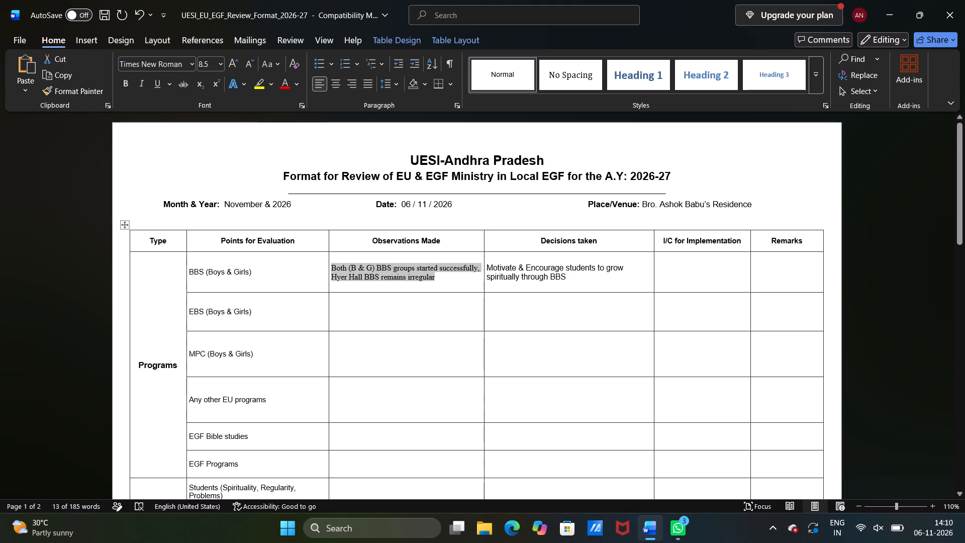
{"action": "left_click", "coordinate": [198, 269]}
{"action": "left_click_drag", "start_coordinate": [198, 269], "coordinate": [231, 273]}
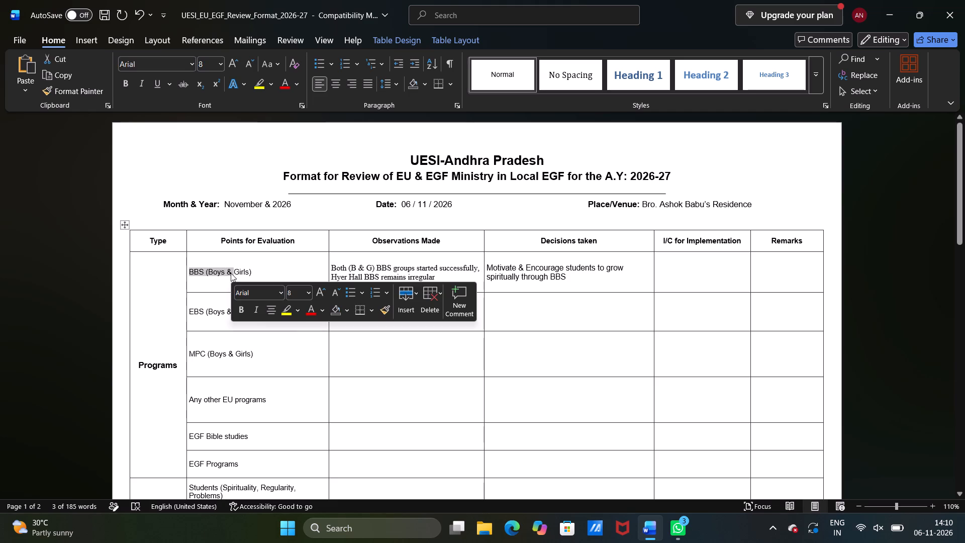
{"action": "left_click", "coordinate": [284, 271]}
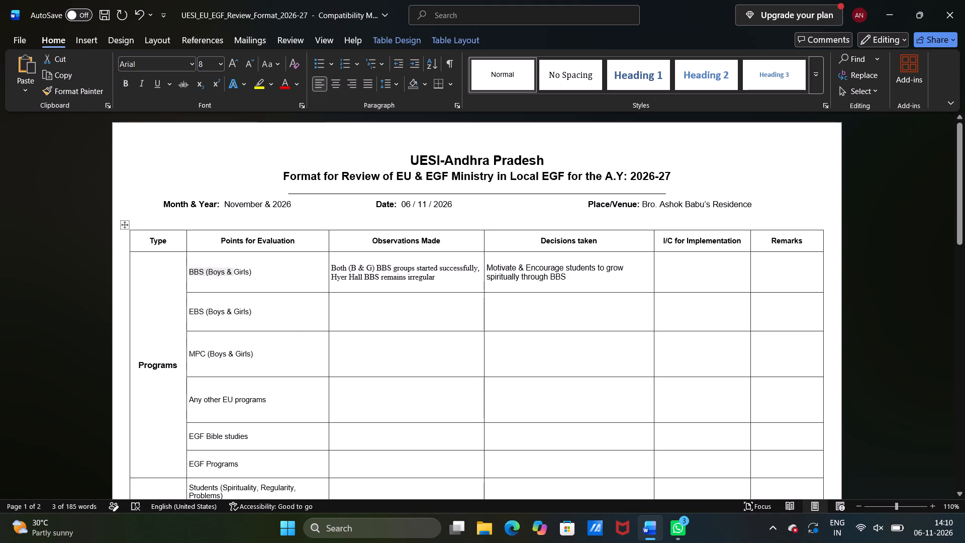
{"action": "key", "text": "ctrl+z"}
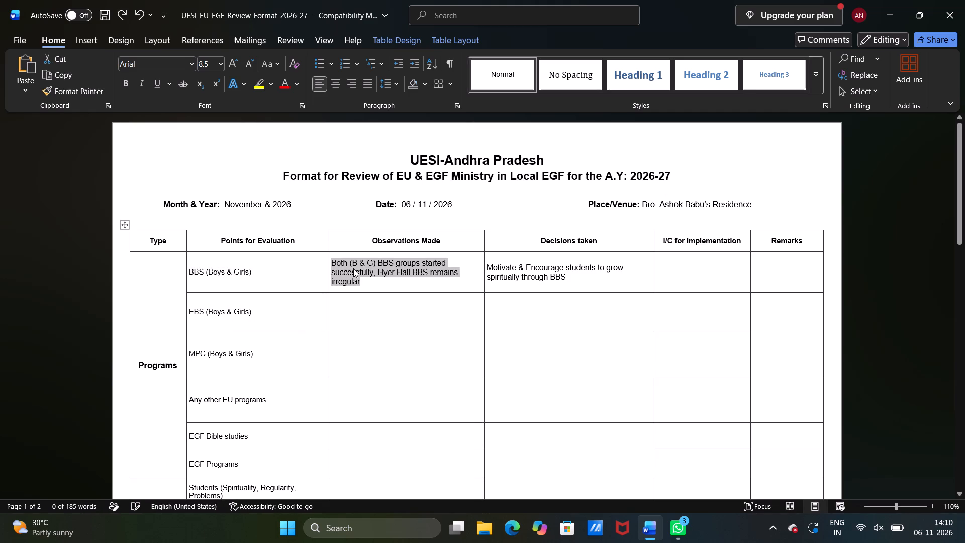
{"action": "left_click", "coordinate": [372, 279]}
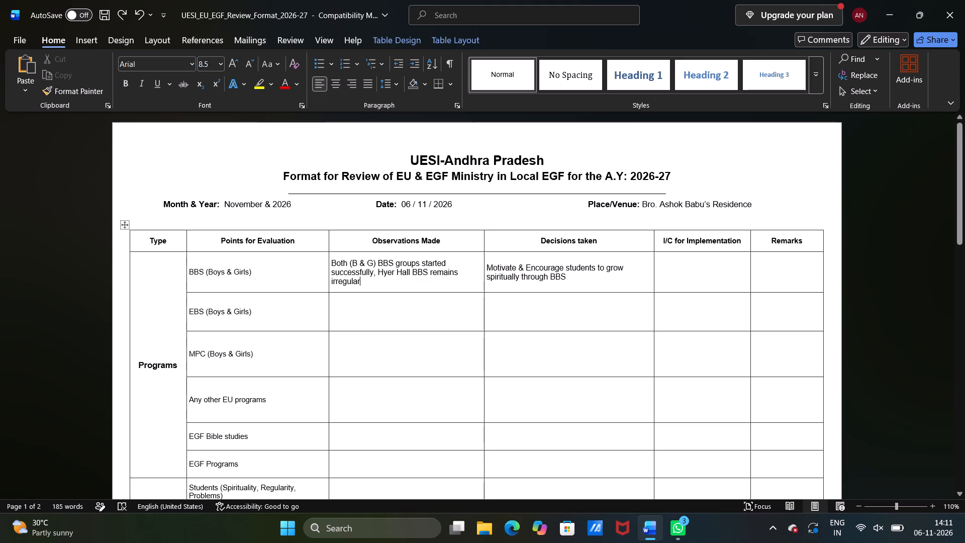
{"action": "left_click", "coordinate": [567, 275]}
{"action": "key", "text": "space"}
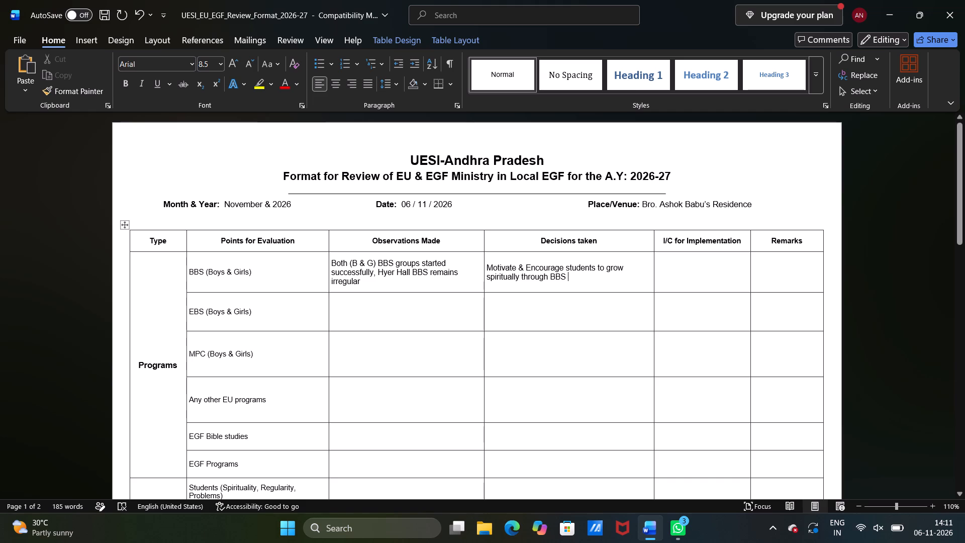
Enter the two responsible brothers' names in the BBS row's I/C for Implementation cell, each prefixed "Bro." and joined by an ampersand.
{"action": "left_click", "coordinate": [668, 268]}
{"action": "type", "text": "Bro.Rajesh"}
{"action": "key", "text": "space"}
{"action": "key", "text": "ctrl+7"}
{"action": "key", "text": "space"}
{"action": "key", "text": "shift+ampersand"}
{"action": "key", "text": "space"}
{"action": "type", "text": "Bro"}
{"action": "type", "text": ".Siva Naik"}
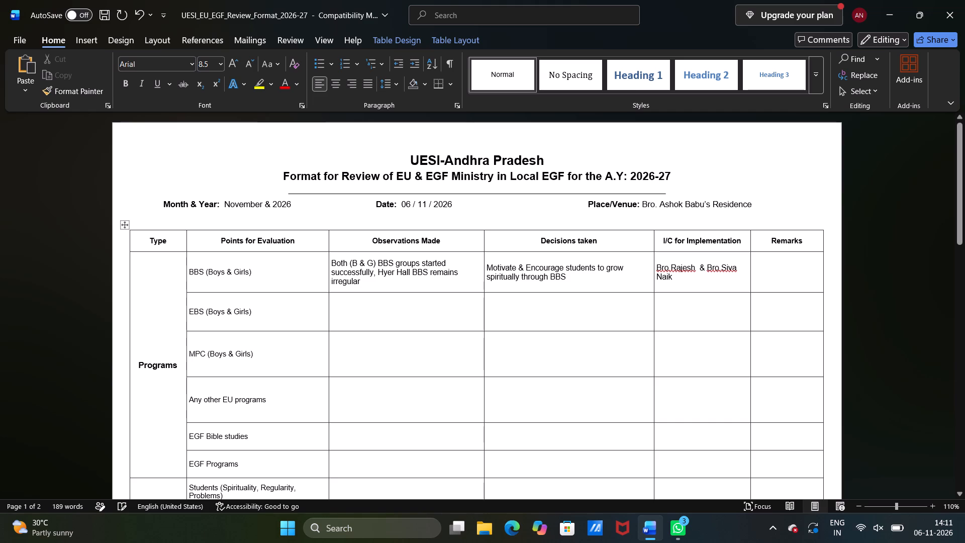
Insert a space after each "Bro." prefix in the BBS row's I/C for Implementation cell.
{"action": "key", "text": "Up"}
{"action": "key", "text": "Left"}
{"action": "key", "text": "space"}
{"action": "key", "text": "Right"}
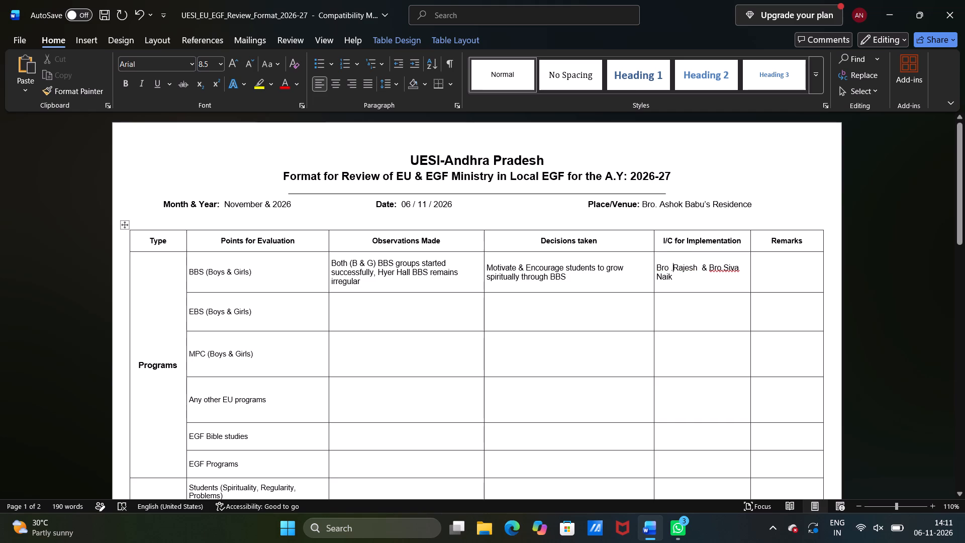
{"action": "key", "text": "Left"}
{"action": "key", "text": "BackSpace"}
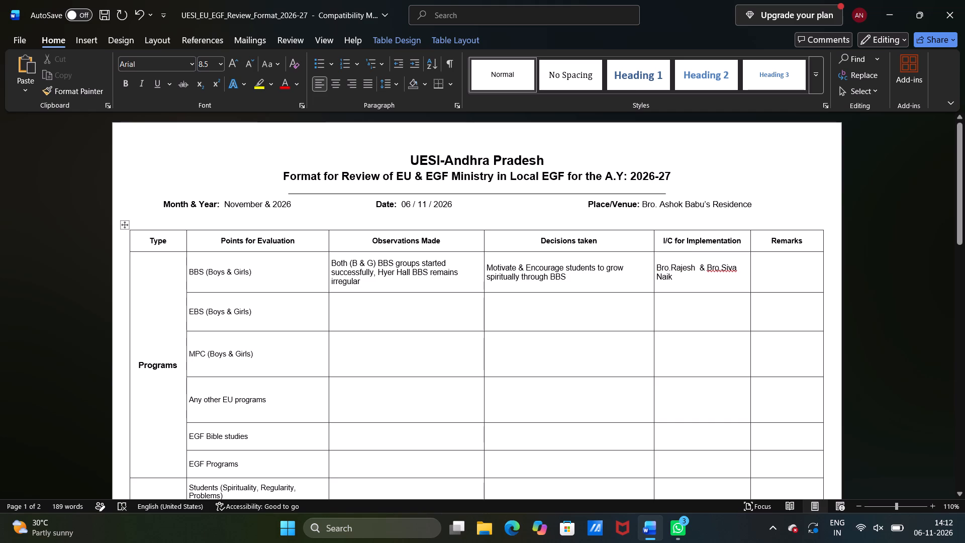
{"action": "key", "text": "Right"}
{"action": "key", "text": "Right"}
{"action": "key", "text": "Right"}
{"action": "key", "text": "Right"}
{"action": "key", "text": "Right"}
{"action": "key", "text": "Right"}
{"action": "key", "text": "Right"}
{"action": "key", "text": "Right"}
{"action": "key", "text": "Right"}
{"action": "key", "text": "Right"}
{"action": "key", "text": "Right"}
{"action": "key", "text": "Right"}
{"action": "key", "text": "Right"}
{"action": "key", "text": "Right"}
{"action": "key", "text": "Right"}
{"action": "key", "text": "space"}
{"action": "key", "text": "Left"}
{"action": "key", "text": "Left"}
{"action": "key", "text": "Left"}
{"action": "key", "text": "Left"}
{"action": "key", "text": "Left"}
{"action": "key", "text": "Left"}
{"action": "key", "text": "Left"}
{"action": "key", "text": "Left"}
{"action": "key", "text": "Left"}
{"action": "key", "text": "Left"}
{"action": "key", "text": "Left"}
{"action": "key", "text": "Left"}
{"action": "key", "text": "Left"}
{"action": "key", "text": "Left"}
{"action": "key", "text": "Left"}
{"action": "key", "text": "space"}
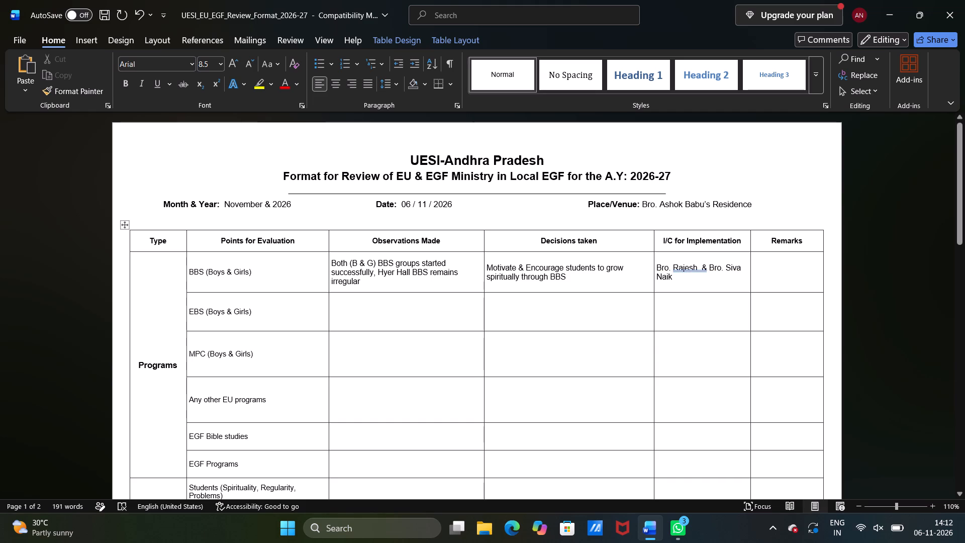
Remove the extra space before the ampersand between the two names in the BBS row's I/C for Implementation cell.
{"action": "left_click", "coordinate": [702, 264]}
{"action": "key", "text": "BackSpace"}
Add a space after "spiritually through BBS" at the end of the BBS row's decision text.
{"action": "left_click", "coordinate": [566, 279]}
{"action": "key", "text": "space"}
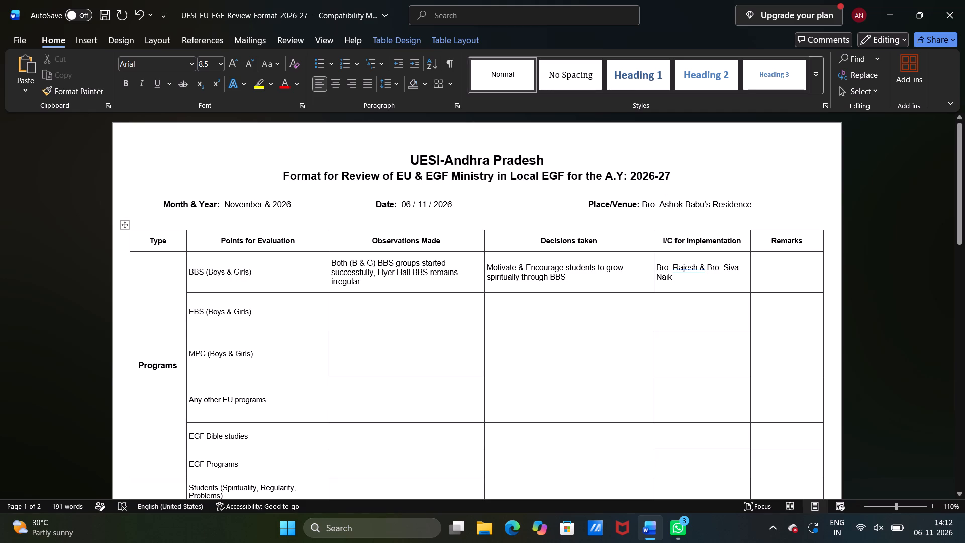
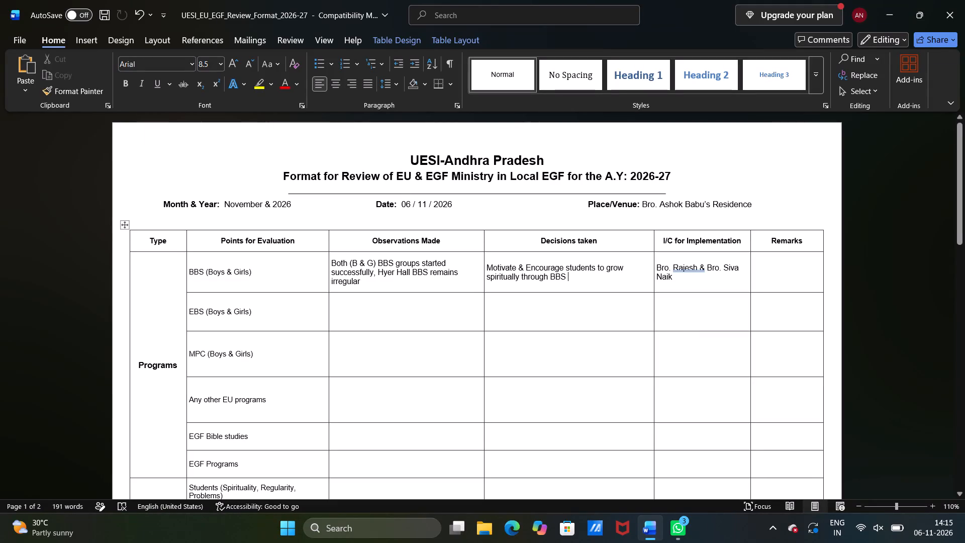
Continue the BBS row's decision text after "spiritually through BBS" with "with the help of graduate", without a final period.
{"action": "type", "text": "wh"}
{"action": "key", "text": "BackSpace"}
{"action": "type", "text": "ith"}
{"action": "key", "text": "space"}
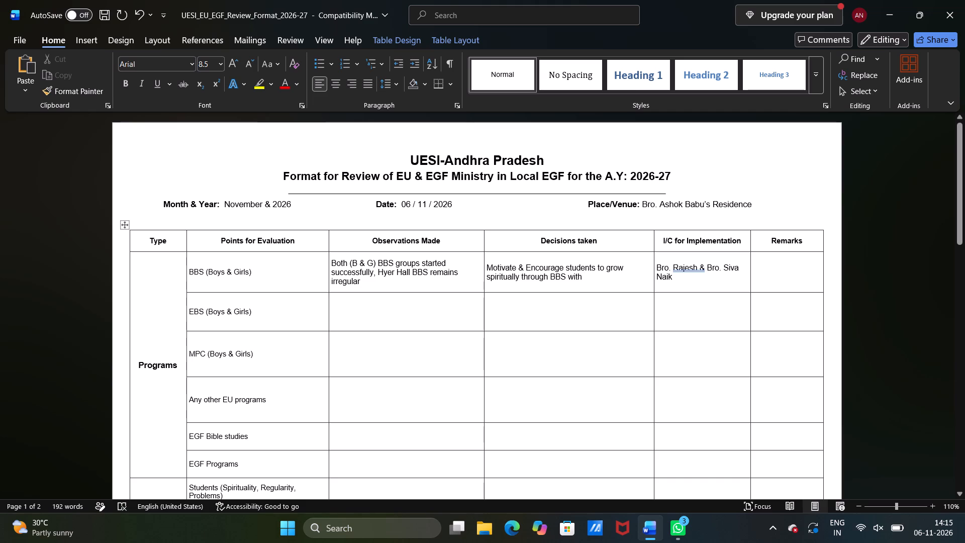
{"action": "type", "text": "the"}
{"action": "key", "text": "space"}
{"action": "type", "text": "he"}
{"action": "type", "text": "lp o"}
{"action": "type", "text": "f"}
{"action": "key", "text": "space"}
{"action": "type", "text": "graduar"}
{"action": "key", "text": "BackSpace"}
{"action": "type", "text": "te"}
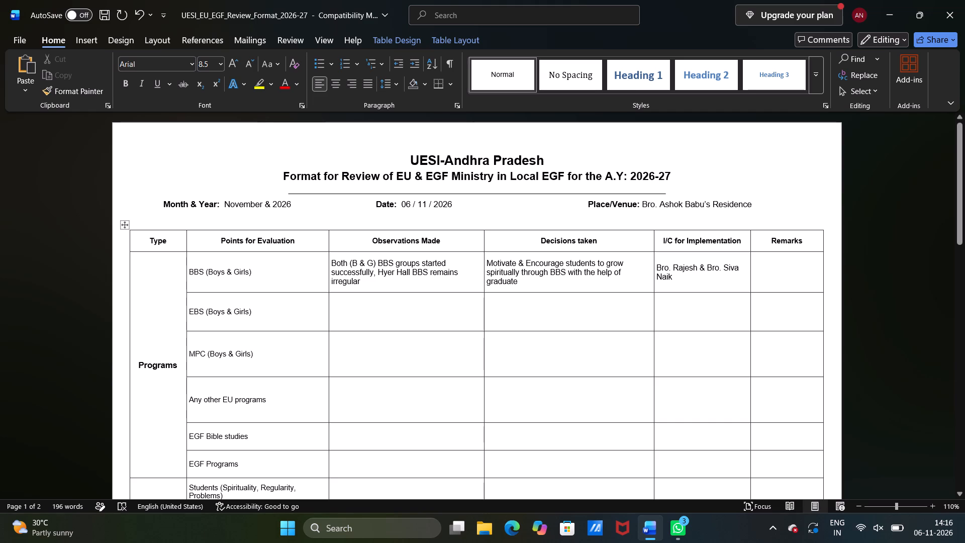
{"action": "key", "text": "period"}
{"action": "key", "text": "BackSpace"}
Place the text cursor in the EBS (Boys & Girls) row's Observations Made cell.
{"action": "left_click", "coordinate": [359, 307]}
{"action": "left_click", "coordinate": [777, 268]}
{"action": "left_click", "coordinate": [356, 312]}
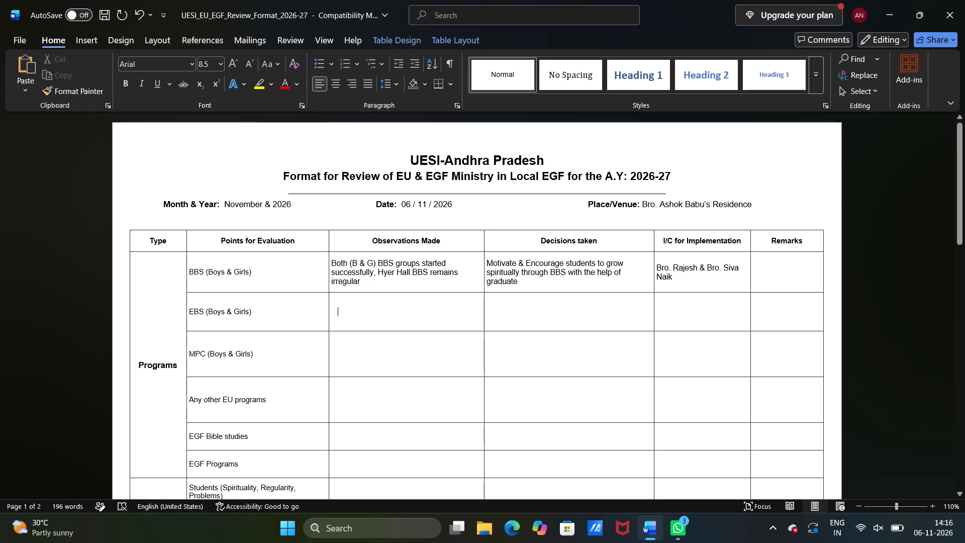
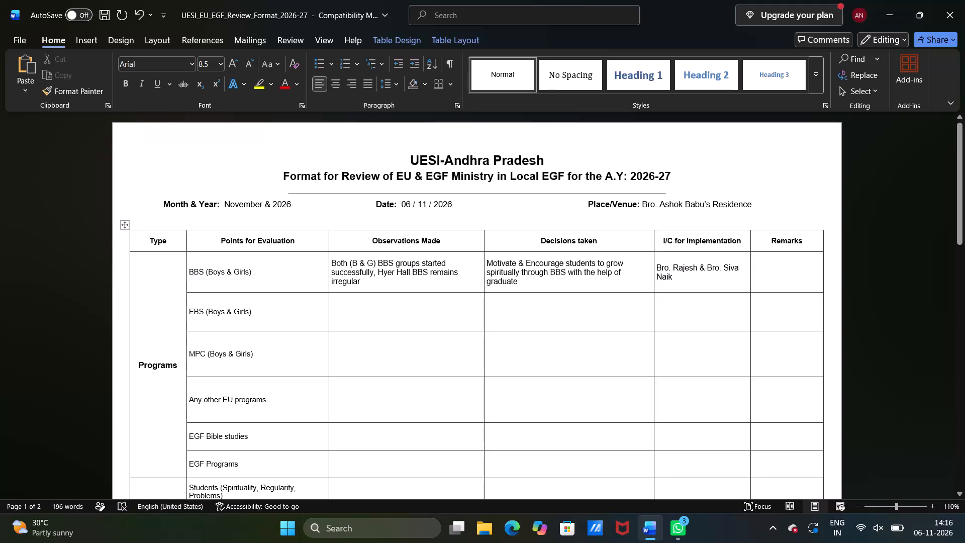
Paste the decision "Make PV Bhavan Girls' EBS regular" into the EBS row's Decisions taken cell, followed by a comma and a new line.
{"action": "left_click", "coordinate": [516, 300]}
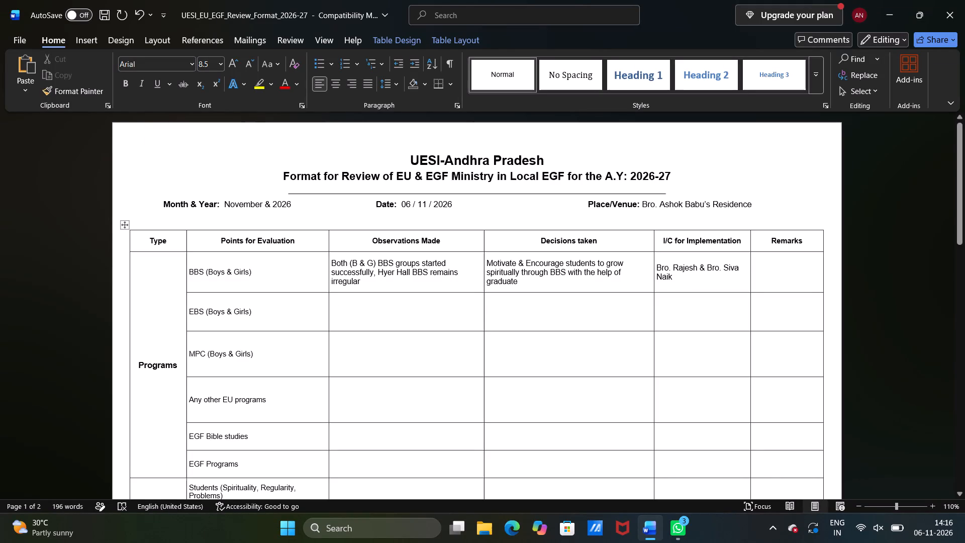
{"action": "key", "text": "ctrl+v"}
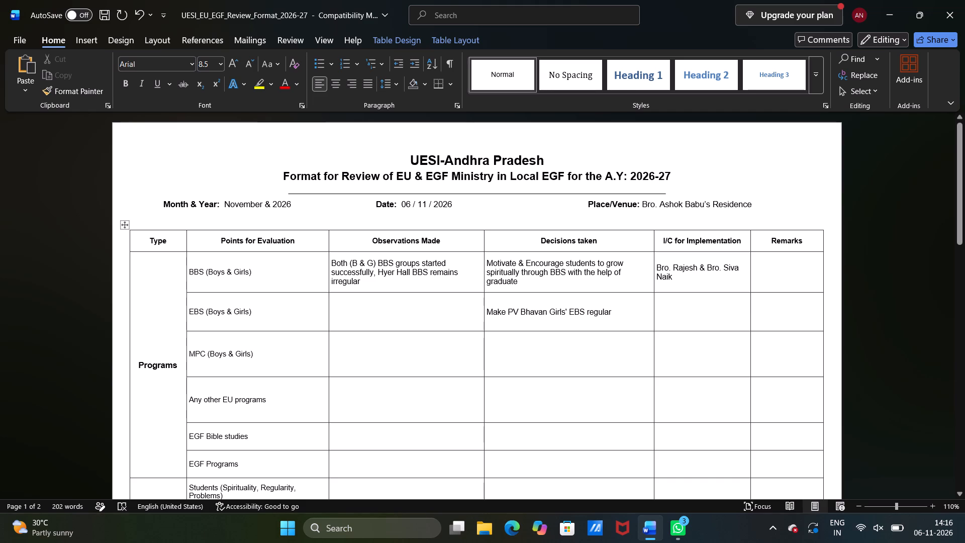
{"action": "key", "text": "comma"}
{"action": "key", "text": "Return"}
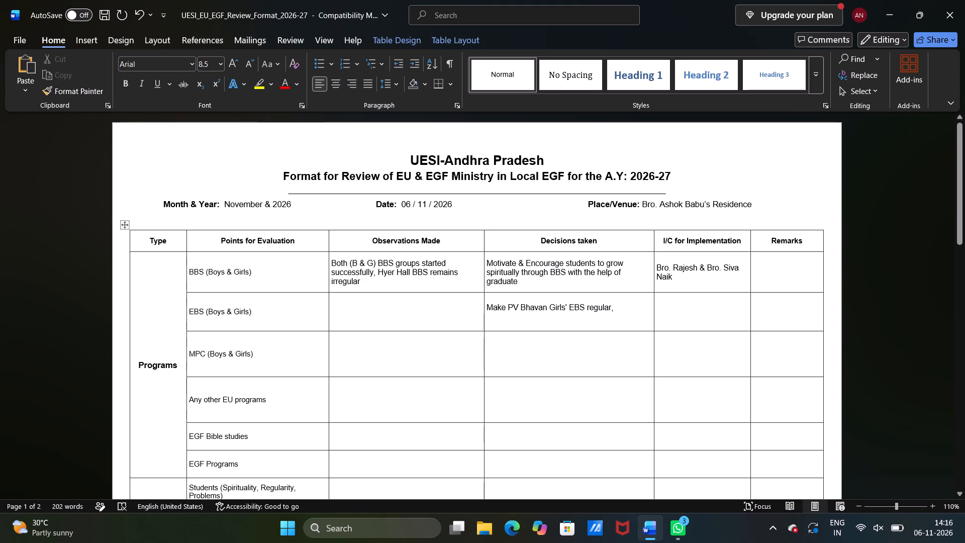
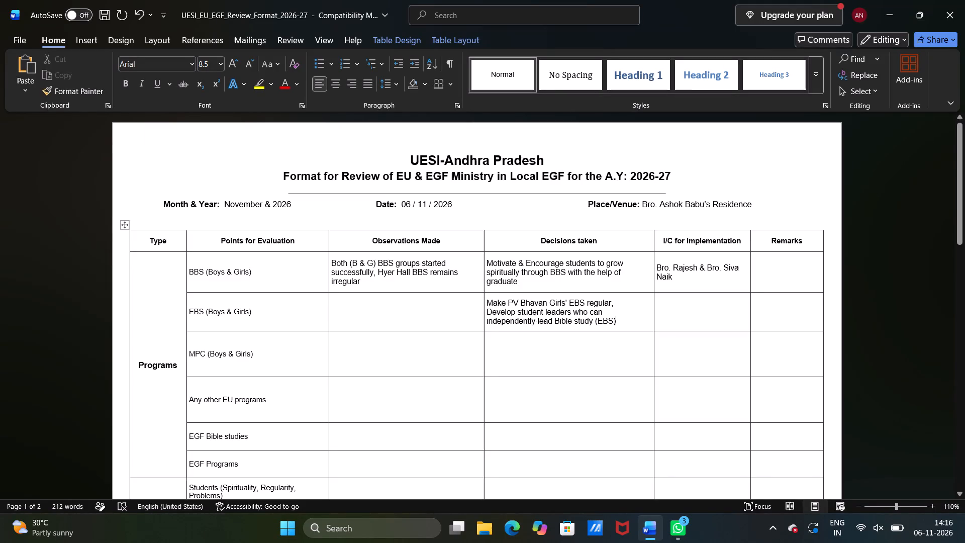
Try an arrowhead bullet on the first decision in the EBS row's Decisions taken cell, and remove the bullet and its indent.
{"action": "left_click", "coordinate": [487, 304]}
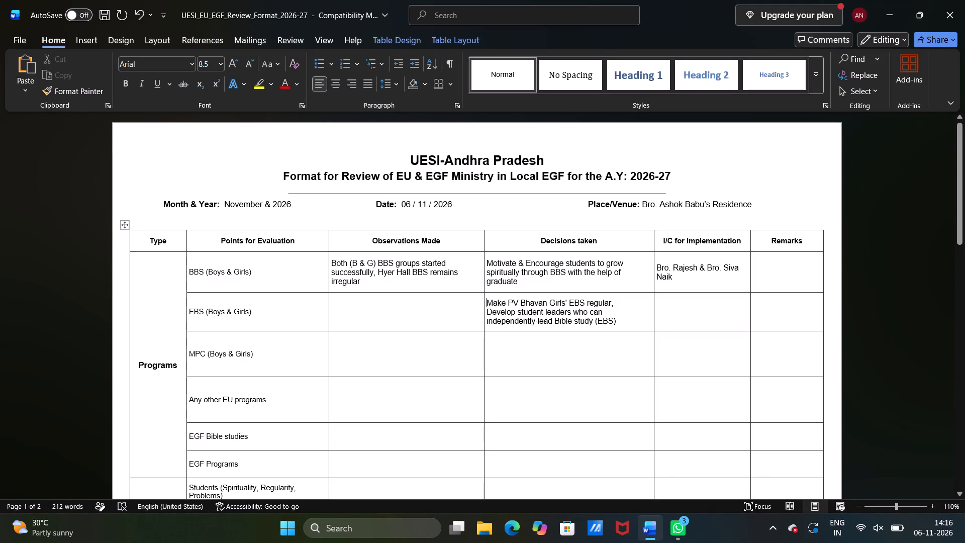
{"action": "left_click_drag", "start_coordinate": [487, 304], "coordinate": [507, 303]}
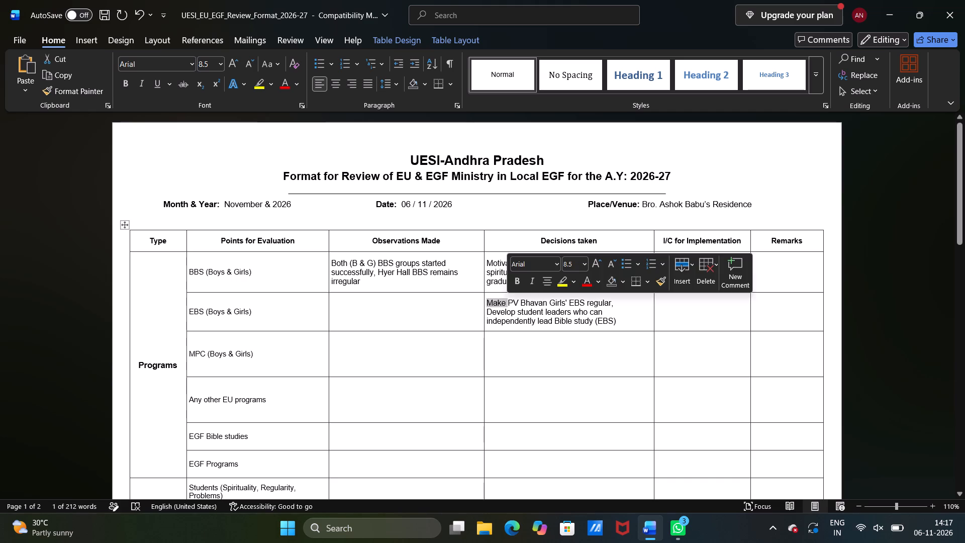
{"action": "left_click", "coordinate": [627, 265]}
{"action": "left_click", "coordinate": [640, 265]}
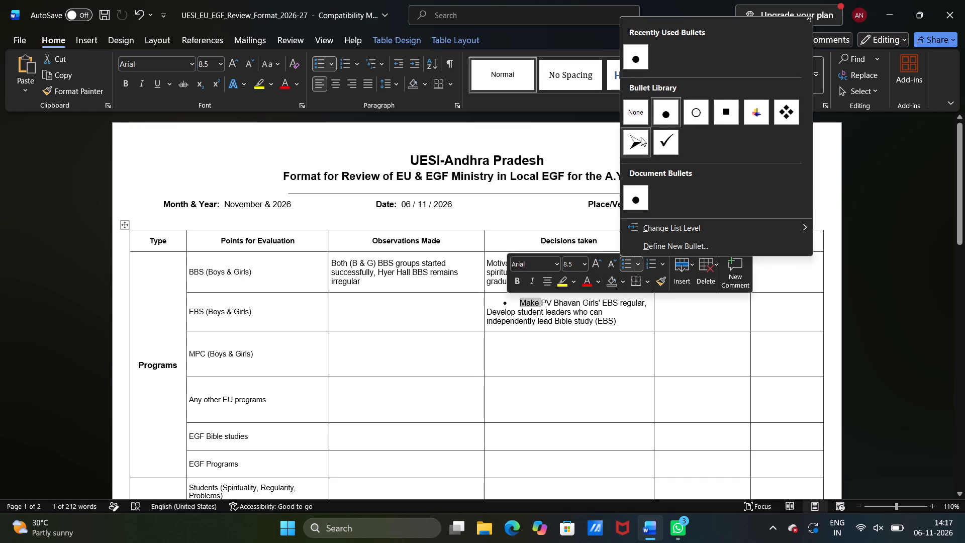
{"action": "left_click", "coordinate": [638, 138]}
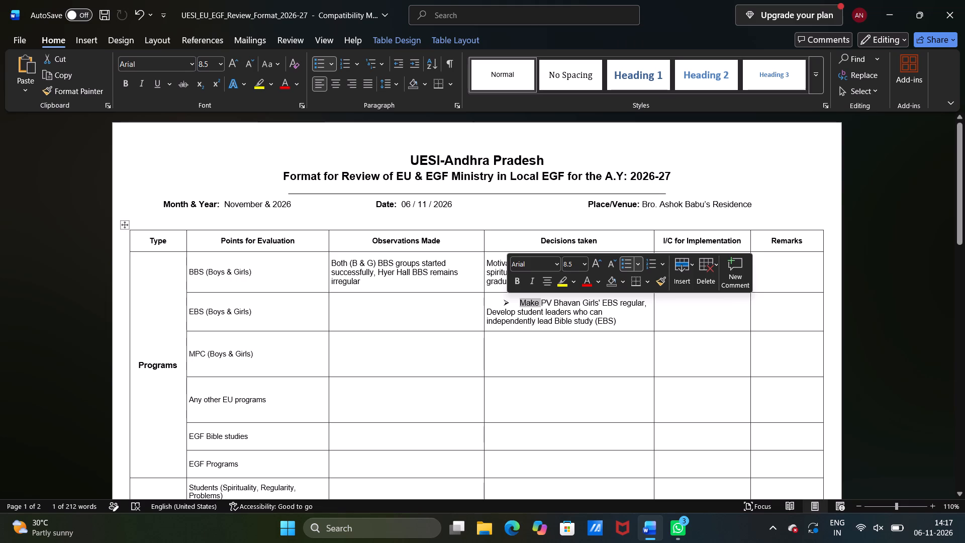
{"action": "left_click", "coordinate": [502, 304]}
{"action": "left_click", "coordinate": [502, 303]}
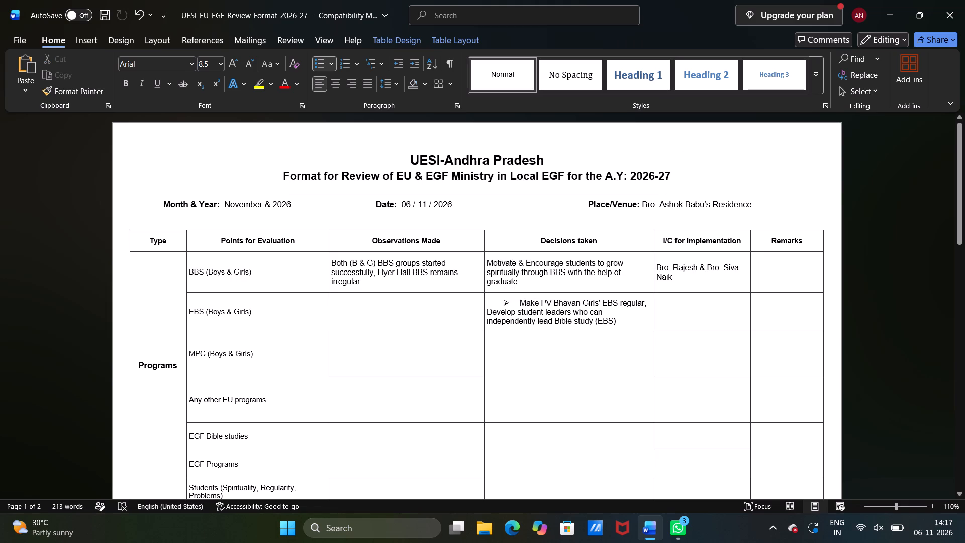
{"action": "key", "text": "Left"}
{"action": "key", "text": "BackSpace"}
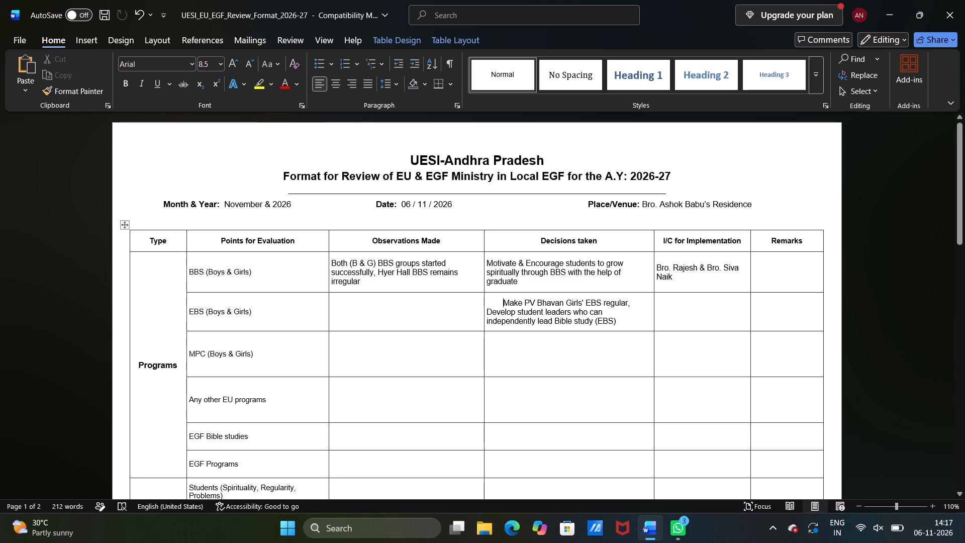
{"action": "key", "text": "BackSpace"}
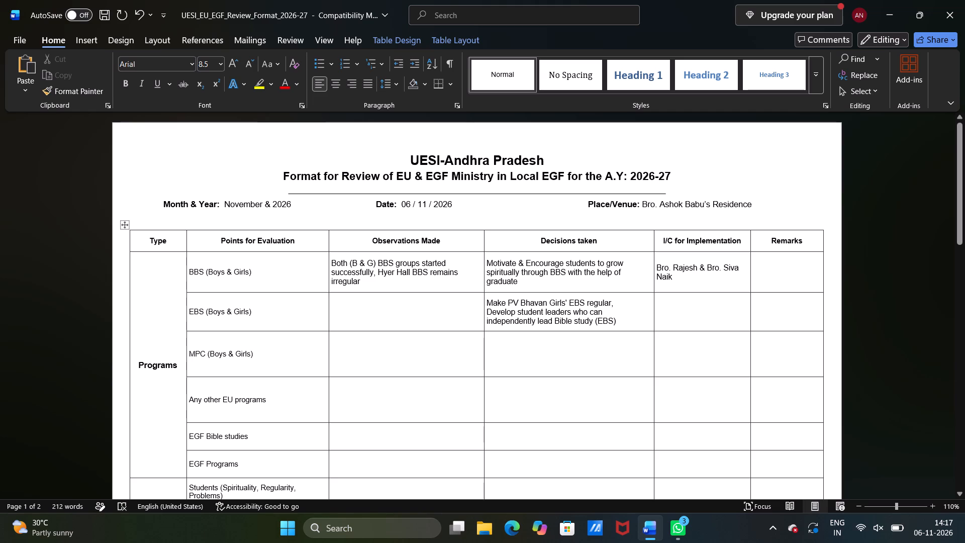
Number the two decisions in the EBS row's Decisions taken cell by prefixing them with "1." and "2." as plain text.
{"action": "type", "text": "1."}
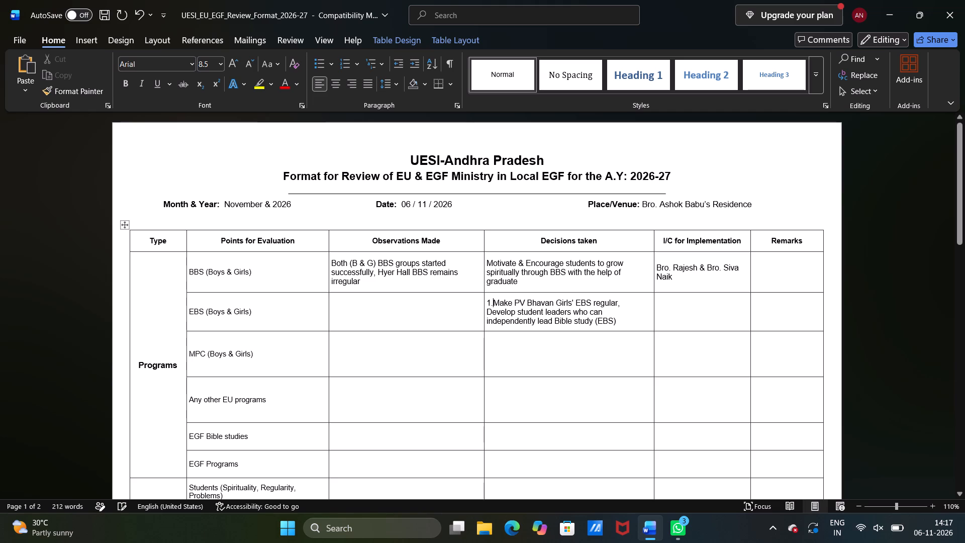
{"action": "key", "text": "Down"}
{"action": "key", "text": "Down"}
{"action": "key", "text": "Up"}
{"action": "key", "text": "Left"}
{"action": "type", "text": "2."}
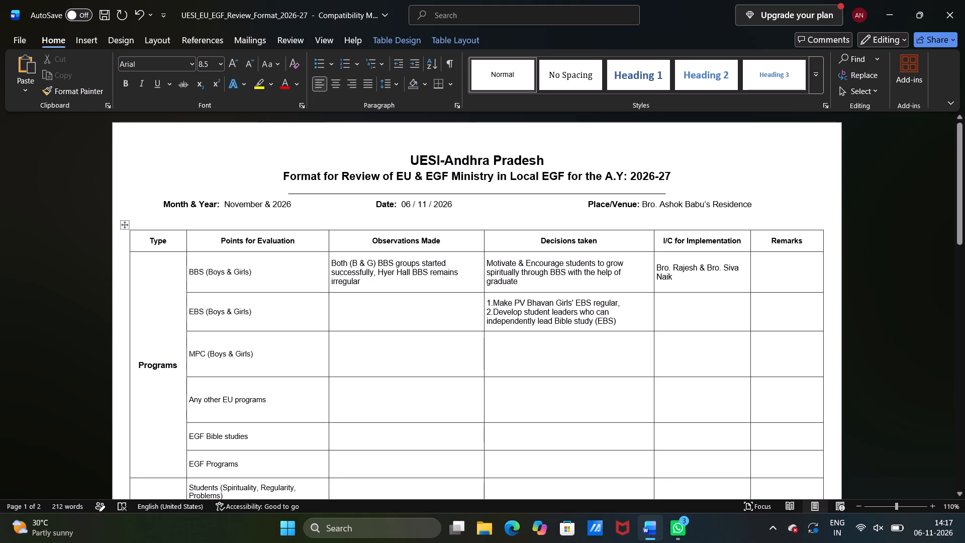
Insert a space before the comma that ends the first EBS decision, after "regular".
{"action": "left_click", "coordinate": [625, 308]}
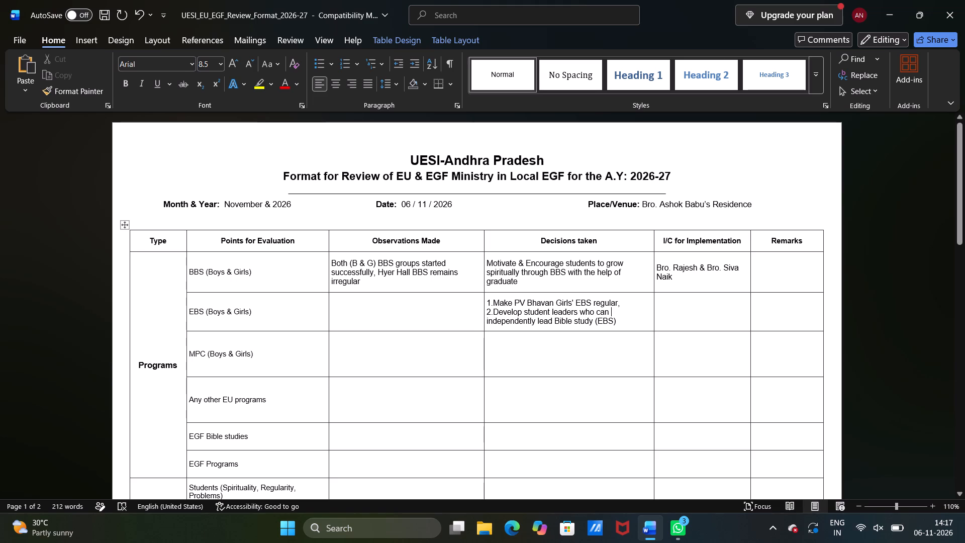
{"action": "left_click", "coordinate": [624, 302]}
{"action": "key", "text": "BackSpace"}
{"action": "key", "text": "space"}
{"action": "type", "text": ","}
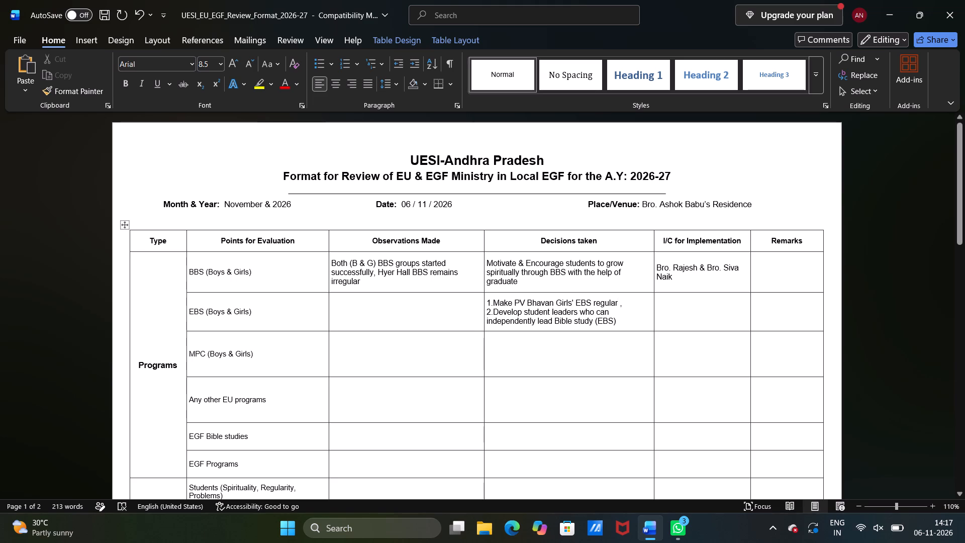
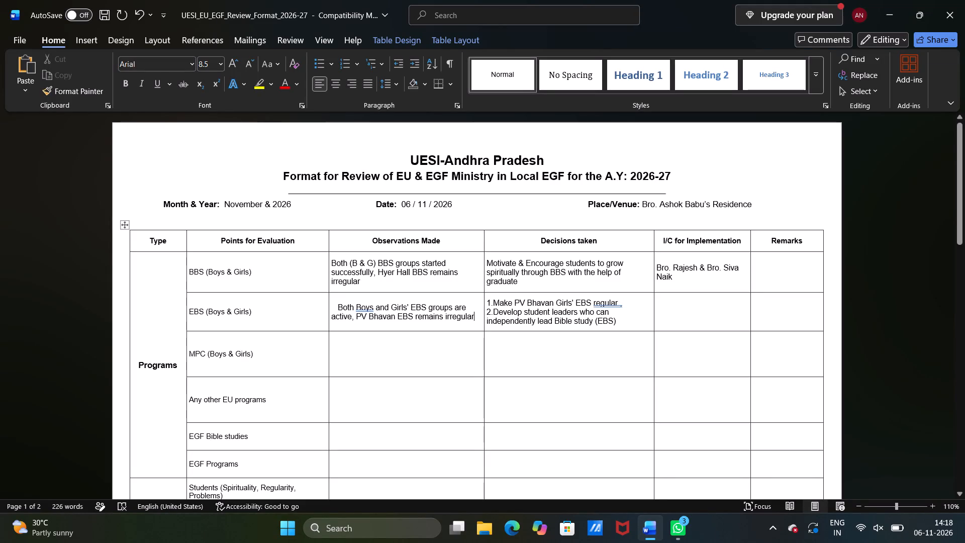
Replace the apostrophe after "Girls" with a space in the EBS row's Observations Made cell.
{"action": "left_click", "coordinate": [411, 305]}
{"action": "key", "text": "Left"}
{"action": "key", "text": "BackSpace"}
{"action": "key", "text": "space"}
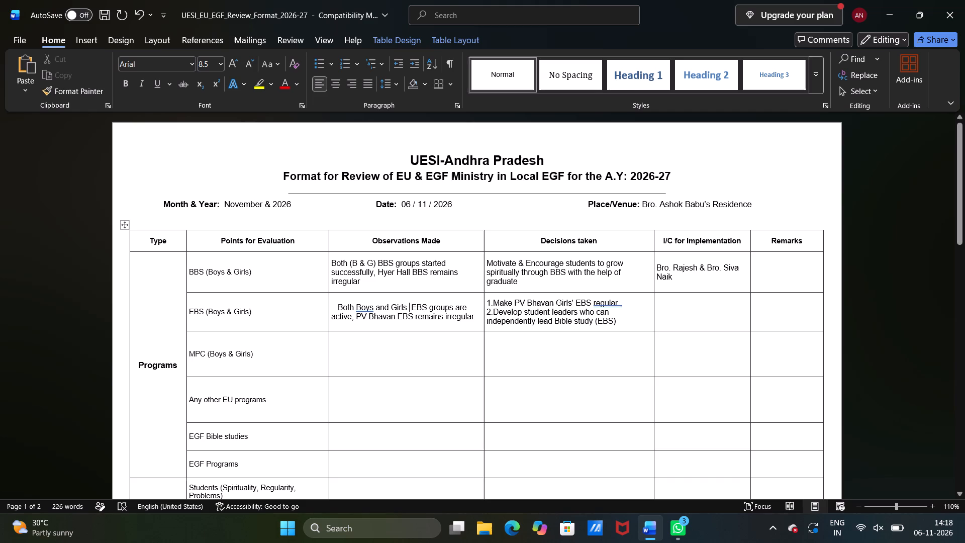
Enter the two people in charge in the EBS row's I/C for Implementation cell, the "Bro." name with a comma and the "Sis." name below.
{"action": "left_click", "coordinate": [677, 305]}
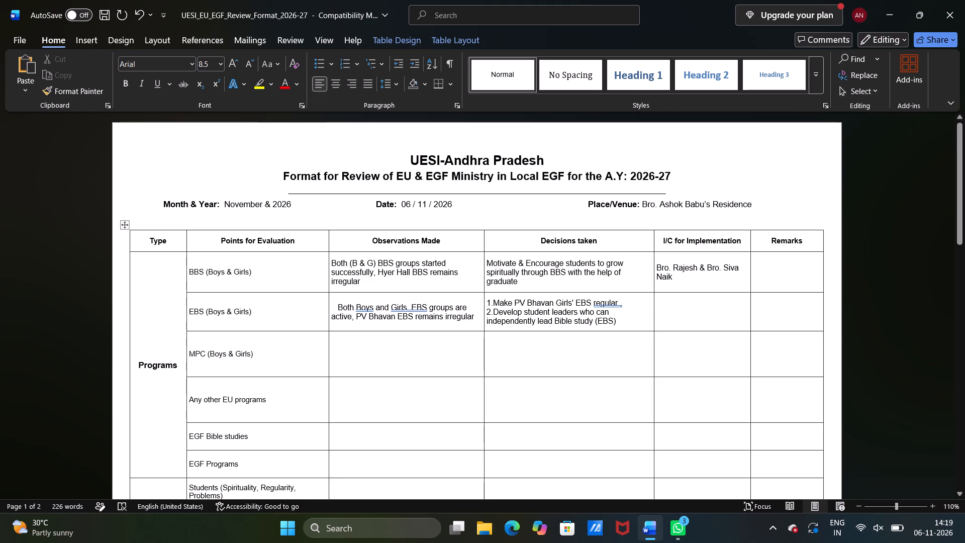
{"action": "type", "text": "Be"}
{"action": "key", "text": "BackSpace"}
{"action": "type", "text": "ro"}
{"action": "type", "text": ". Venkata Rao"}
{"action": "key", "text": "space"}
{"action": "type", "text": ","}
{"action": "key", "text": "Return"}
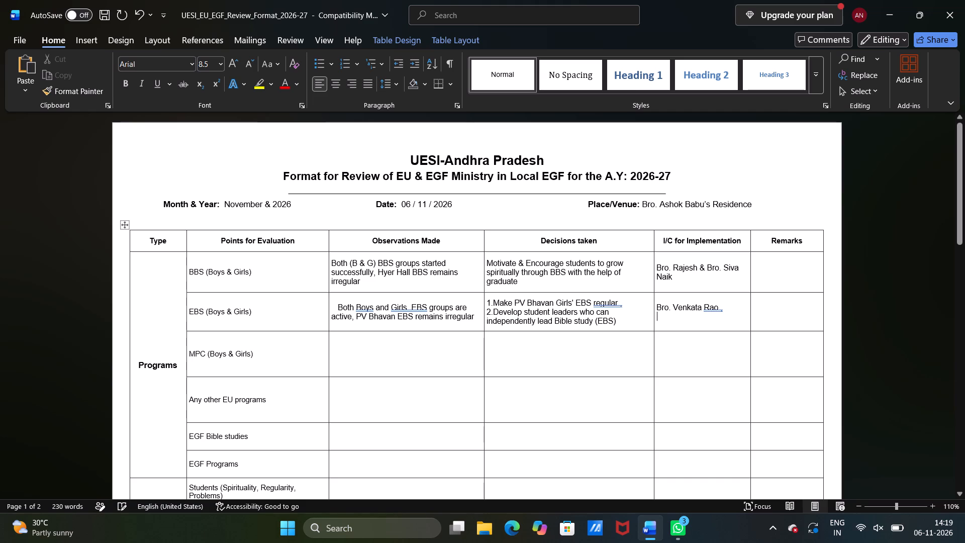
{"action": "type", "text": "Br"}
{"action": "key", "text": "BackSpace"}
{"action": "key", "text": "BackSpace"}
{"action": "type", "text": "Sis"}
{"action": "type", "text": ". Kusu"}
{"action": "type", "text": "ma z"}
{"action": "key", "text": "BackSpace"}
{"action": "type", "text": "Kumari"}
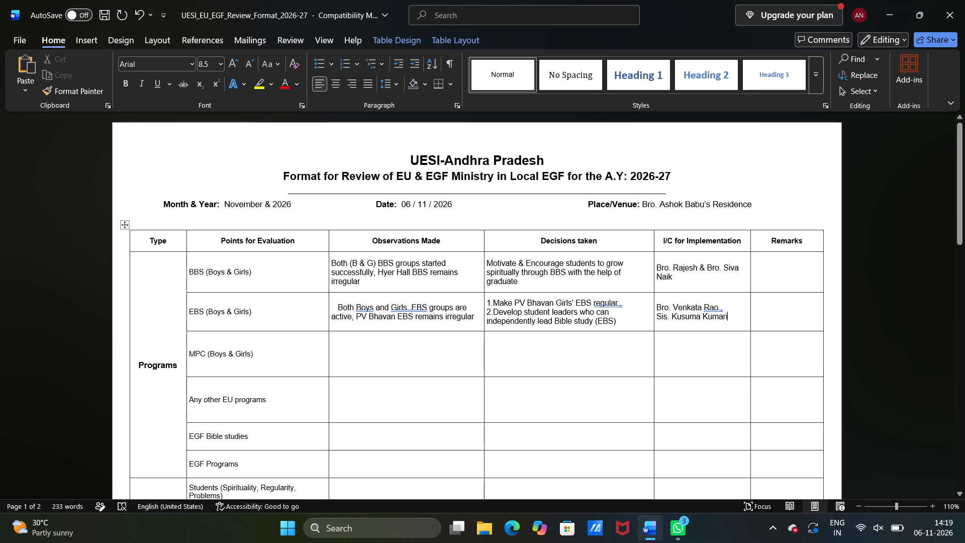
Add "(B)" between the brother's name and its comma, and "(G)" after the sister's name in the EBS row's I/C for Implementation cell.
{"action": "left_click", "coordinate": [725, 311]}
{"action": "key", "text": "BackSpace"}
{"action": "key", "text": "shift+parenleft"}
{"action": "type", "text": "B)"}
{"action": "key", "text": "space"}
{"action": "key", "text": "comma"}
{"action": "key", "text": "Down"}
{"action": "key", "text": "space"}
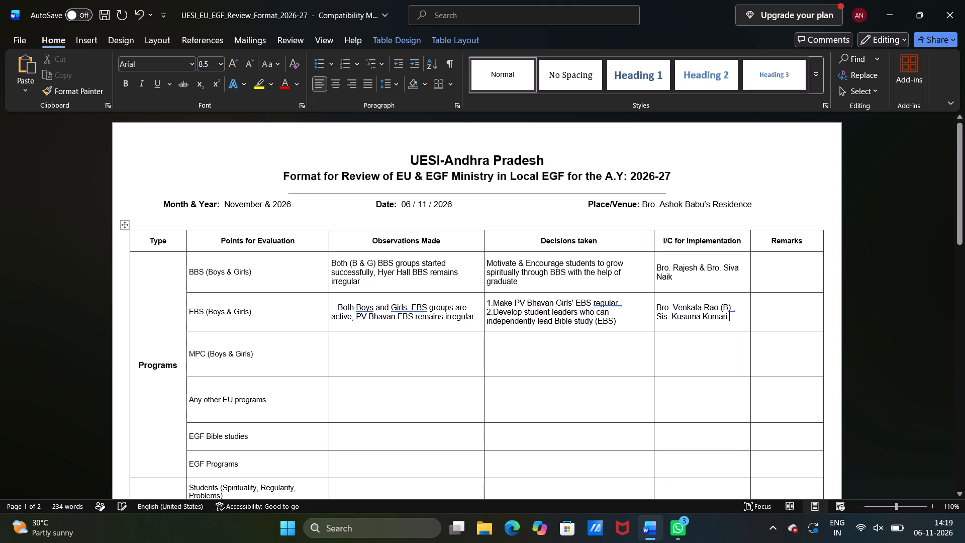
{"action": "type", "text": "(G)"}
Start the entry in the MPC (Boys & Girls) row's Observations Made cell.
{"action": "left_click", "coordinate": [375, 357]}
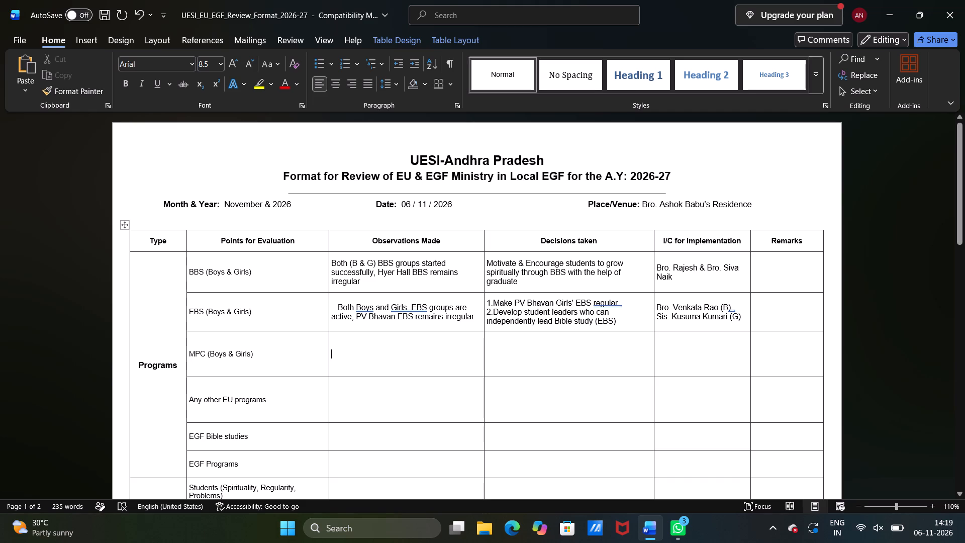
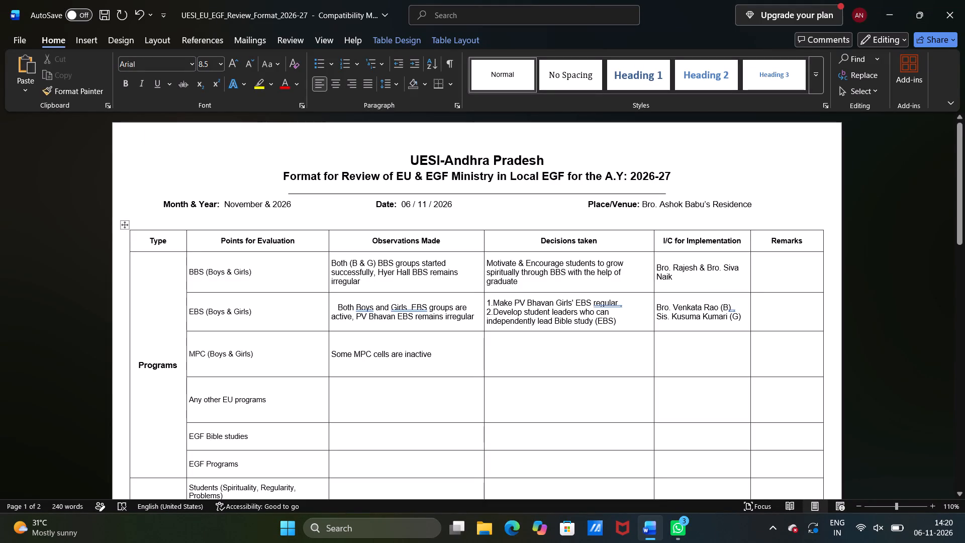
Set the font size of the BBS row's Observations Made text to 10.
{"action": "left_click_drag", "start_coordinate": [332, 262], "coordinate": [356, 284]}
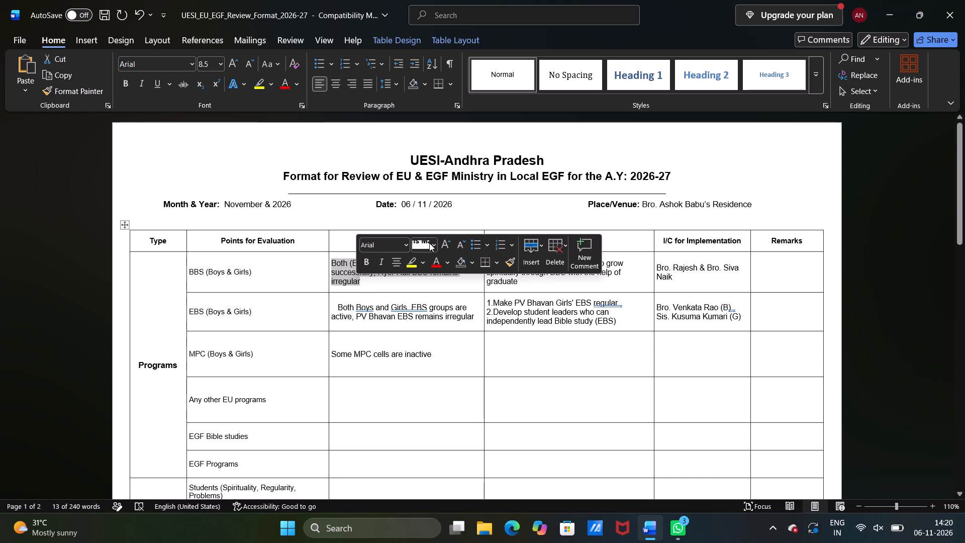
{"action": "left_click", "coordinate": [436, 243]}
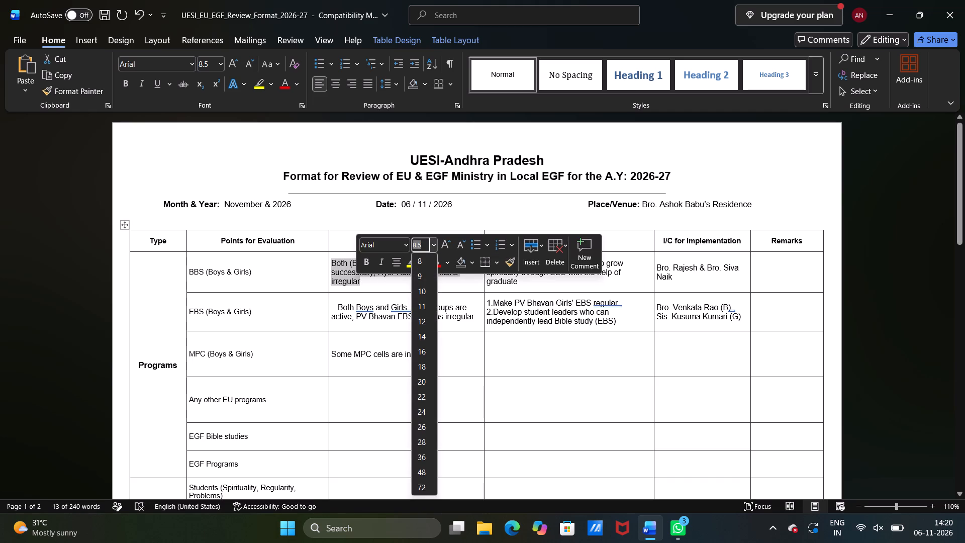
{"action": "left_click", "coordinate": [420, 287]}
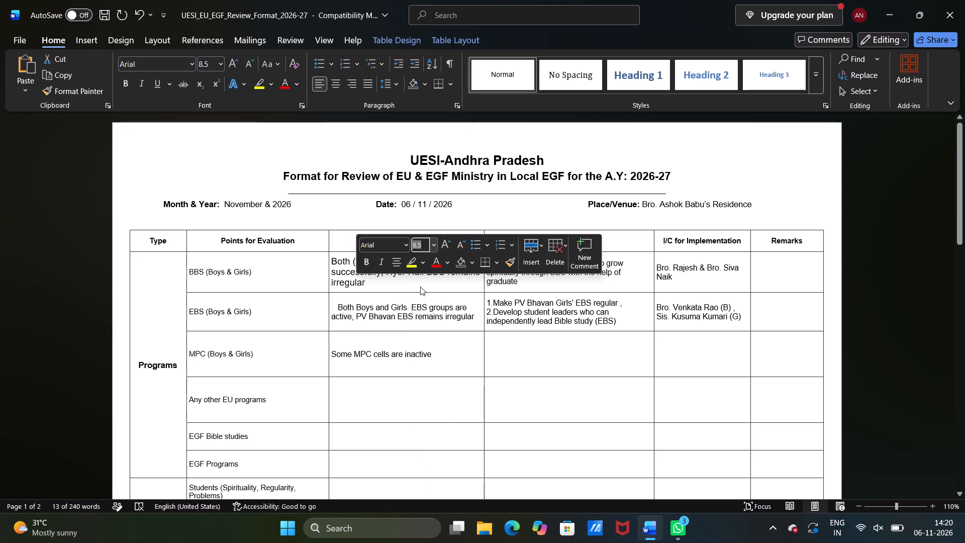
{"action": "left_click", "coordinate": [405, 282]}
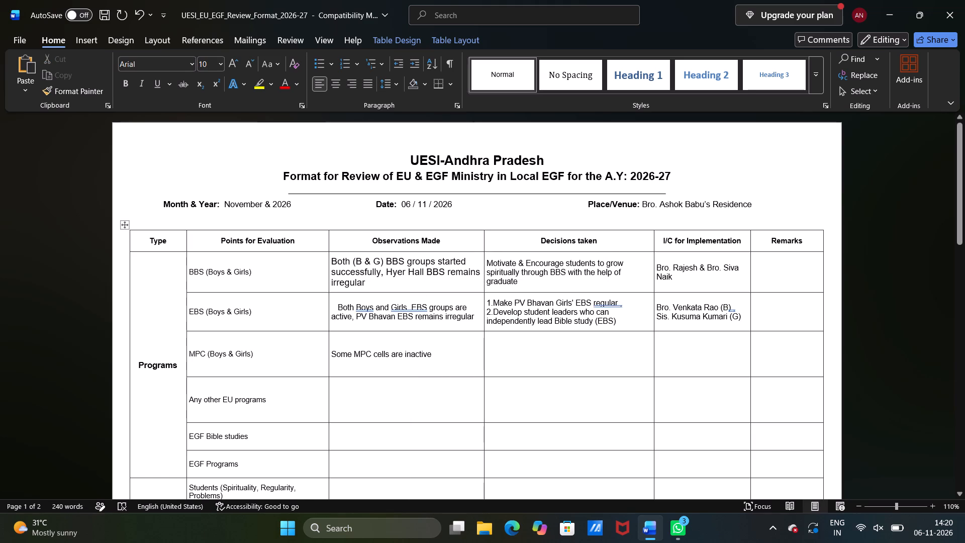
Set the font size of the BBS and EBS rows' Decisions taken, I/C for Implementation and Remarks cells to 9.5.
{"action": "left_click_drag", "start_coordinate": [488, 259], "coordinate": [504, 270]}
{"action": "left_click_drag", "start_coordinate": [504, 270], "coordinate": [691, 310]}
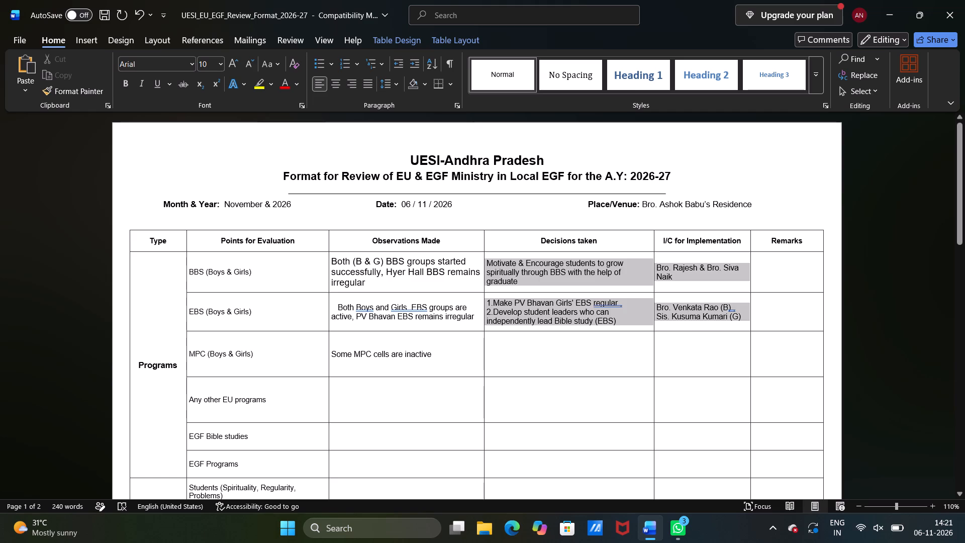
{"action": "left_click_drag", "start_coordinate": [691, 310], "coordinate": [757, 310]}
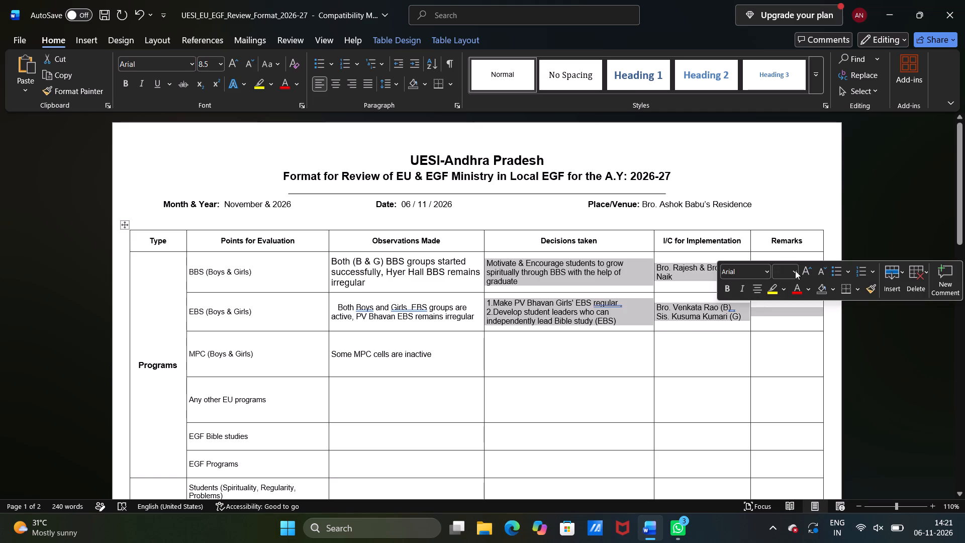
{"action": "left_click", "coordinate": [792, 268]}
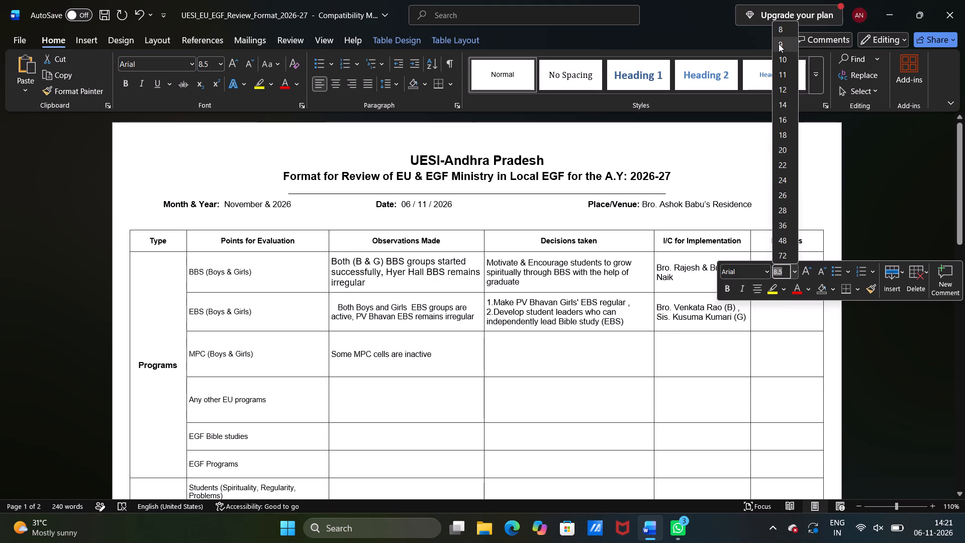
{"action": "left_click", "coordinate": [779, 45]}
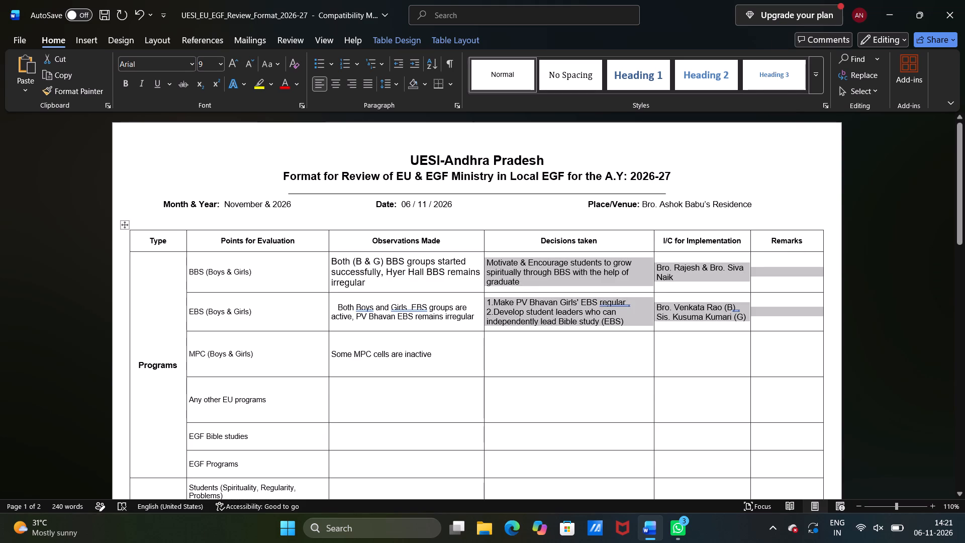
{"action": "left_click", "coordinate": [209, 62]}
{"action": "type", "text": ".5"}
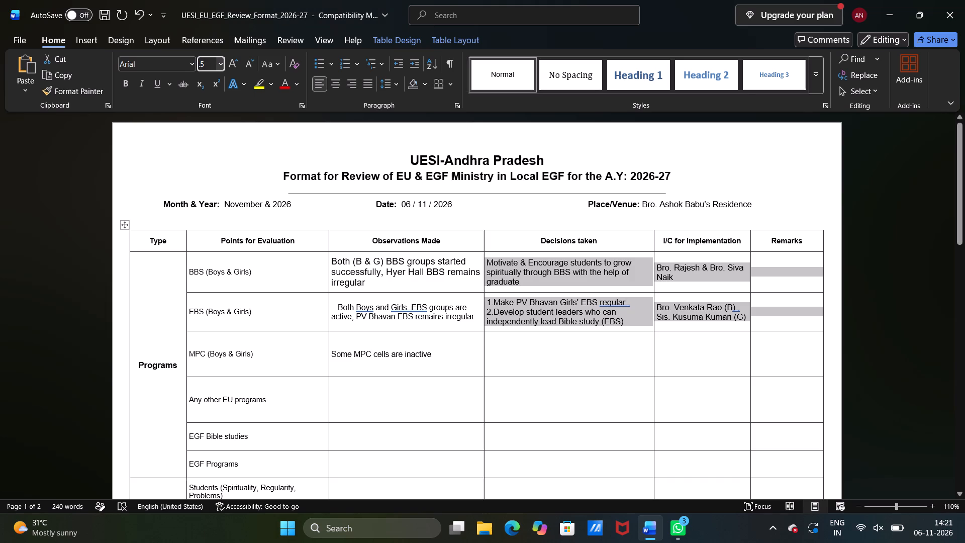
{"action": "key", "text": "BackSpace"}
{"action": "key", "text": "BackSpace"}
{"action": "type", "text": "9.5"}
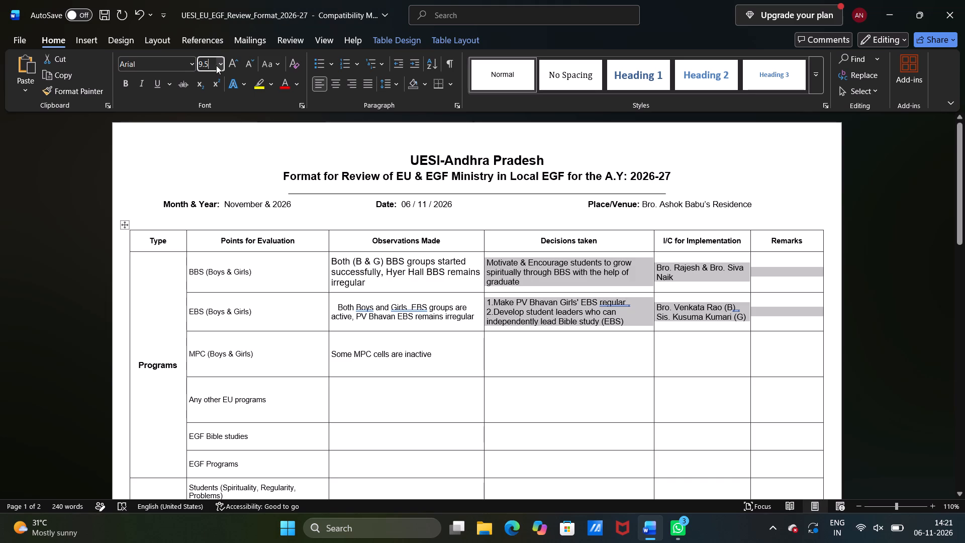
{"action": "key", "text": "Return"}
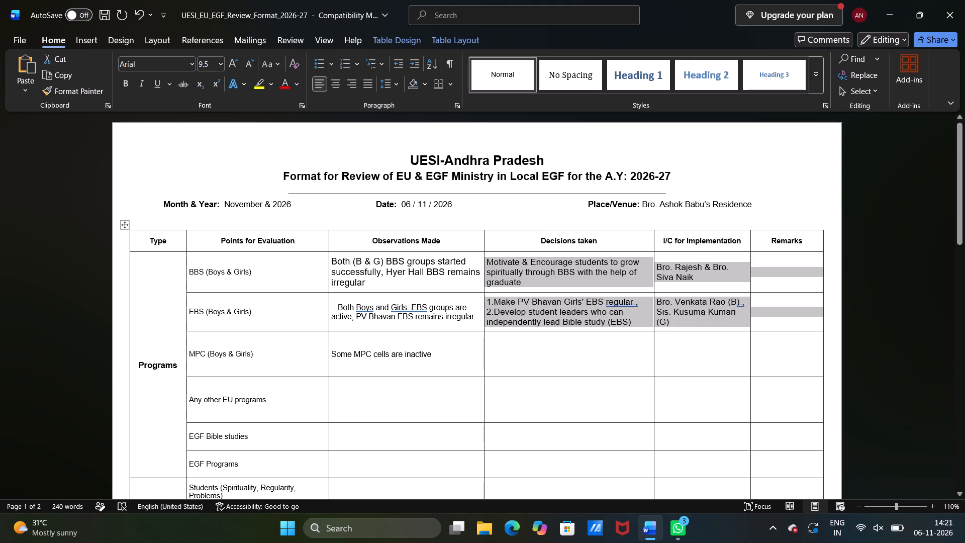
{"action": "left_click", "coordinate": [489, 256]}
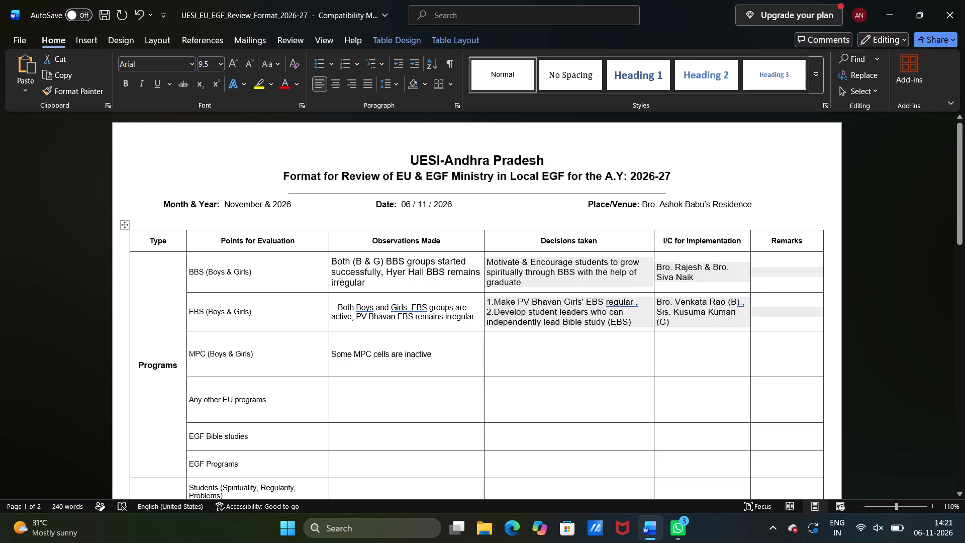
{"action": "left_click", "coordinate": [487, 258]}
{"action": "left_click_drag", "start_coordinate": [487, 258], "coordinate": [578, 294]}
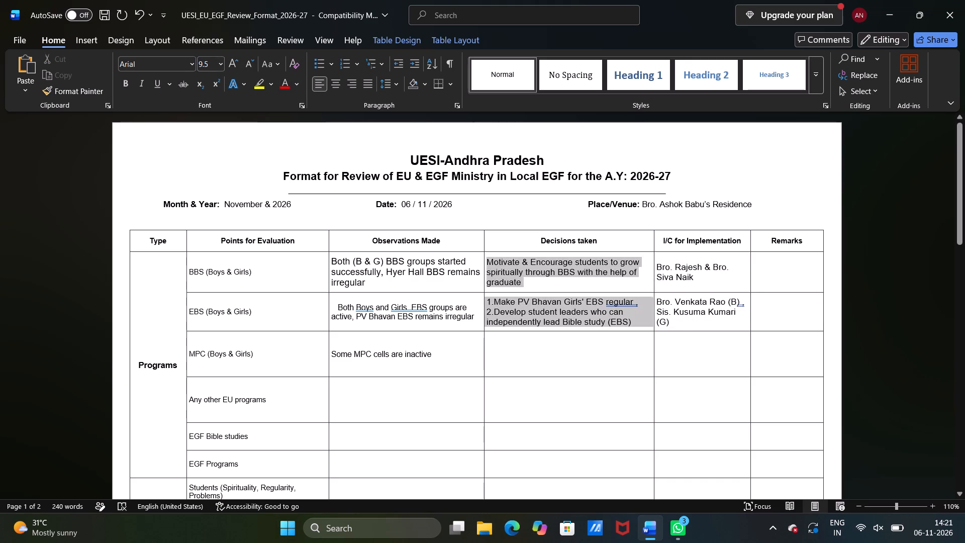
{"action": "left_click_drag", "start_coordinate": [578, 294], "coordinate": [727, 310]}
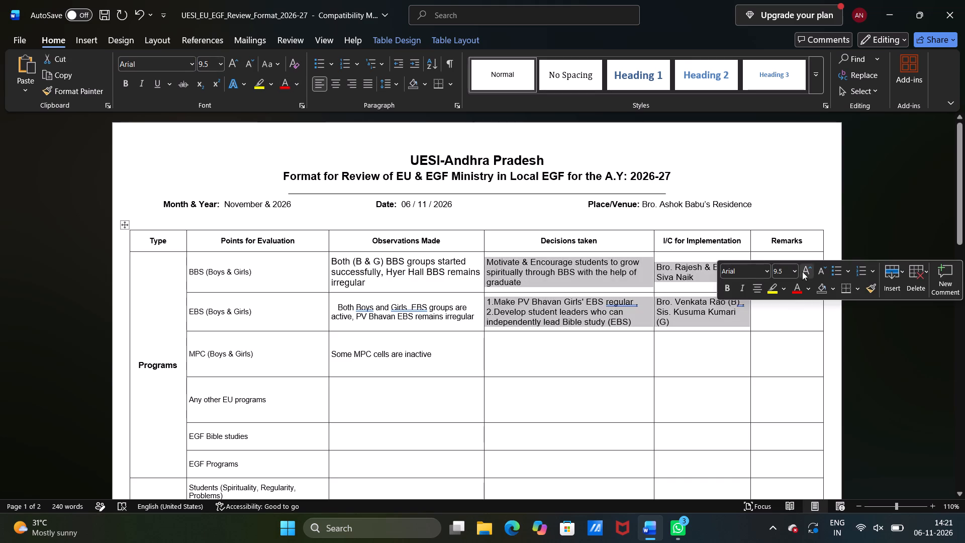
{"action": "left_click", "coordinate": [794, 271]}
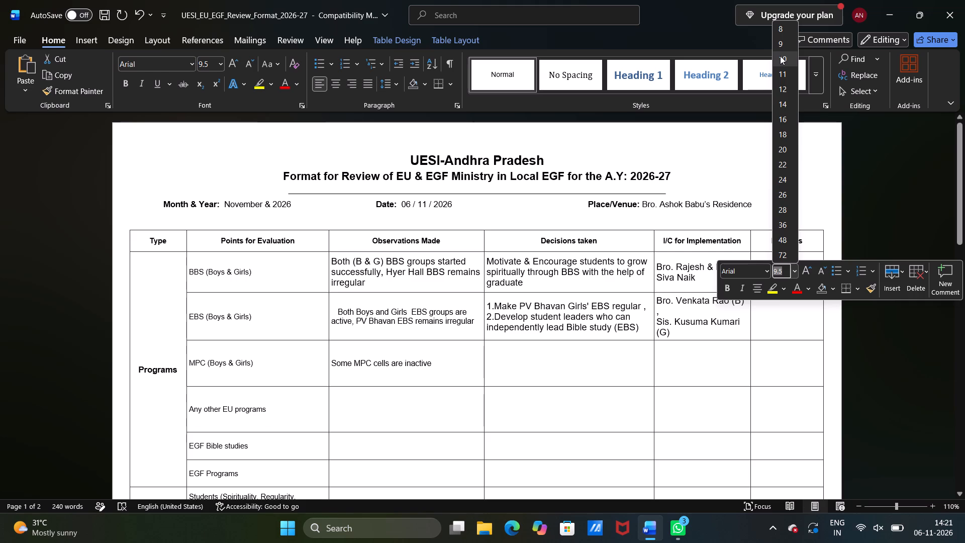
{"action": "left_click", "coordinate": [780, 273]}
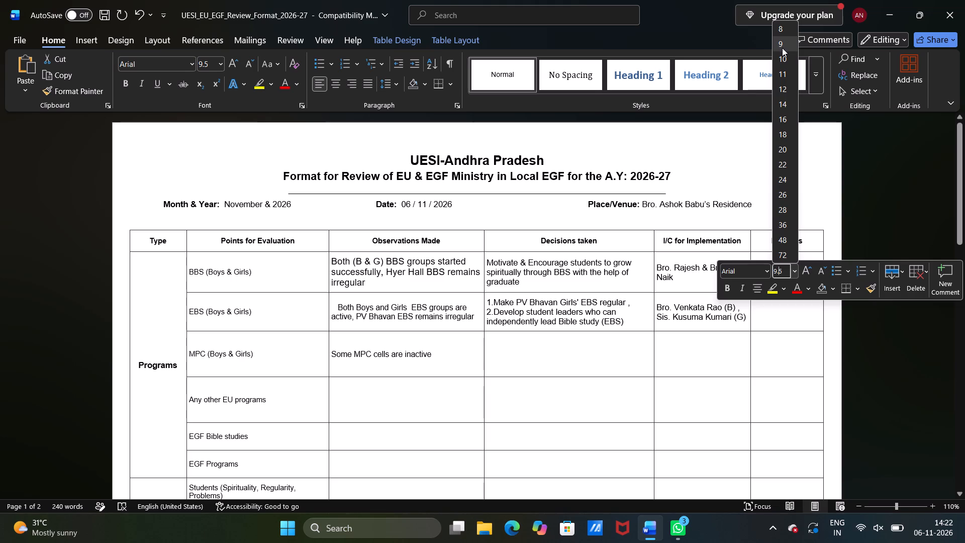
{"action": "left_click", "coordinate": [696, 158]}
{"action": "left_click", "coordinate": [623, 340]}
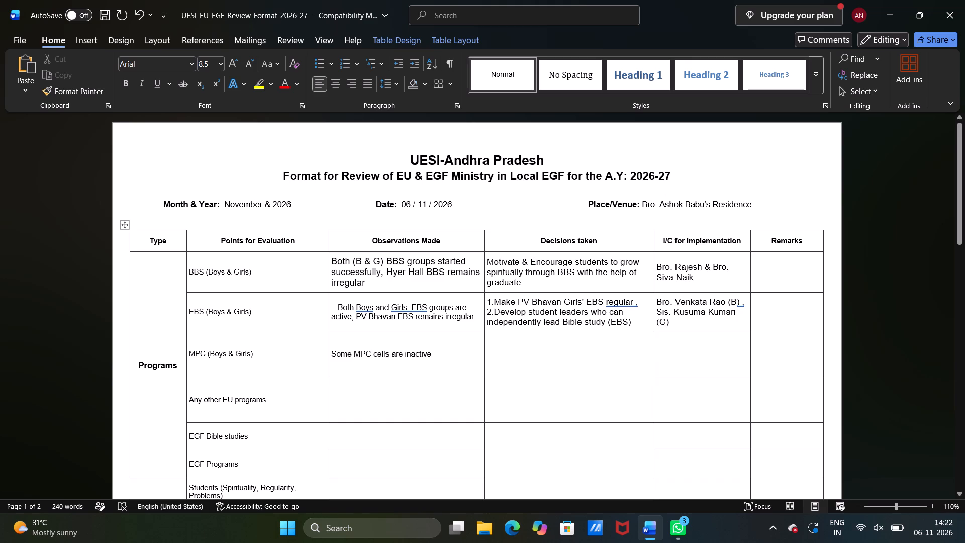
Remove the space between "Sis." and the sister's name in the EBS row's I/C for Implementation cell.
{"action": "left_click", "coordinate": [672, 313]}
{"action": "key", "text": "BackSpace"}
{"action": "key", "text": "Right"}
{"action": "key", "text": "BackSpace"}
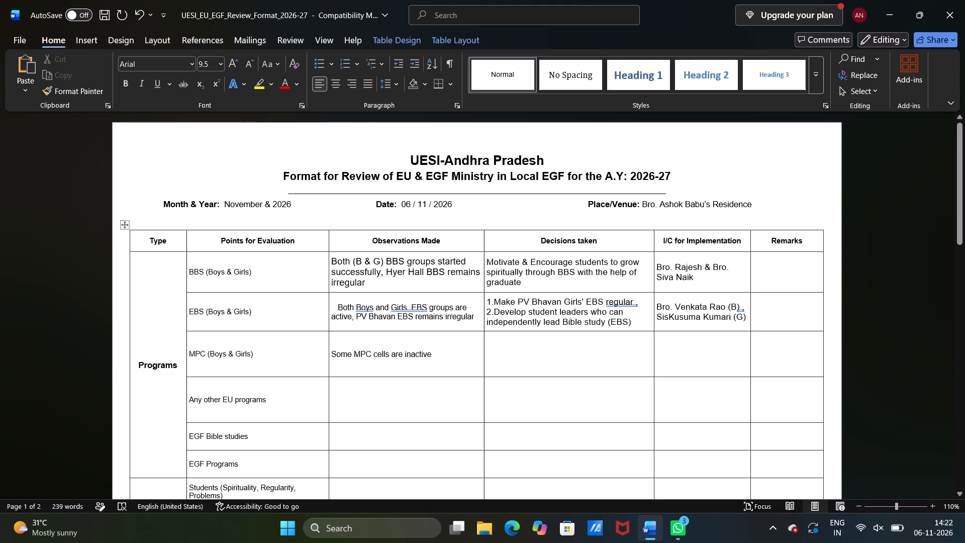
{"action": "key", "text": "period"}
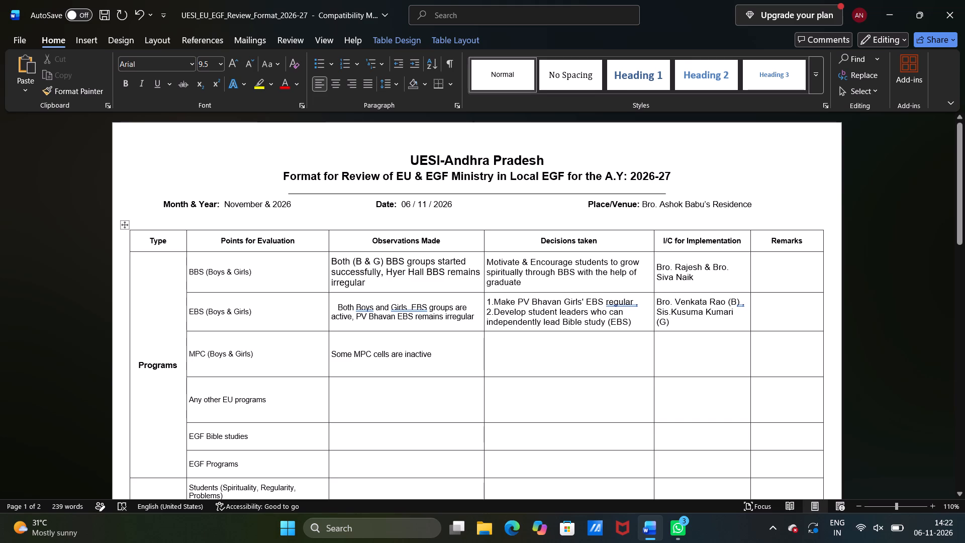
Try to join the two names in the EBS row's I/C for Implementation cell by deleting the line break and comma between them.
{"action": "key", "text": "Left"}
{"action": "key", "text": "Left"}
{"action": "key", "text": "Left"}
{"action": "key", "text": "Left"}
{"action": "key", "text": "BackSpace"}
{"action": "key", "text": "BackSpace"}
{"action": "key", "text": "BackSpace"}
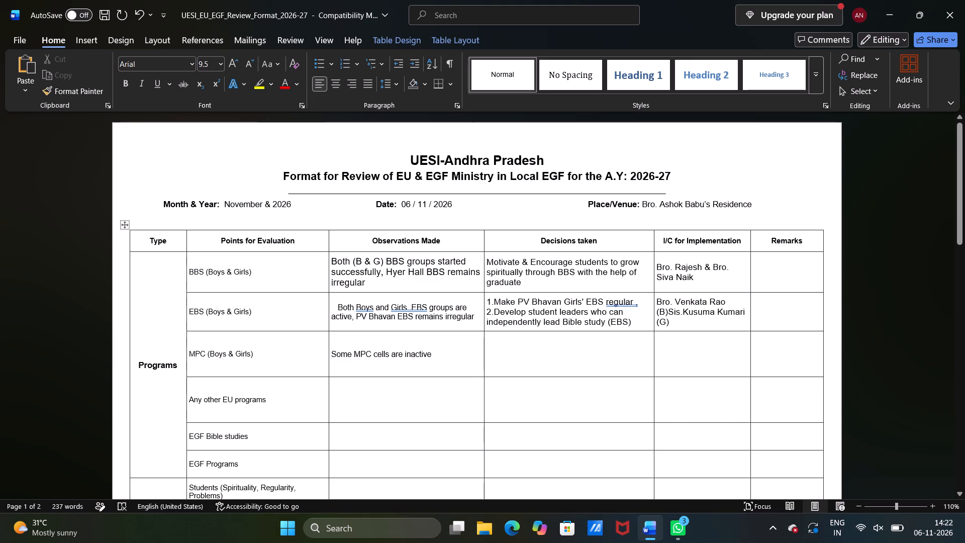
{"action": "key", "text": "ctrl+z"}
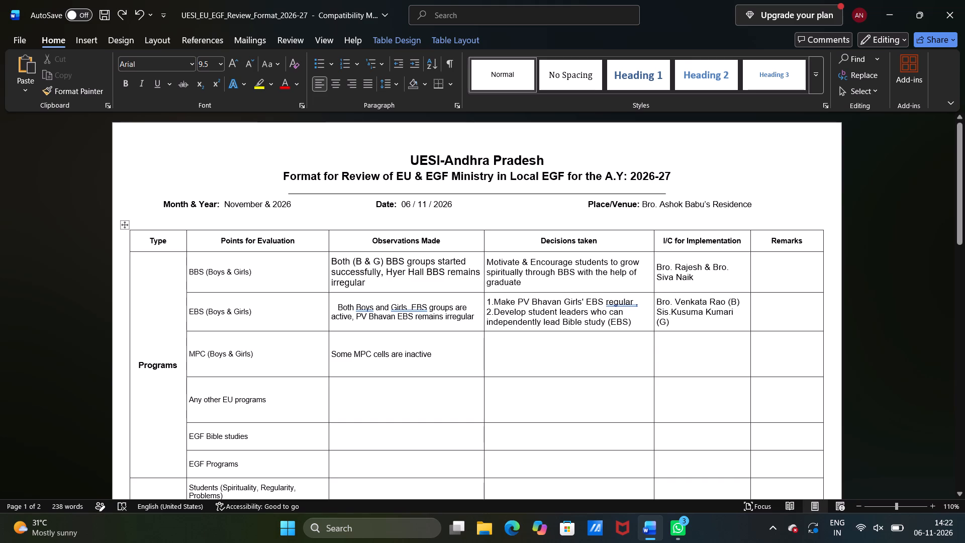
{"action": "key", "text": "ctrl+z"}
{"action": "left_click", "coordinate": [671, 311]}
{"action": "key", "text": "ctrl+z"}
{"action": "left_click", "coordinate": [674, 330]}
Set the font size of the Observations Made cells in the BBS, EBS and MPC rows to 9.5.
{"action": "left_click_drag", "start_coordinate": [333, 262], "coordinate": [385, 367]}
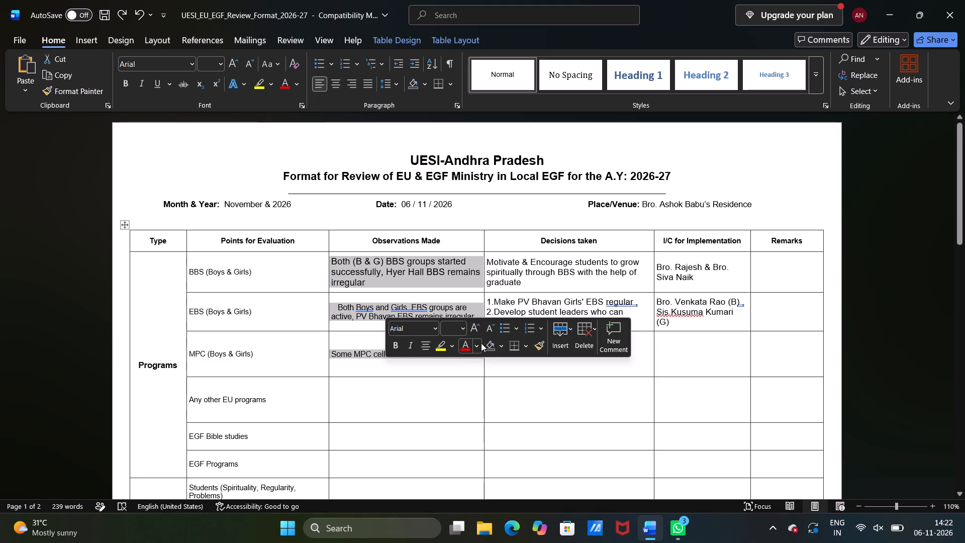
{"action": "left_click", "coordinate": [453, 329]}
{"action": "key", "text": "9"}
{"action": "key", "text": "period"}
{"action": "key", "text": "5"}
{"action": "key", "text": "Return"}
{"action": "left_click", "coordinate": [319, 322]}
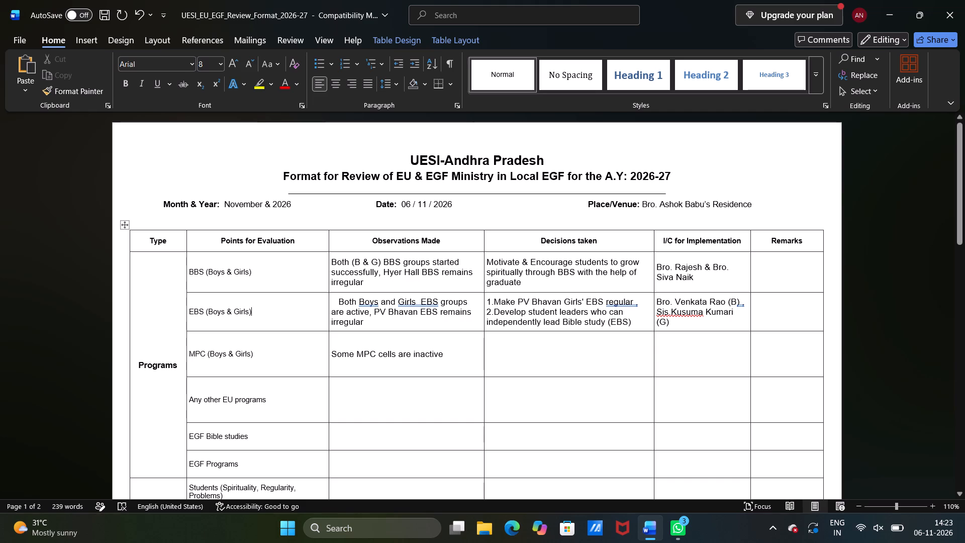
Set the font size of the Points for Evaluation cells, from BBS down through the row below Specific Issues, to 9.
{"action": "left_click_drag", "start_coordinate": [191, 265], "coordinate": [232, 406]}
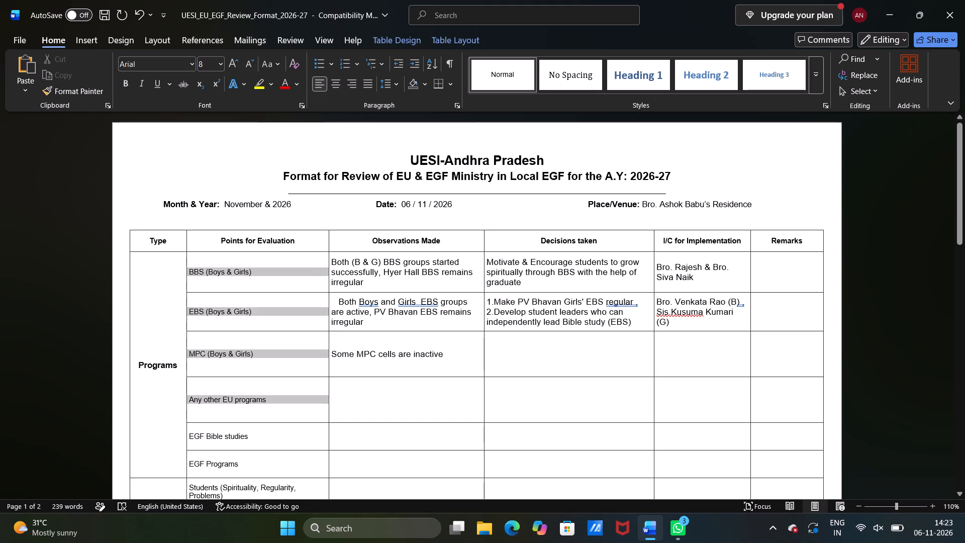
{"action": "left_click_drag", "start_coordinate": [232, 406], "coordinate": [268, 417]}
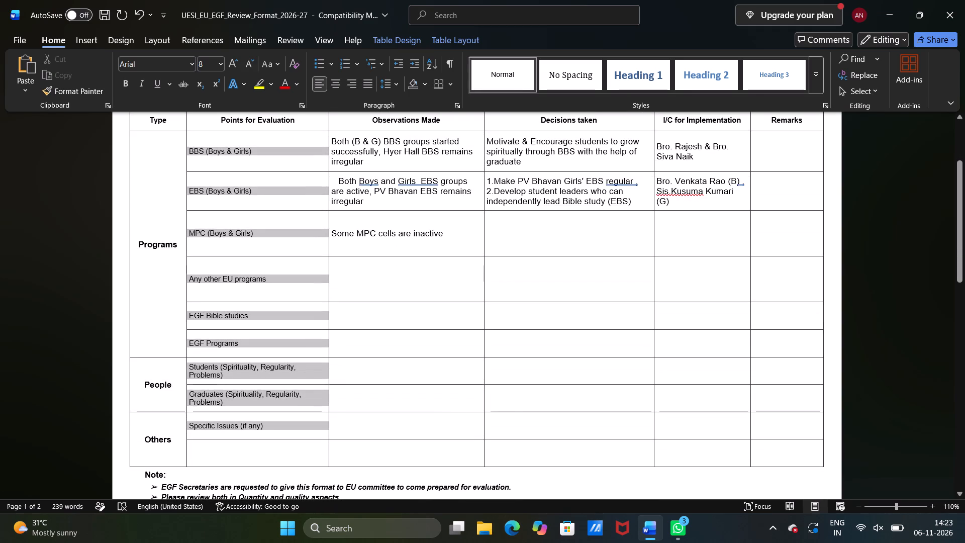
{"action": "left_click_drag", "start_coordinate": [268, 417], "coordinate": [268, 418]}
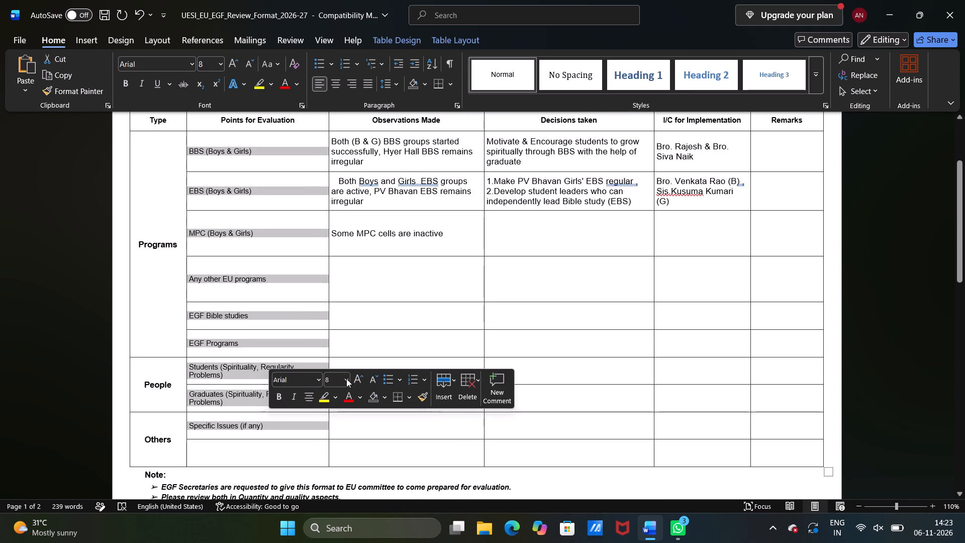
{"action": "left_click", "coordinate": [346, 379]}
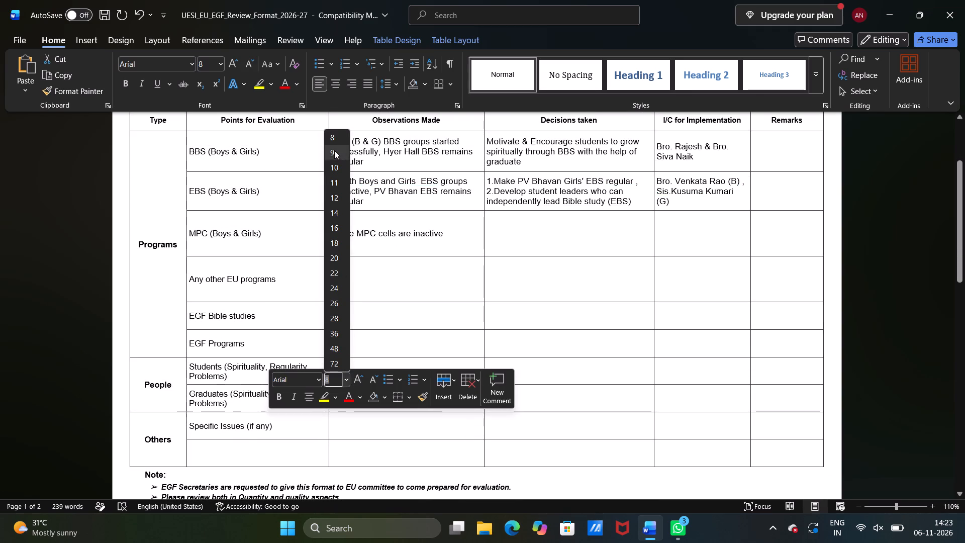
{"action": "left_click", "coordinate": [334, 150]}
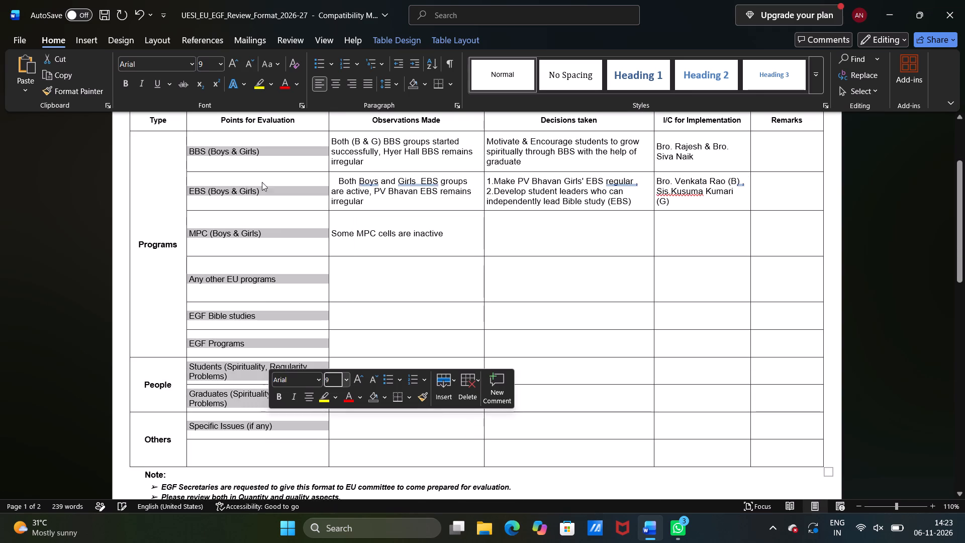
{"action": "left_click", "coordinate": [281, 221]}
{"action": "scroll", "coordinate": [281, 221], "scroll_direction": "up", "scroll_amount": 1}
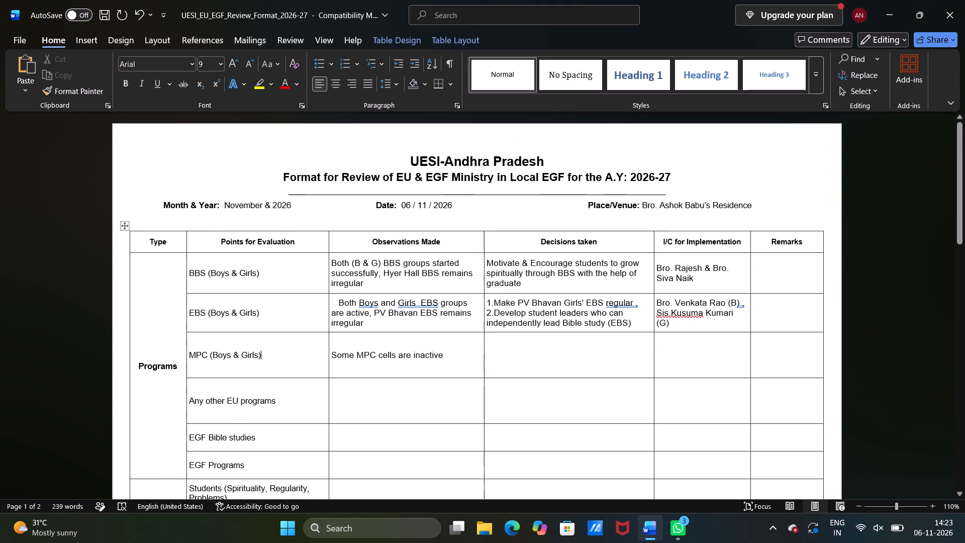
Remove the leading spaces and the extra space after "Girls" in the EBS row's Observations Made cell.
{"action": "scroll", "coordinate": [281, 221], "scroll_direction": "down", "scroll_amount": 1}
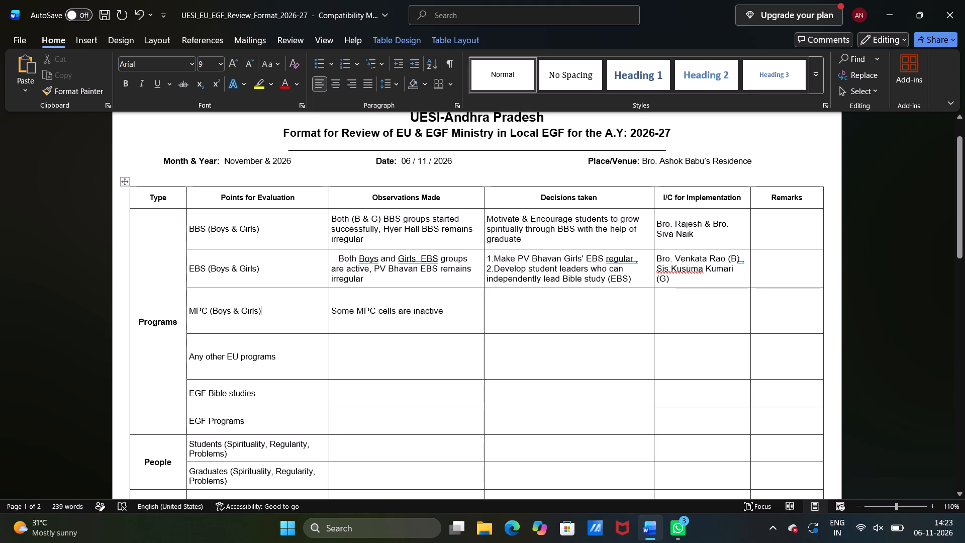
{"action": "left_click", "coordinate": [339, 255]}
{"action": "key", "text": "BackSpace"}
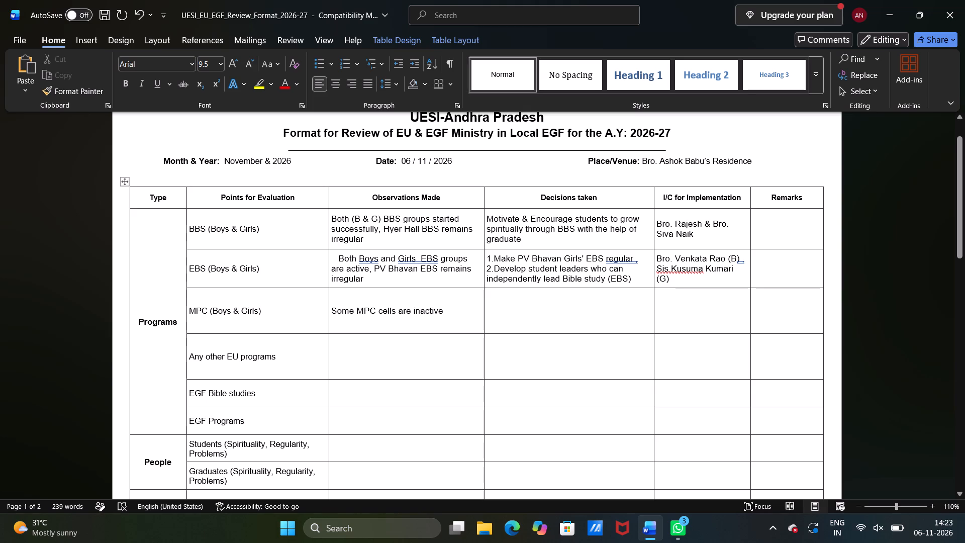
{"action": "key", "text": "BackSpace"}
{"action": "key", "text": "BackSpace"}
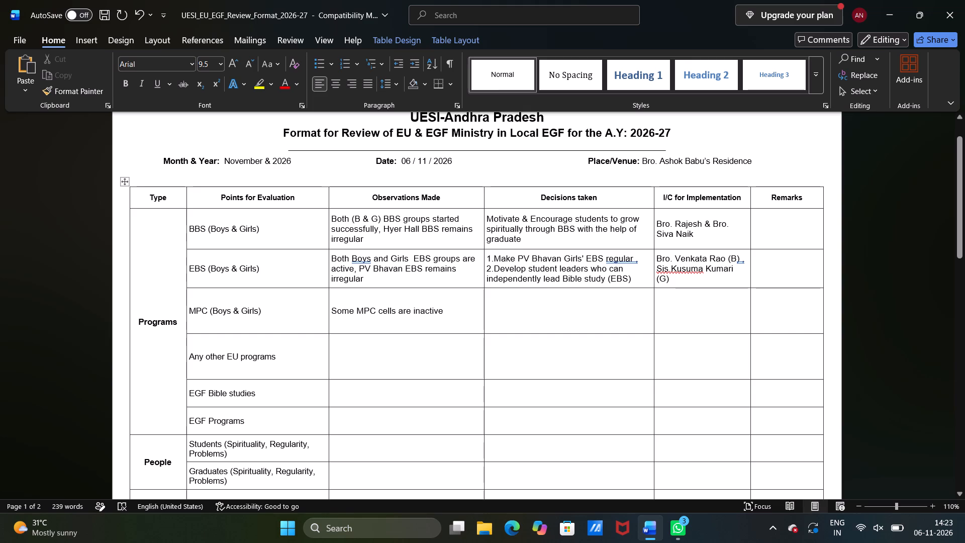
{"action": "left_click", "coordinate": [412, 258]}
{"action": "key", "text": "BackSpace"}
Place the text cursor in the MPC row's empty Decisions taken cell.
{"action": "left_click_drag", "start_coordinate": [333, 311], "coordinate": [425, 312]}
{"action": "left_click", "coordinate": [469, 313]}
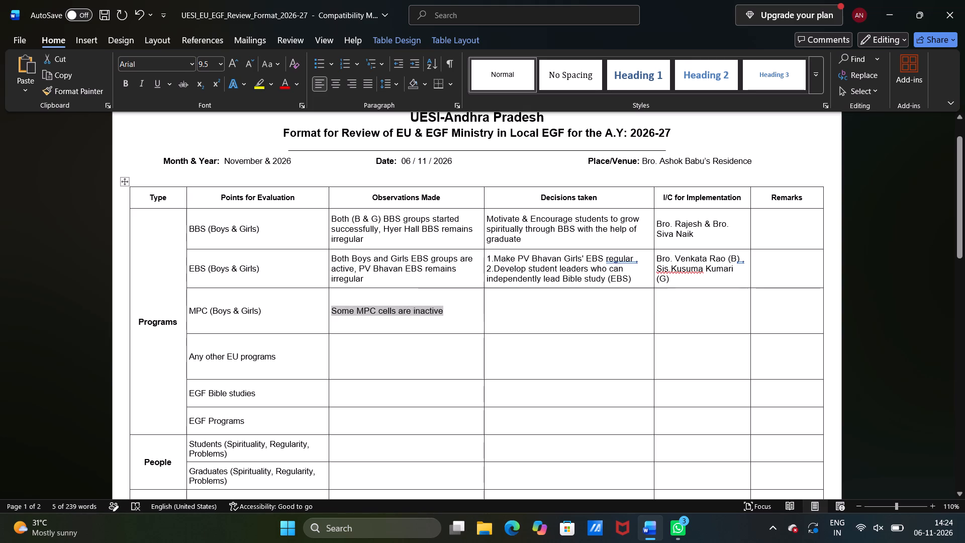
{"action": "left_click", "coordinate": [525, 309]}
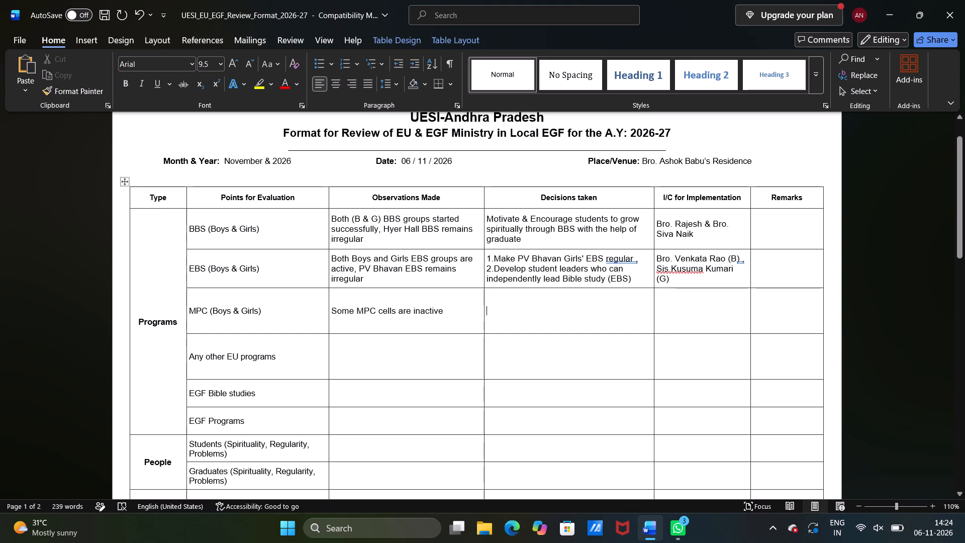
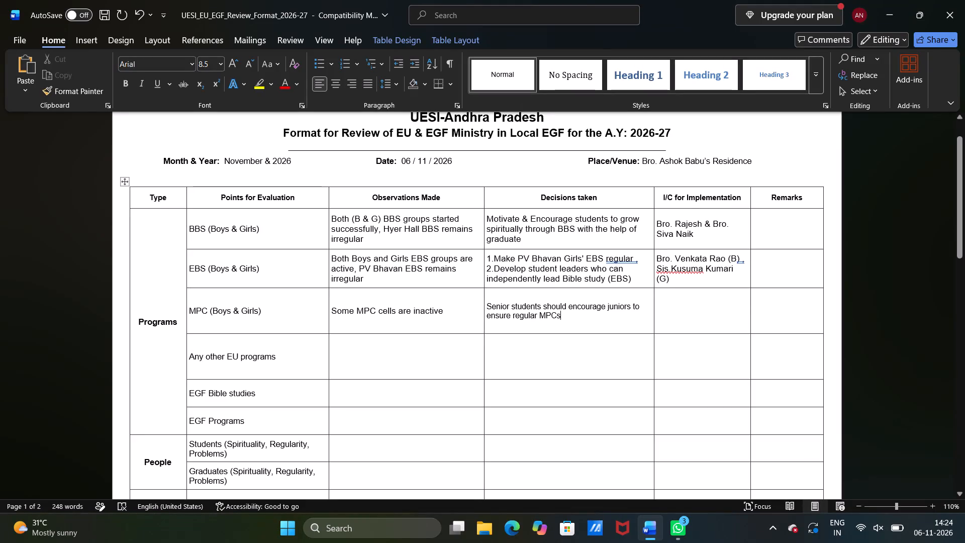
Set the font size of the MPC row's Decisions taken text to 9.5.
{"action": "left_click_drag", "start_coordinate": [490, 302], "coordinate": [557, 319]}
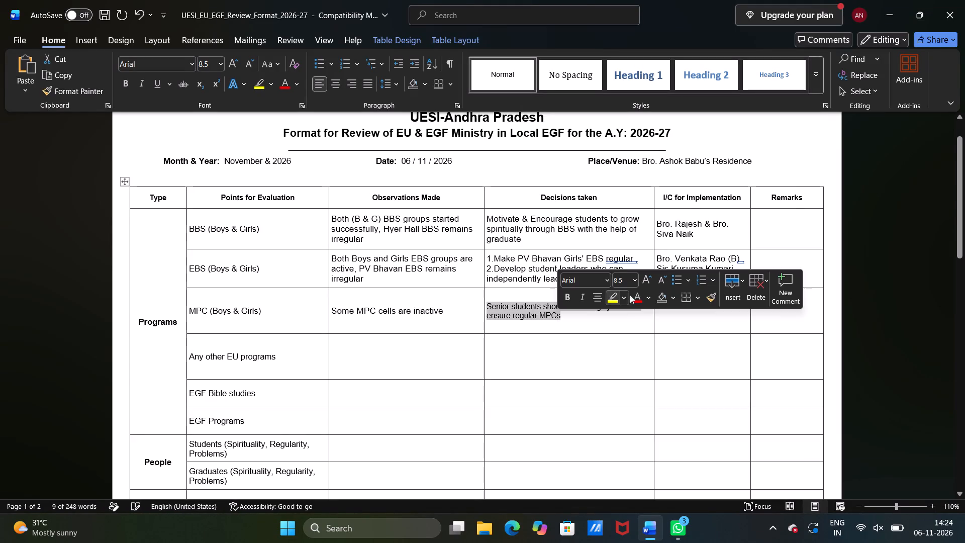
{"action": "left_click", "coordinate": [634, 280]}
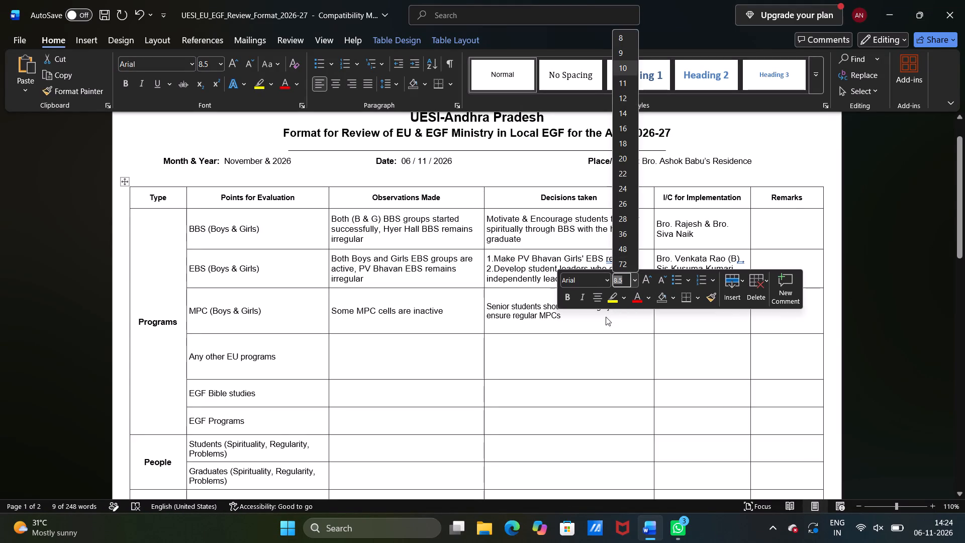
{"action": "left_click", "coordinate": [622, 276]}
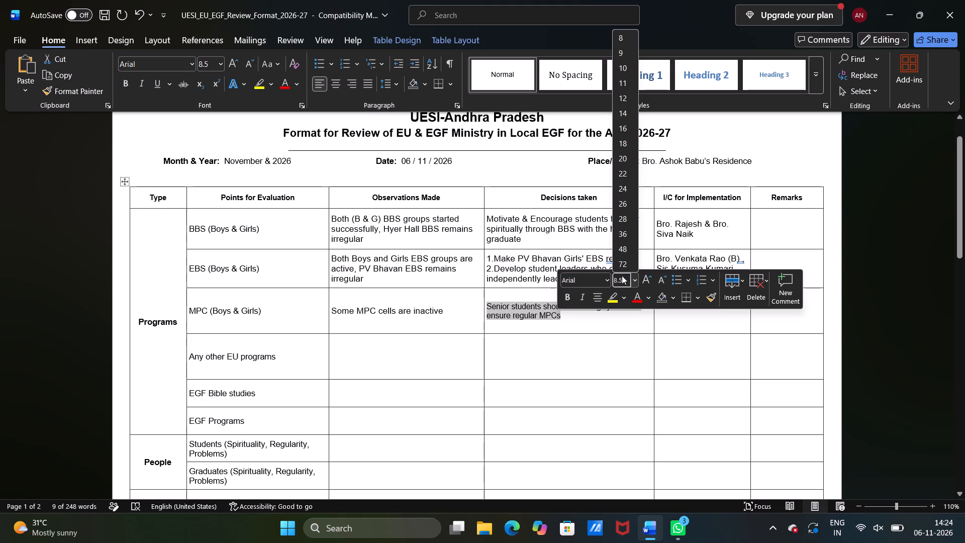
{"action": "key", "text": "Left"}
{"action": "key", "text": "Left"}
{"action": "key", "text": "BackSpace"}
{"action": "key", "text": "9"}
{"action": "key", "text": "Return"}
{"action": "left_click", "coordinate": [611, 309]}
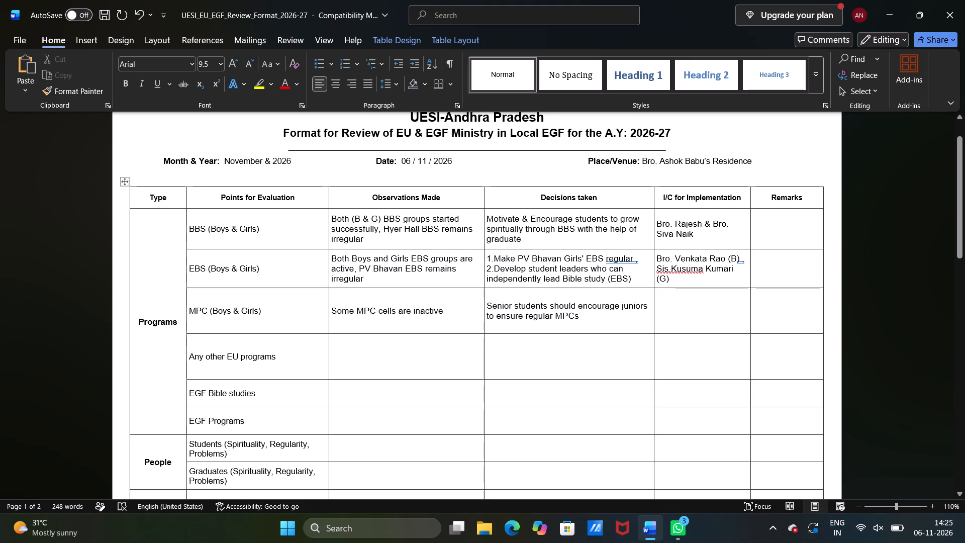
Place the text cursor in the MPC row's empty I/C for Implementation cell.
{"action": "left_click", "coordinate": [686, 295]}
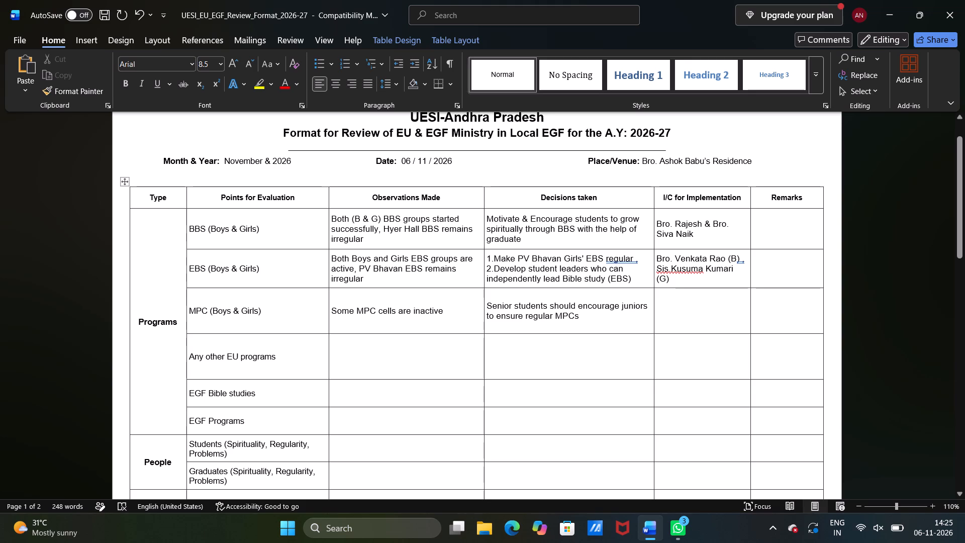
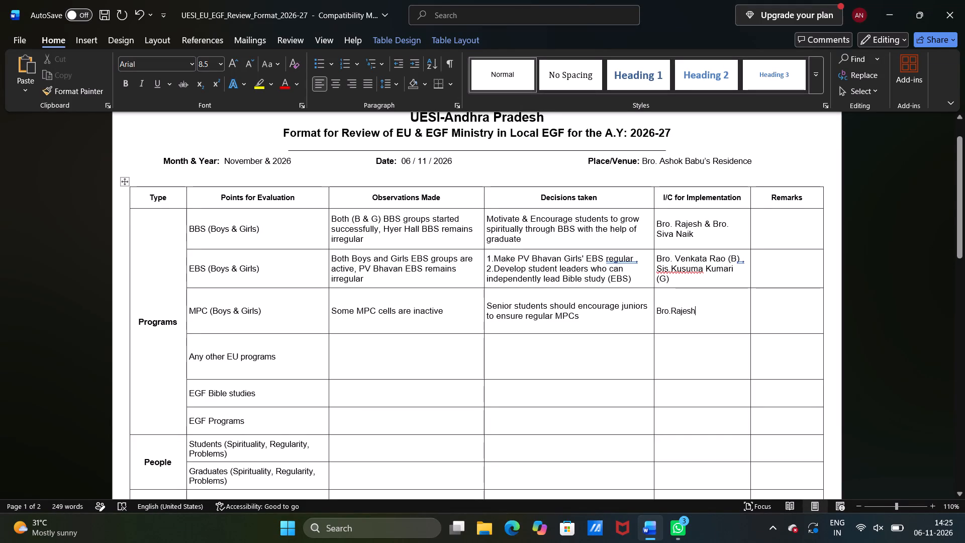
Delete the name Rajesh after the first "Bro." in the BBS row's I/C for Implementation cell.
{"action": "left_click", "coordinate": [702, 223]}
{"action": "key", "text": "BackSpace"}
{"action": "key", "text": "BackSpace"}
{"action": "key", "text": "BackSpace"}
{"action": "key", "text": "BackSpace"}
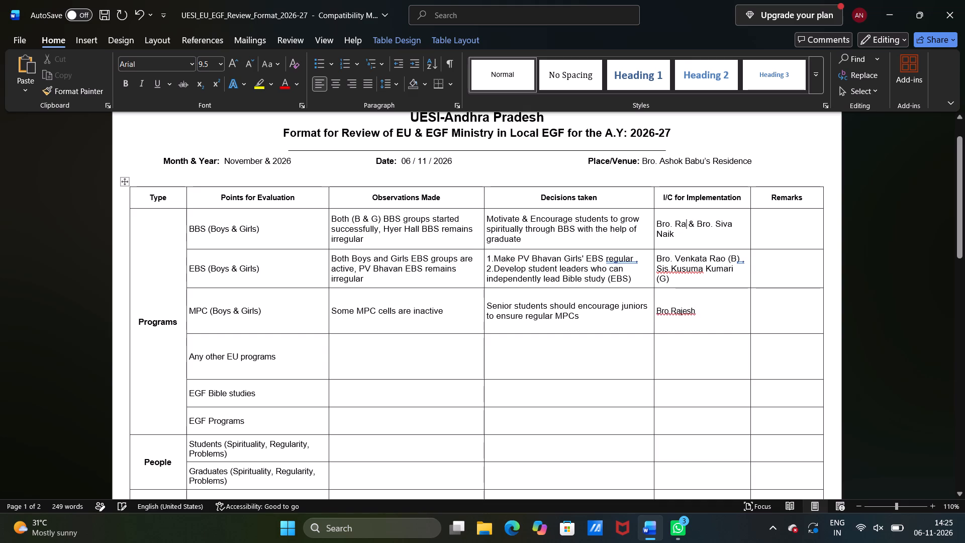
{"action": "key", "text": "BackSpace"}
{"action": "key", "text": "BackSpace"}
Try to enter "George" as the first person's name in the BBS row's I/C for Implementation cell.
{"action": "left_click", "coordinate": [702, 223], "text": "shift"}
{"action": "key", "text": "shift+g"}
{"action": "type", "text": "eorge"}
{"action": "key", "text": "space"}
Delete the misplaced letters and the ampersand back to the first "Bro." in the BBS row's I/C for Implementation cell.
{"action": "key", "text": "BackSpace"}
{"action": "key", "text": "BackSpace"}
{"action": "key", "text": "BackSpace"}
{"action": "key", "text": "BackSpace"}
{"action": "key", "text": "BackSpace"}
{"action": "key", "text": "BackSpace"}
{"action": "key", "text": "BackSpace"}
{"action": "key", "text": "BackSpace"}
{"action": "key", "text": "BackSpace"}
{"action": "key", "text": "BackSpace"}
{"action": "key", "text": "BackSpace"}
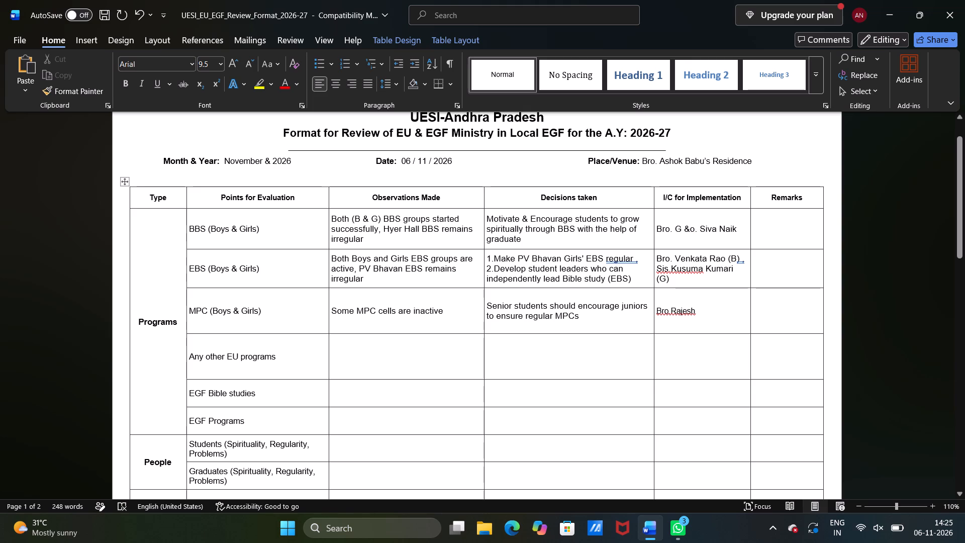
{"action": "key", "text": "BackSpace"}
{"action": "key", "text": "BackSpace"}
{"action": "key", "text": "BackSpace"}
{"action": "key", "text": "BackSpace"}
Enter George and his surname after the first "Bro." in the BBS row's I/C for Implementation cell.
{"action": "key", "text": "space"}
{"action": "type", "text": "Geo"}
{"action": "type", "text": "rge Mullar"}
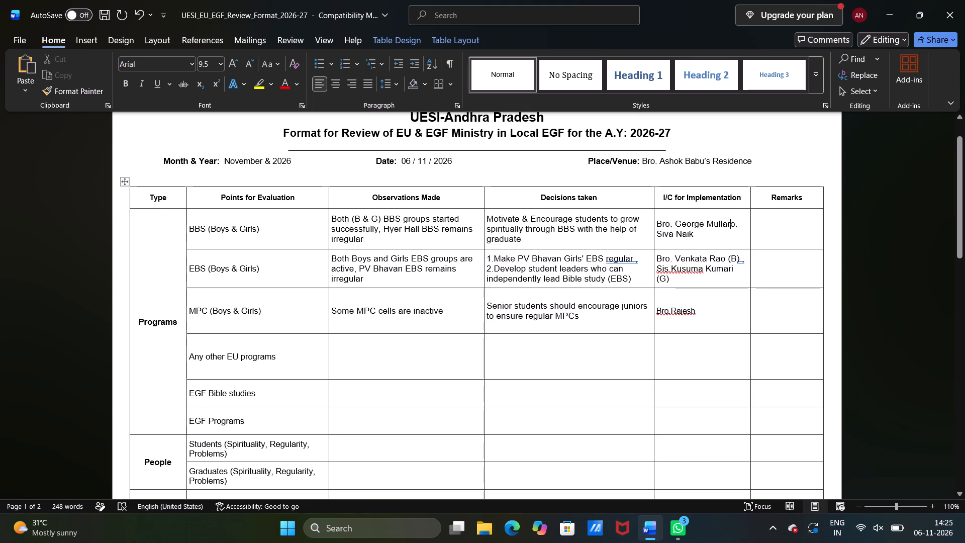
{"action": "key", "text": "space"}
Move the BBS row's second in-charge person to a new line and restore the prefix "Bro." before Siva.
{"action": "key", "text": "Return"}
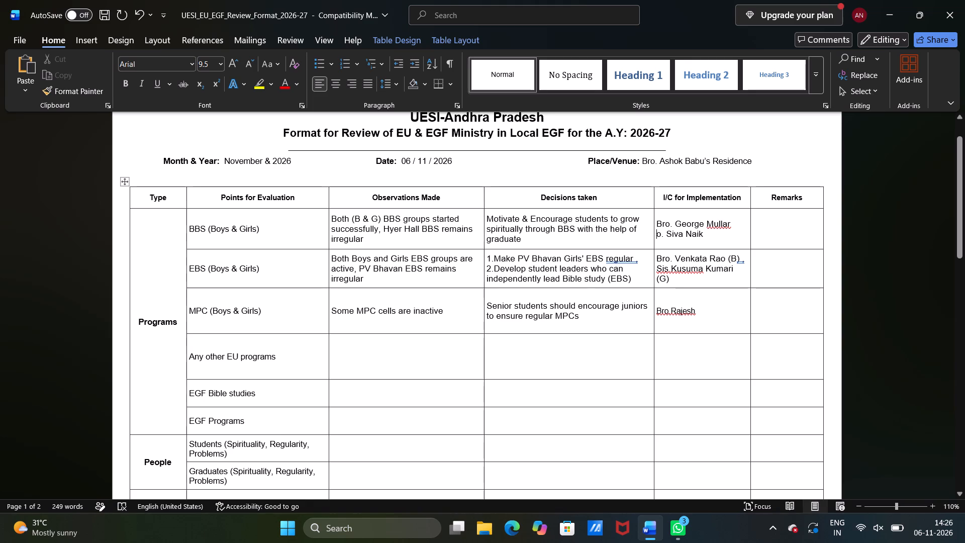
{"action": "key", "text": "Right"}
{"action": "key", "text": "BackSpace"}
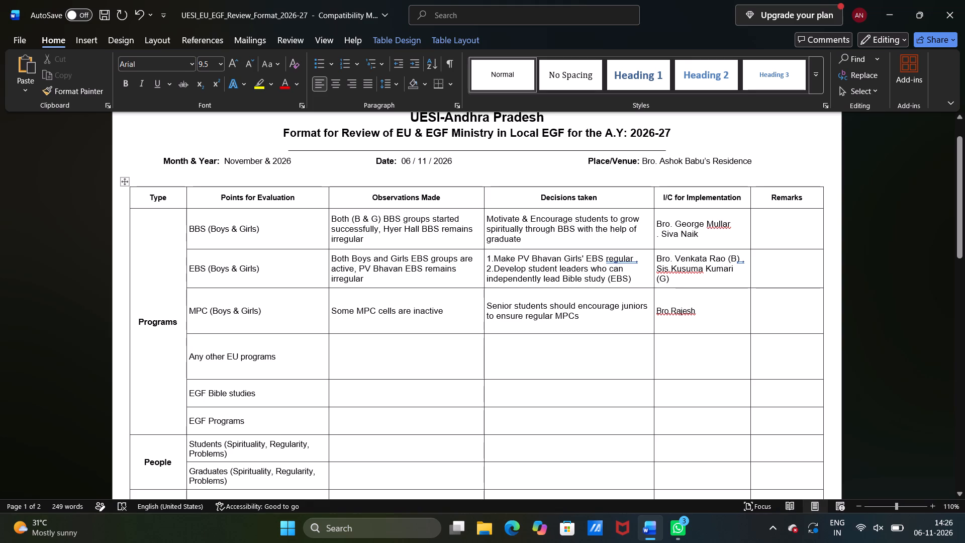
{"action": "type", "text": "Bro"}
Add a space and a comma after Bro. George's surname in the BBS row's I/C for Implementation cell.
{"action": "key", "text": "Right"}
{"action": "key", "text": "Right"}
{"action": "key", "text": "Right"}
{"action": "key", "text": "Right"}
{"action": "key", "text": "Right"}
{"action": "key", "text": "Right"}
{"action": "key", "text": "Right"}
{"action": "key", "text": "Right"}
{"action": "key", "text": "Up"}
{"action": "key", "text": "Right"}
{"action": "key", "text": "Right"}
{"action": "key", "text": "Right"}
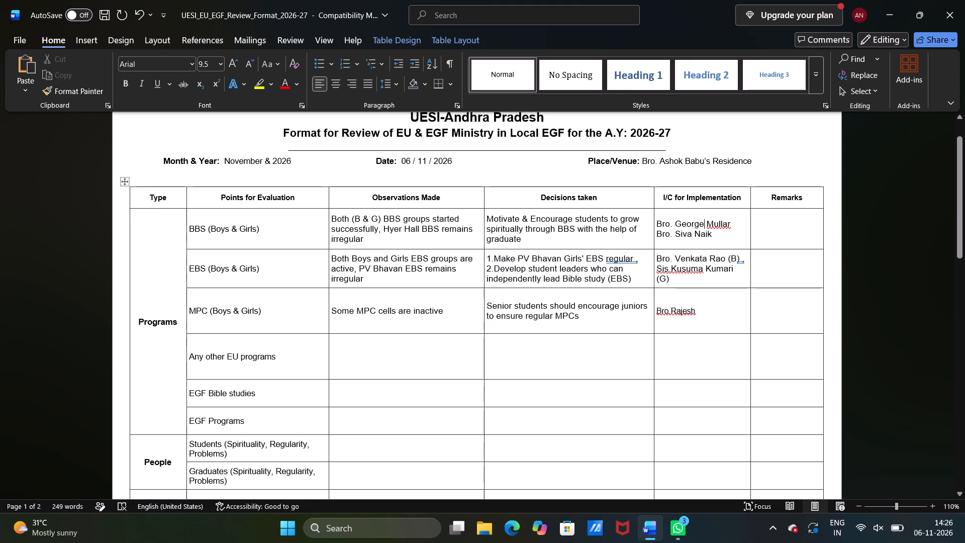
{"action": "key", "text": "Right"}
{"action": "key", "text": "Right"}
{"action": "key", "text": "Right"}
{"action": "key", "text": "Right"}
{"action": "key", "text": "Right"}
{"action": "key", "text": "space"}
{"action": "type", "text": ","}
Add a semicolon after Bro. Rajesh in the MPC row and copy the BBS row's Bro. Siva entry onto a new line below.
{"action": "left_click", "coordinate": [660, 302]}
{"action": "left_click_drag", "start_coordinate": [656, 234], "coordinate": [716, 226]}
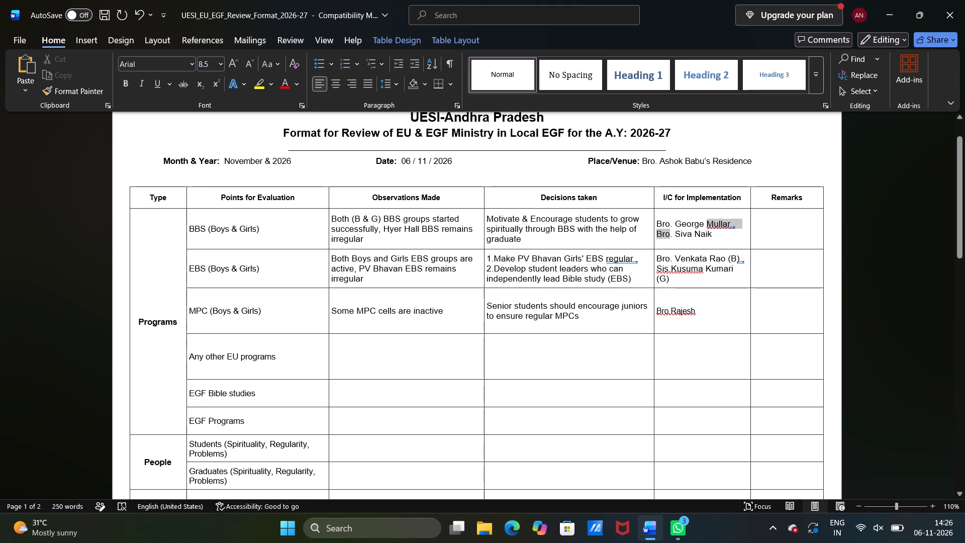
{"action": "left_click_drag", "start_coordinate": [716, 226], "coordinate": [715, 232]}
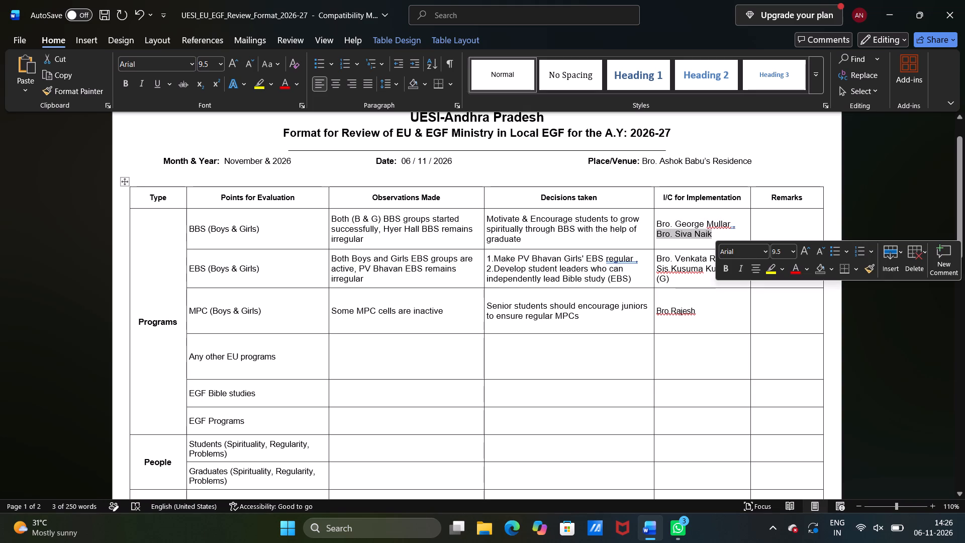
{"action": "key", "text": "ctrl+c"}
{"action": "left_click", "coordinate": [715, 232], "text": "ctrl"}
{"action": "left_click", "coordinate": [695, 301]}
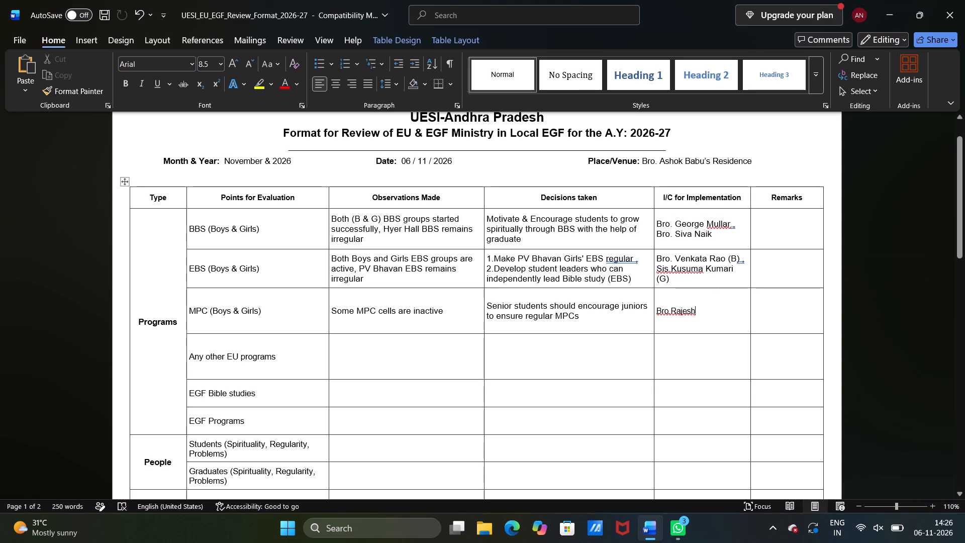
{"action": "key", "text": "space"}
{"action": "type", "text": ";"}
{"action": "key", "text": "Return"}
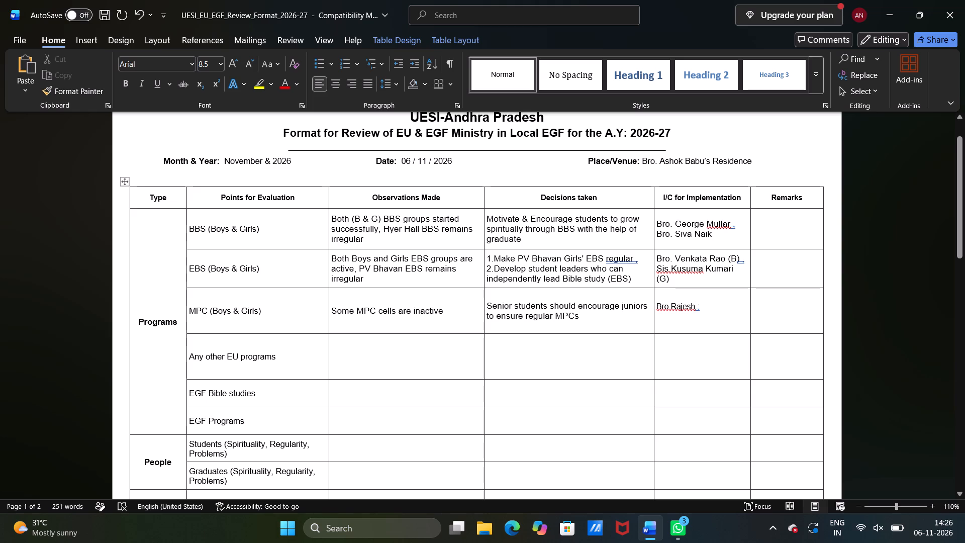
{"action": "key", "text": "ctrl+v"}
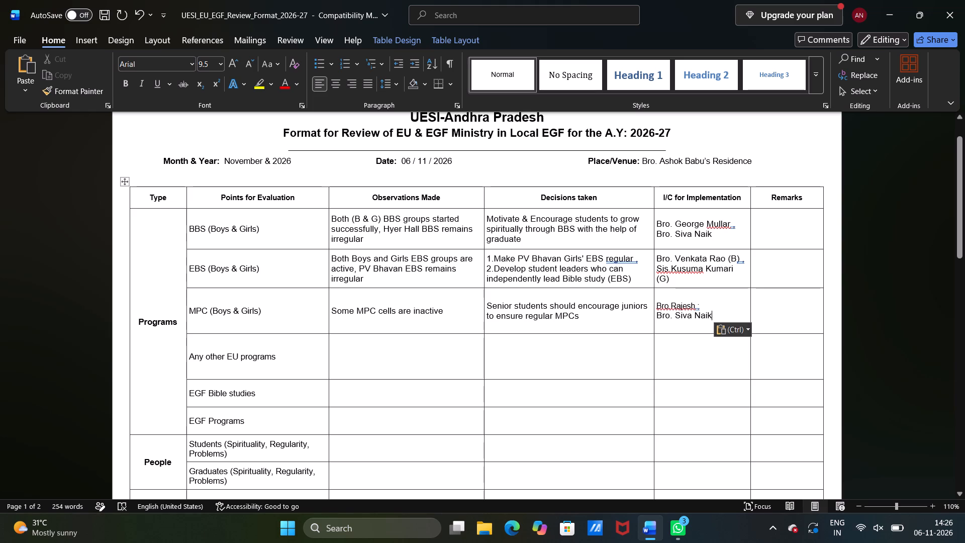
Replace the semicolon after Bro. Rajesh in the MPC row's I/C for Implementation cell with a comma.
{"action": "left_click", "coordinate": [668, 299]}
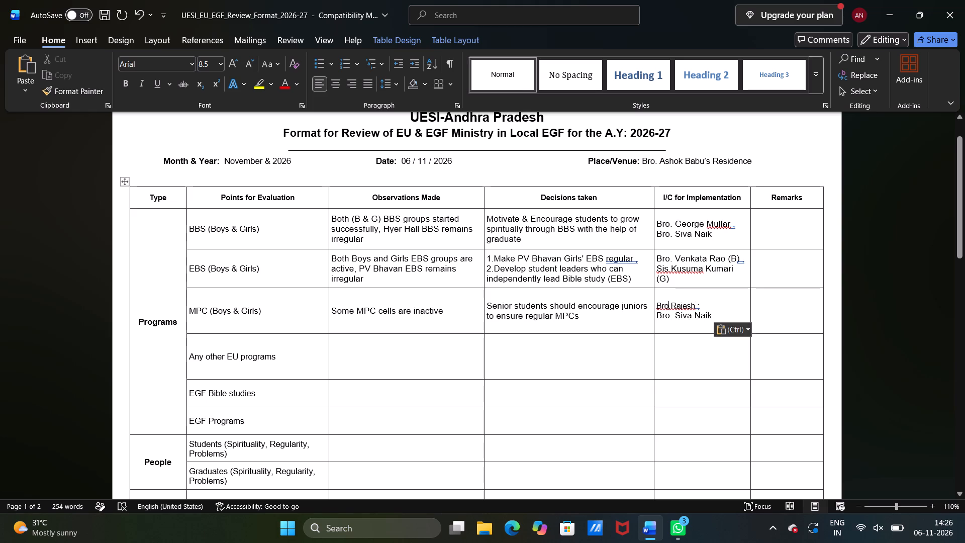
{"action": "left_click", "coordinate": [702, 302]}
{"action": "key", "text": "BackSpace"}
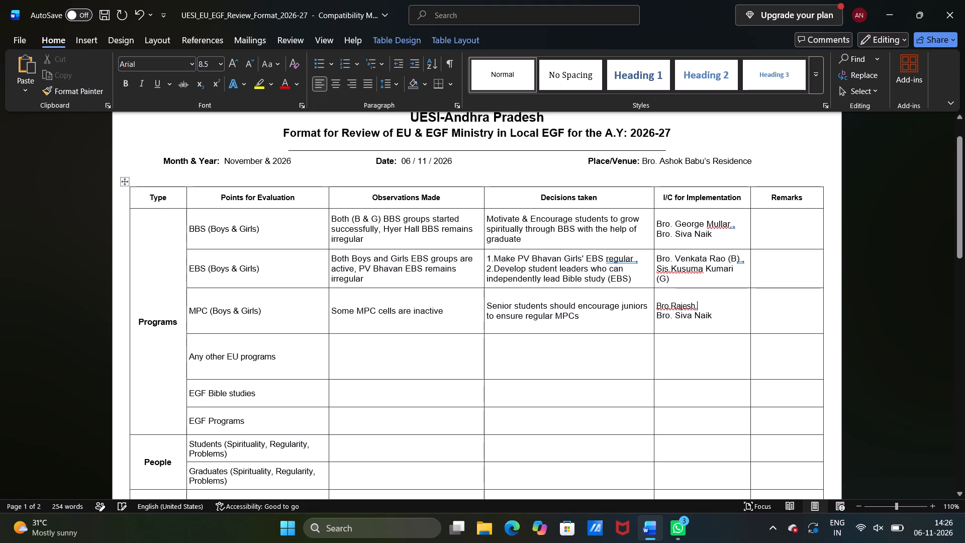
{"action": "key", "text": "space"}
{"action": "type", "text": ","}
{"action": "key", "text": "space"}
Replace the second line of the MPC row's I/C for Implementation cell with "Sis. Nireekshana".
{"action": "scroll", "coordinate": [696, 341], "scroll_direction": "down", "scroll_amount": 1}
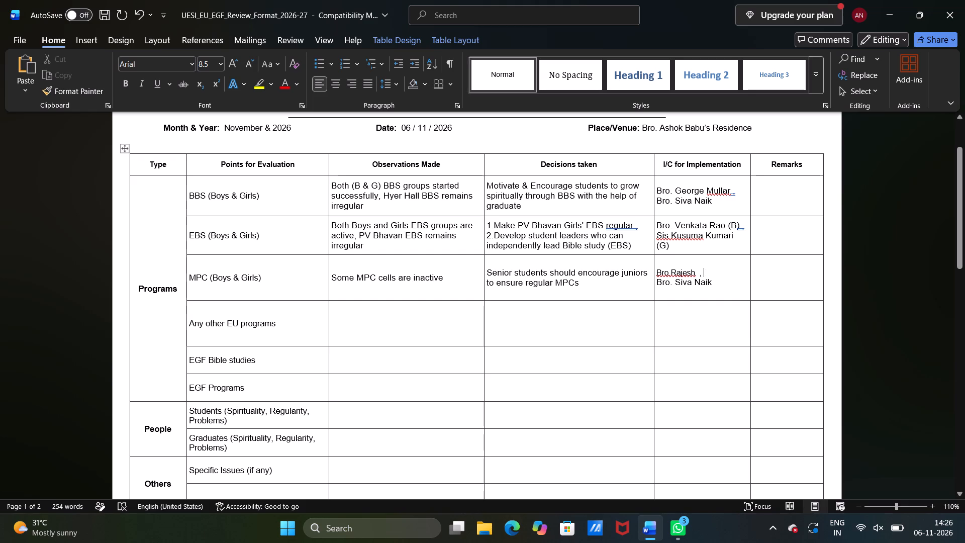
{"action": "left_click_drag", "start_coordinate": [712, 281], "coordinate": [656, 282]}
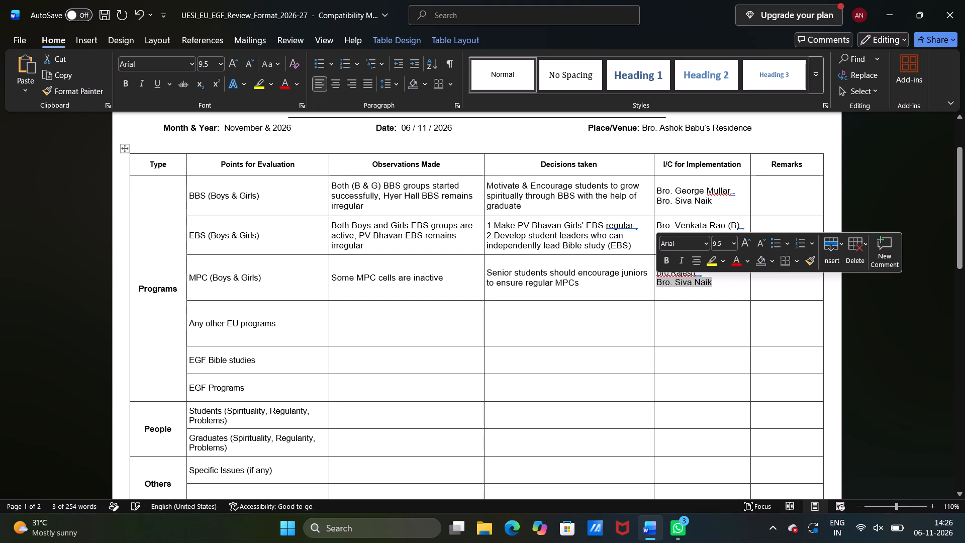
{"action": "key", "text": "BackSpace"}
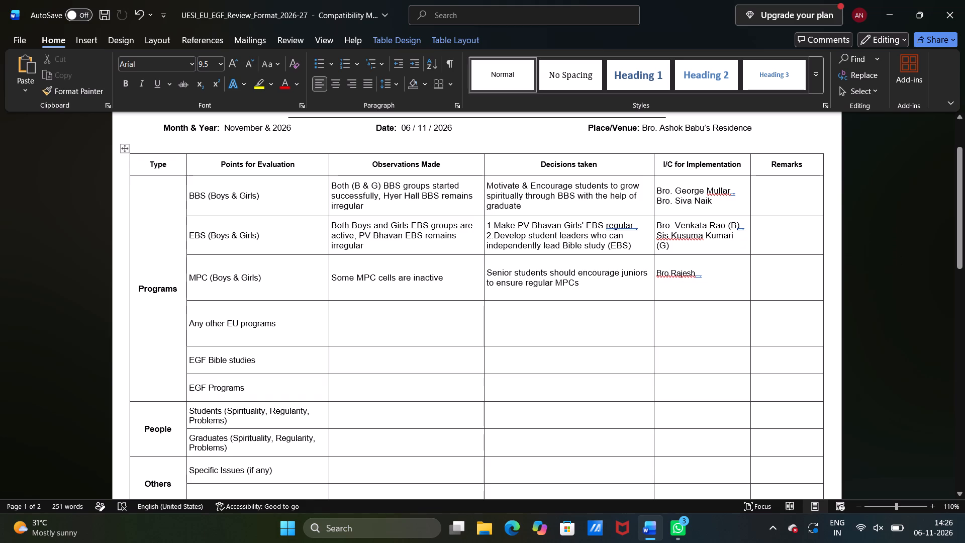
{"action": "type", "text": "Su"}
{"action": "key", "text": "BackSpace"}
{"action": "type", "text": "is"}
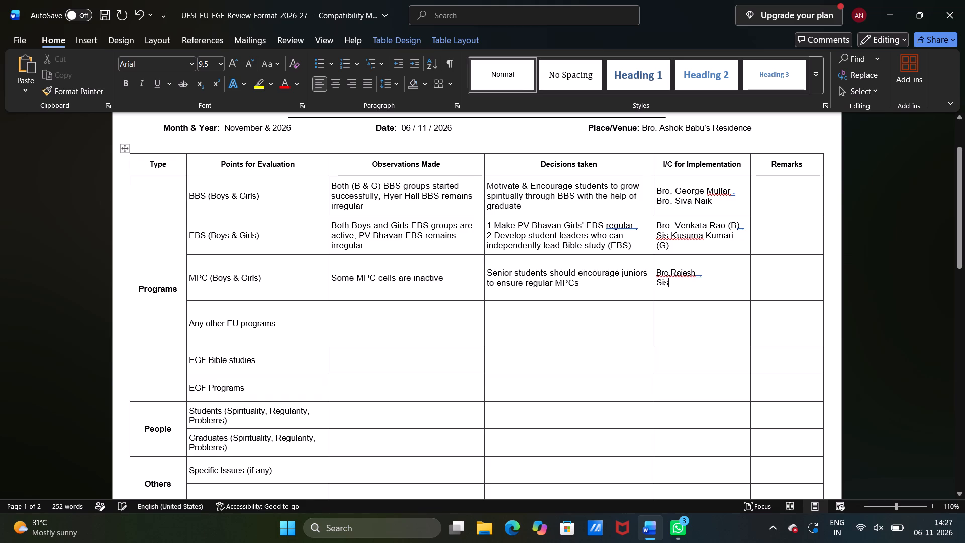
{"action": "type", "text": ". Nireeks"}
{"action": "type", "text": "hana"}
Add "(B)" at the end of the Bro. Rajesh line in the MPC row's I/C for Implementation cell.
{"action": "left_click", "coordinate": [706, 274]}
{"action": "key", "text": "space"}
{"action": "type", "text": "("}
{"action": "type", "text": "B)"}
Add "(G)" after Sis. Nireekshana in the MPC row's I/C for Implementation cell.
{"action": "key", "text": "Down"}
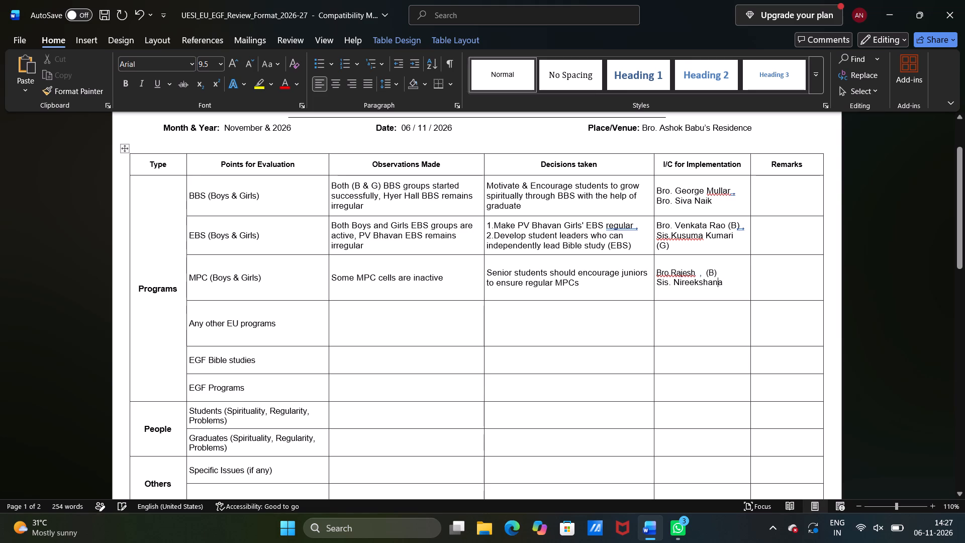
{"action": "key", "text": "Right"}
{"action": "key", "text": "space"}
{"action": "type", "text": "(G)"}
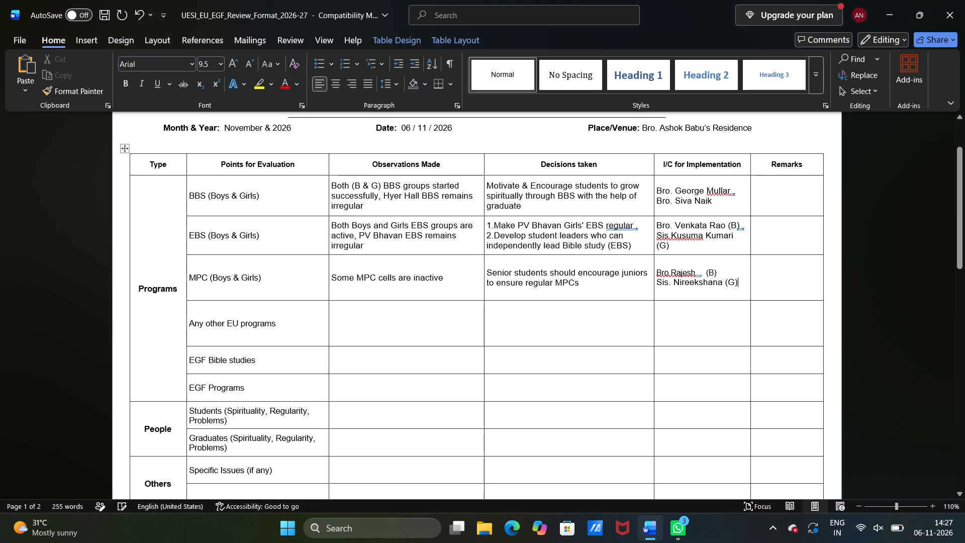
Move the comma on the Bro. Rajesh line of the MPC row from before "(B)" to after it, preceded by a space.
{"action": "left_click", "coordinate": [704, 278]}
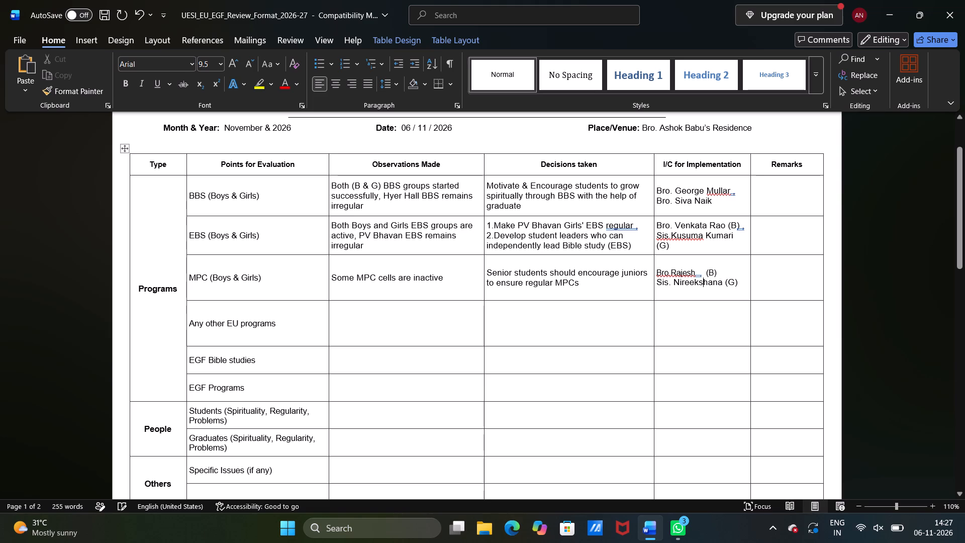
{"action": "left_click", "coordinate": [705, 274]}
{"action": "key", "text": "BackSpace"}
{"action": "key", "text": "BackSpace"}
{"action": "key", "text": "Right"}
{"action": "key", "text": "Right"}
{"action": "key", "text": "Right"}
{"action": "key", "text": "Right"}
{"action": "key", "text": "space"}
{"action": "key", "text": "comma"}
Insert a space between "Bro." and "Rajesh" in the MPC row's I/C for Implementation cell.
{"action": "left_click", "coordinate": [670, 273]}
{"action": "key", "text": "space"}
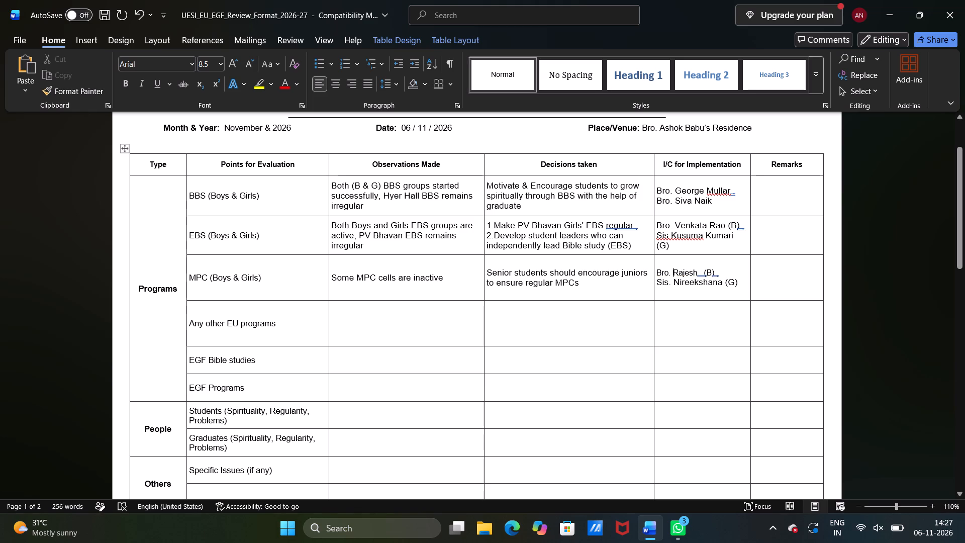
Begin the Observations Made entry in the "Any other EU programs" row.
{"action": "left_click", "coordinate": [355, 323]}
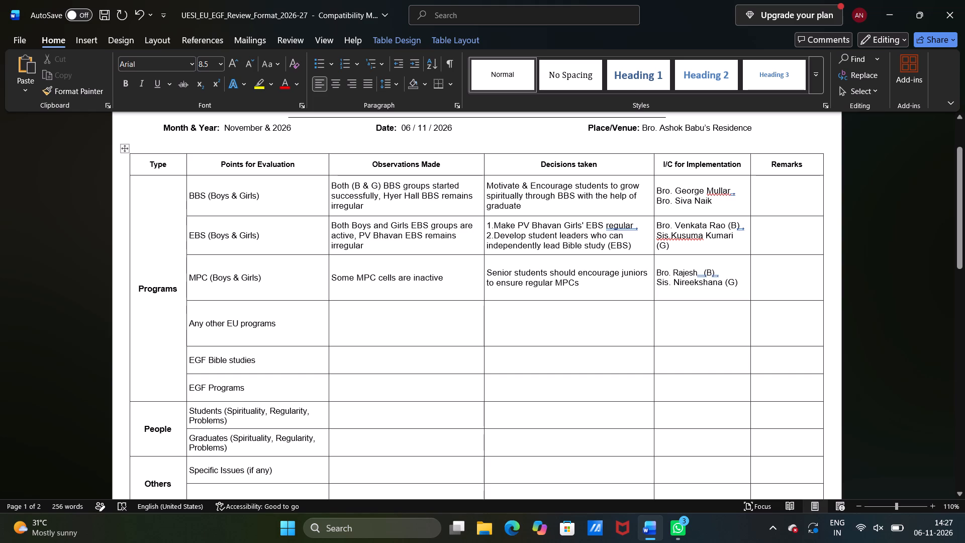
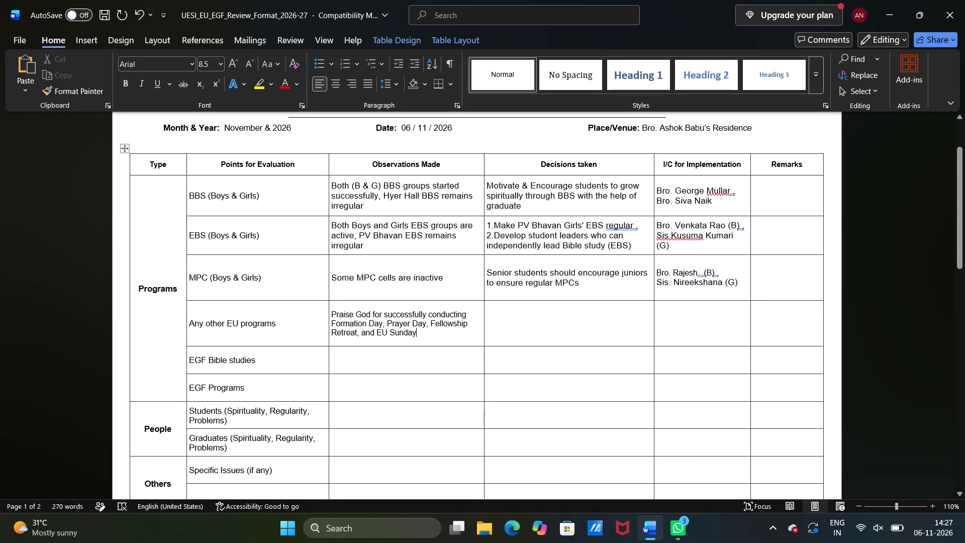
Finish the Observations Made entry in the "Any other EU programs" row so that it ends with "EU Sundays".
{"action": "key", "text": "s"}
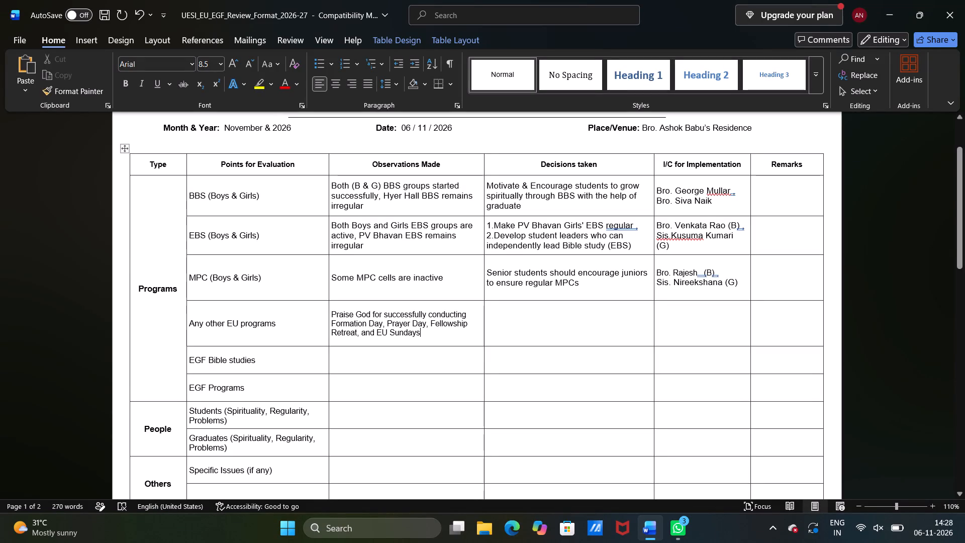
Set the font size of the Observations Made entry in the "Any other EU programs" row to 9.5.
{"action": "left_click_drag", "start_coordinate": [333, 314], "coordinate": [426, 336]}
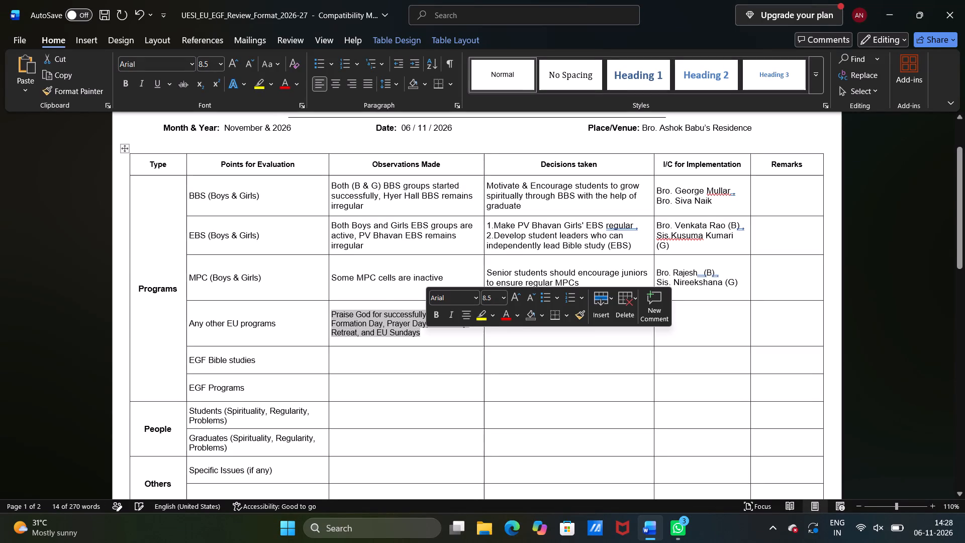
{"action": "left_click", "coordinate": [497, 294]}
{"action": "key", "text": "BackSpace"}
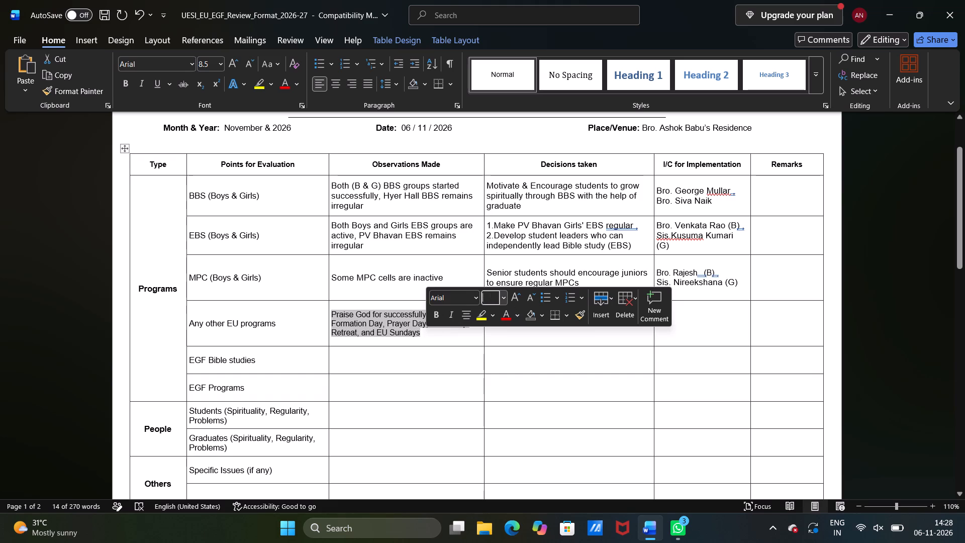
{"action": "type", "text": "9."}
{"action": "key", "text": "5"}
{"action": "key", "text": "Return"}
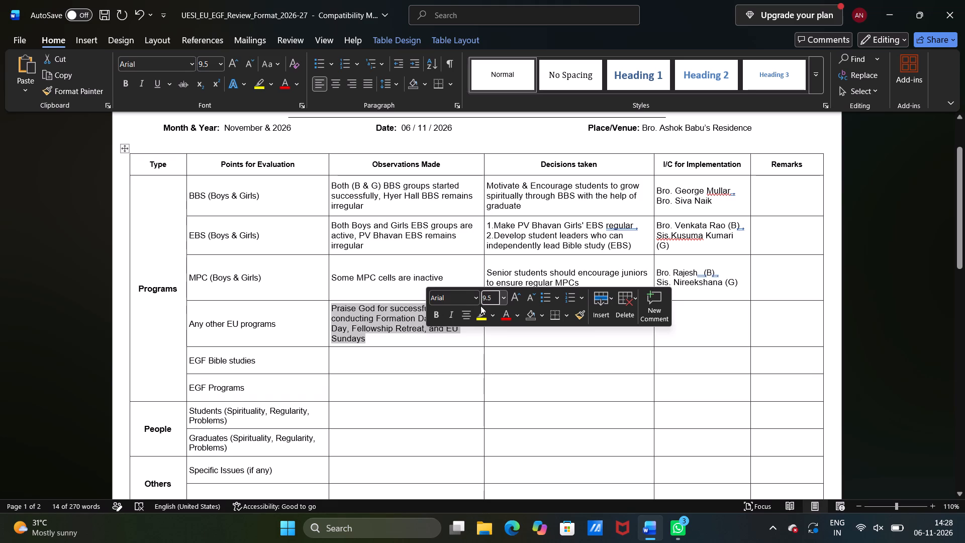
{"action": "left_click", "coordinate": [386, 344]}
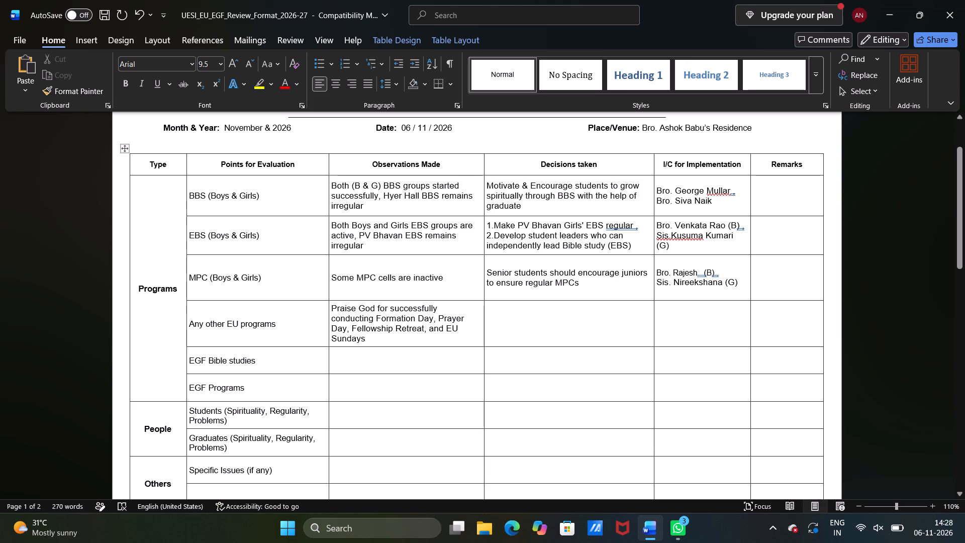
Insert "UESI - " before "Formation Day" in the Observations Made entry of the "Any other EU programs" row.
{"action": "left_click", "coordinate": [377, 318]}
{"action": "type", "text": "UESI"}
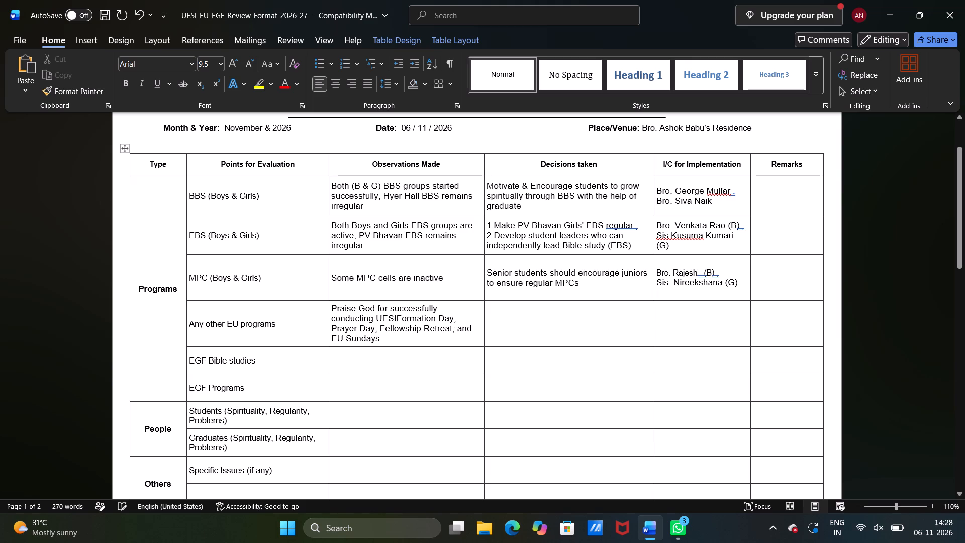
{"action": "key", "text": "space"}
{"action": "key", "text": "BackSpace"}
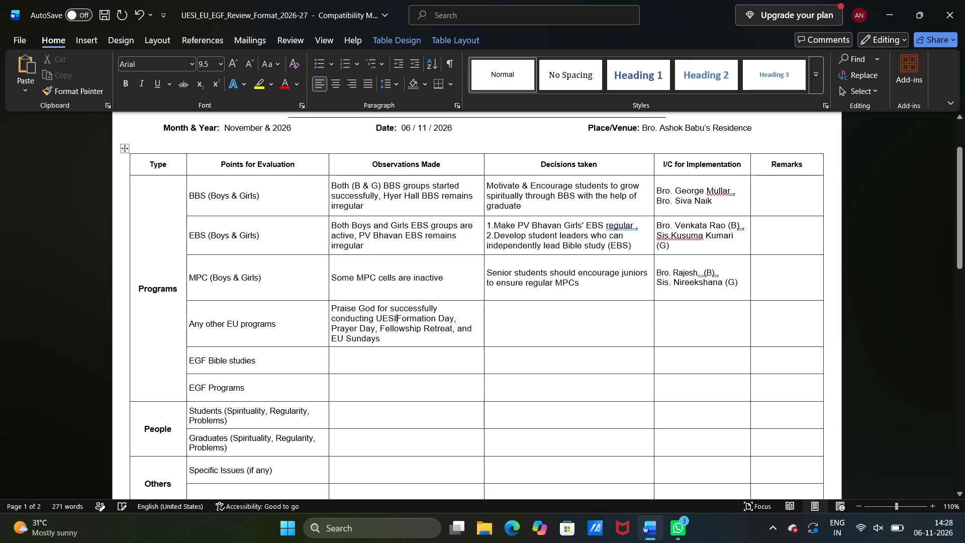
{"action": "key", "text": "minus"}
{"action": "key", "text": "Left"}
{"action": "key", "text": "space"}
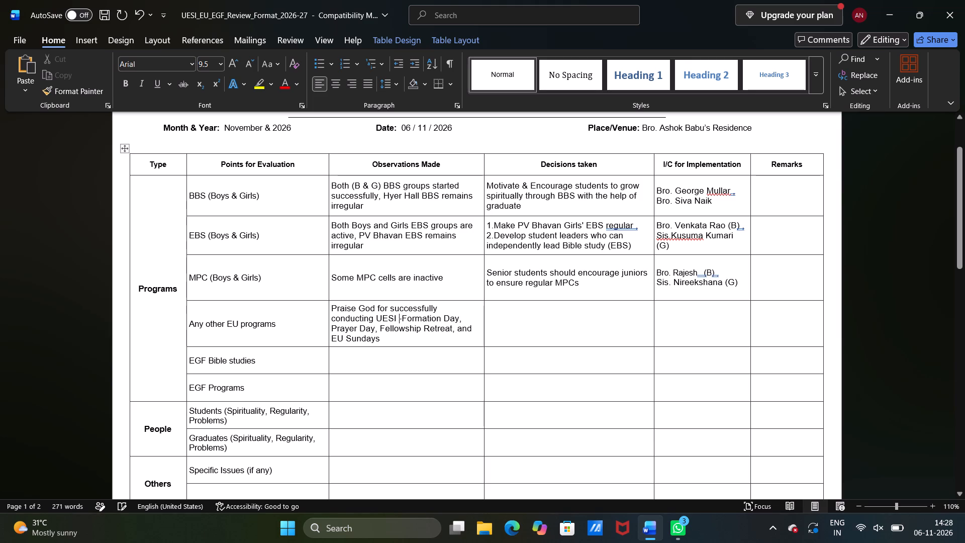
{"action": "key", "text": "Right"}
{"action": "key", "text": "space"}
Place the text cursor in the empty Decisions taken cell of the "Any other EU programs" row.
{"action": "left_click", "coordinate": [513, 306]}
{"action": "scroll", "coordinate": [513, 306], "scroll_direction": "down", "scroll_amount": 1}
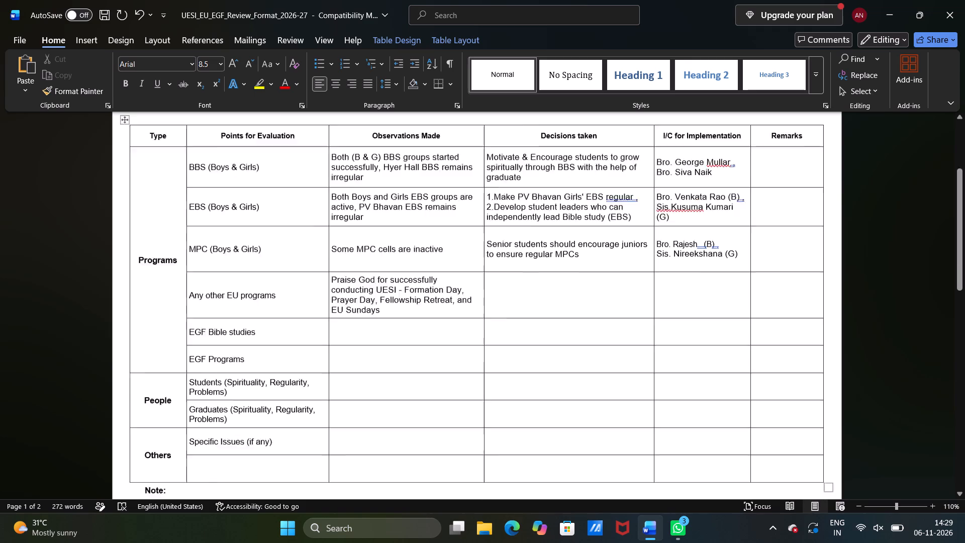
{"action": "scroll", "coordinate": [513, 306], "scroll_direction": "down", "scroll_amount": 1}
{"action": "scroll", "coordinate": [513, 306], "scroll_direction": "up", "scroll_amount": 1}
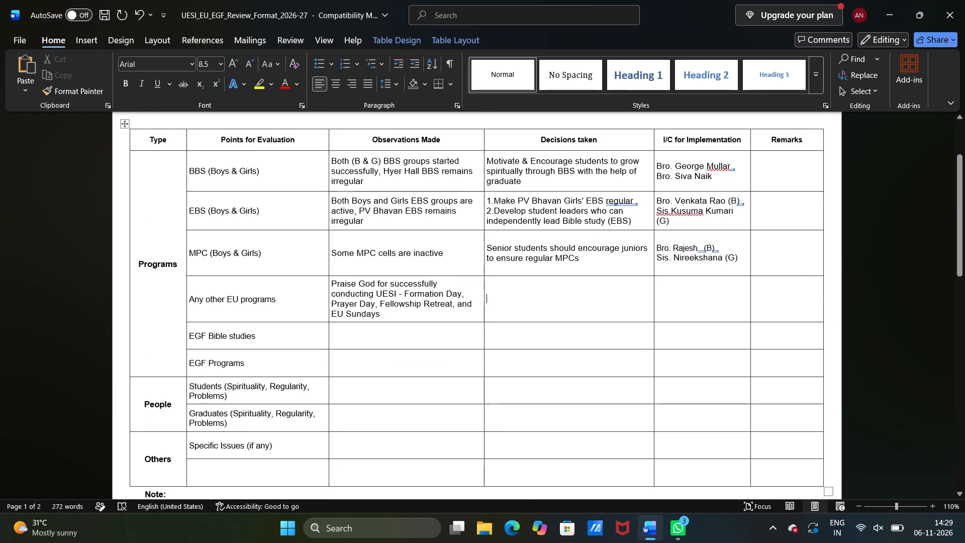
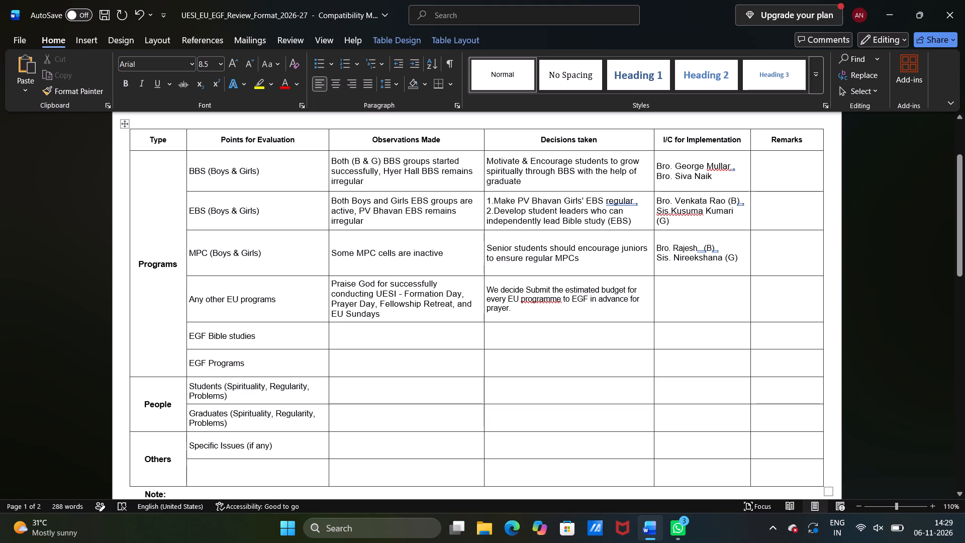
Set the font size of the Decisions taken entry in the "Any other EU programs" row to 9.5.
{"action": "left_click_drag", "start_coordinate": [489, 286], "coordinate": [510, 310]}
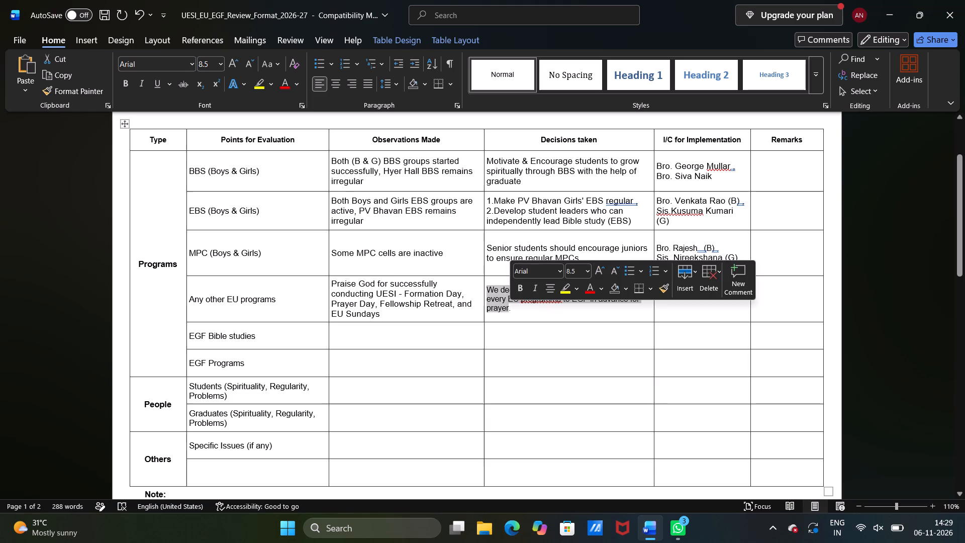
{"action": "left_click", "coordinate": [578, 267]}
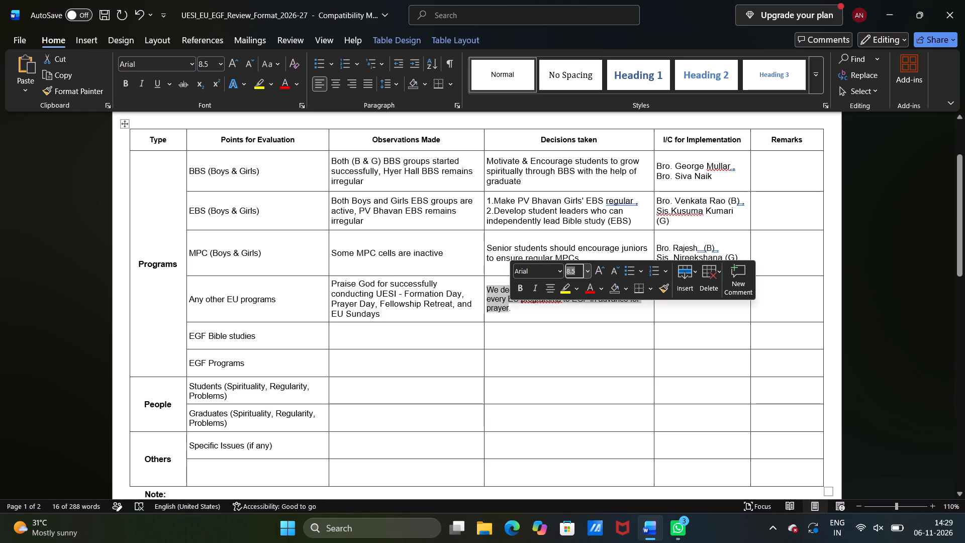
{"action": "key", "text": "BackSpace"}
{"action": "key", "text": "9"}
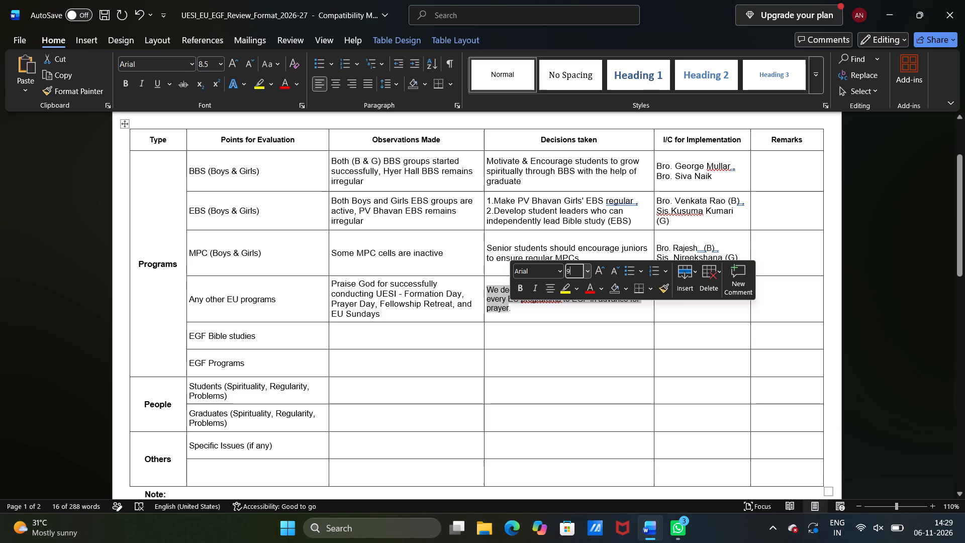
{"action": "type", "text": ".5"}
{"action": "key", "text": "Return"}
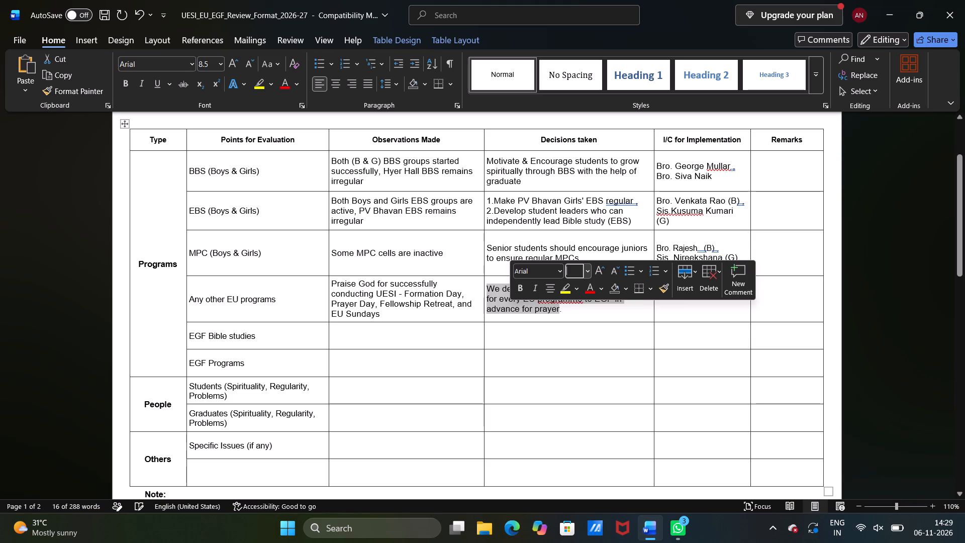
Delete the full stop after "prayer" in the Decisions taken entry of the "Any other EU programs" row.
{"action": "left_click", "coordinate": [584, 305]}
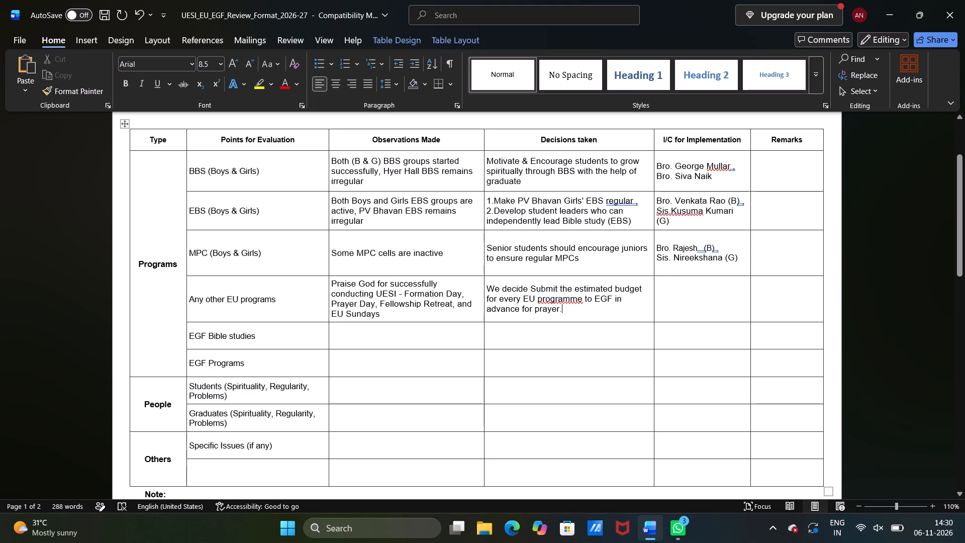
{"action": "key", "text": "BackSpace"}
Correct "programme" to "program" in the Decisions taken entry of the "Any other EU programs" row.
{"action": "left_click", "coordinate": [575, 299]}
{"action": "key", "text": "BackSpace"}
{"action": "key", "text": "BackSpace"}
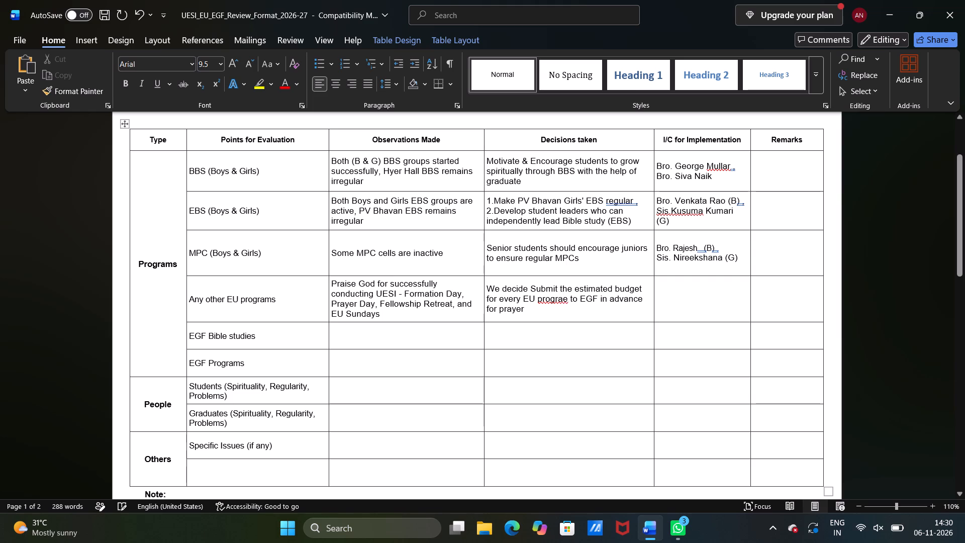
{"action": "key", "text": "m"}
{"action": "key", "text": "Right"}
{"action": "key", "text": "BackSpace"}
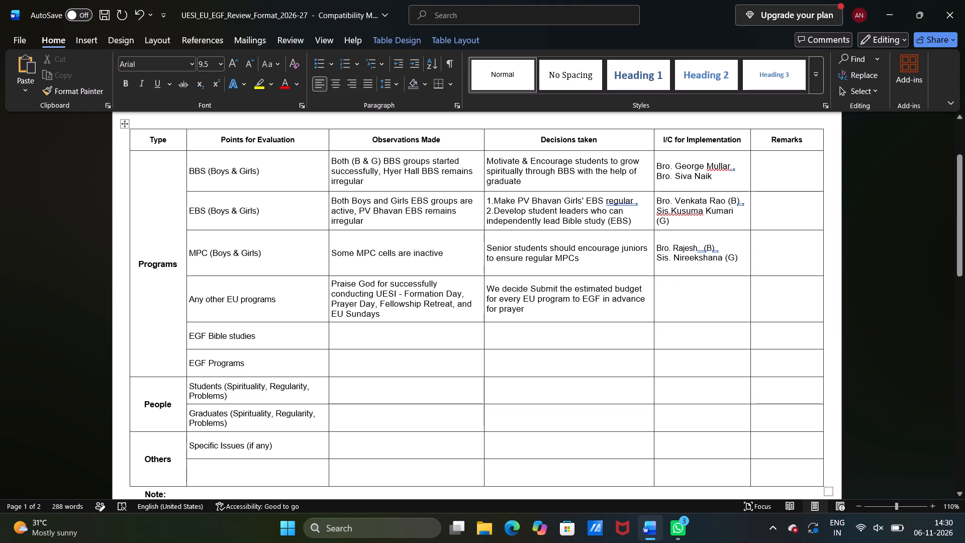
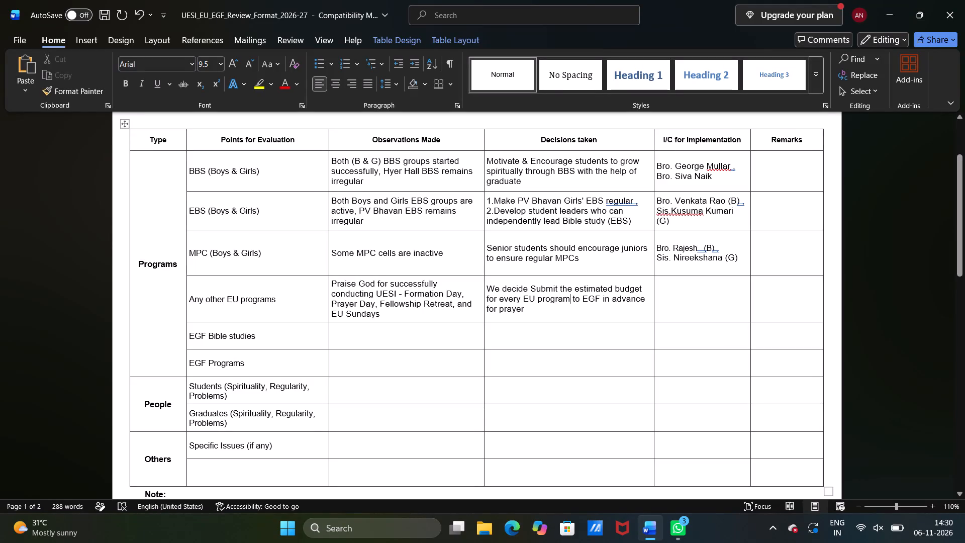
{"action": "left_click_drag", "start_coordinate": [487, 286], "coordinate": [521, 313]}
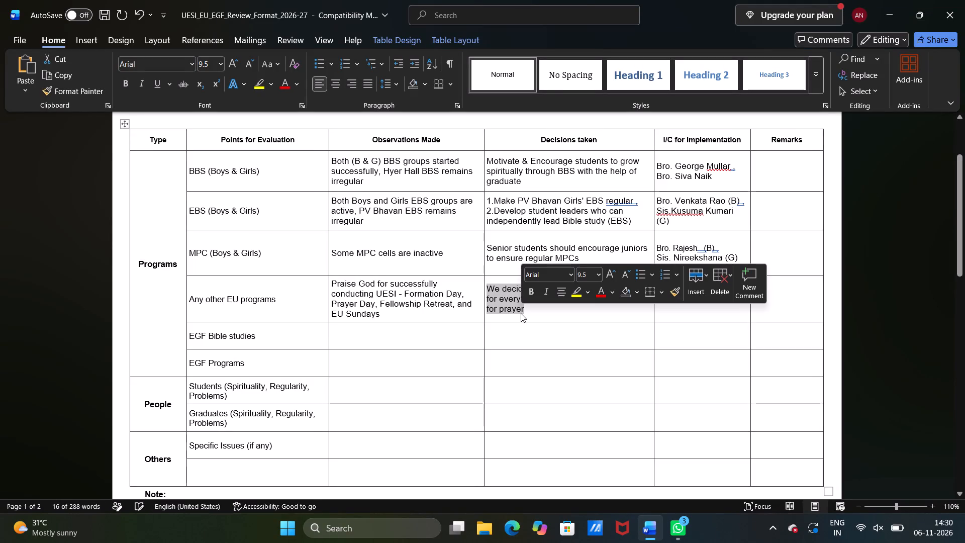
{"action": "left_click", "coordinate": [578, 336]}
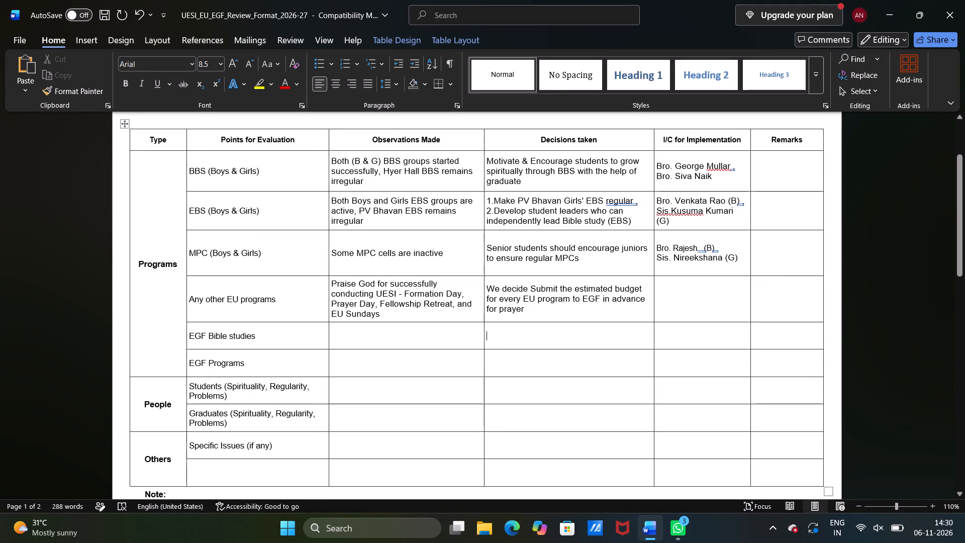
Enter "EU Committee" as the I/C for Implementation in the "Any other EU programs" row.
{"action": "left_click", "coordinate": [664, 293]}
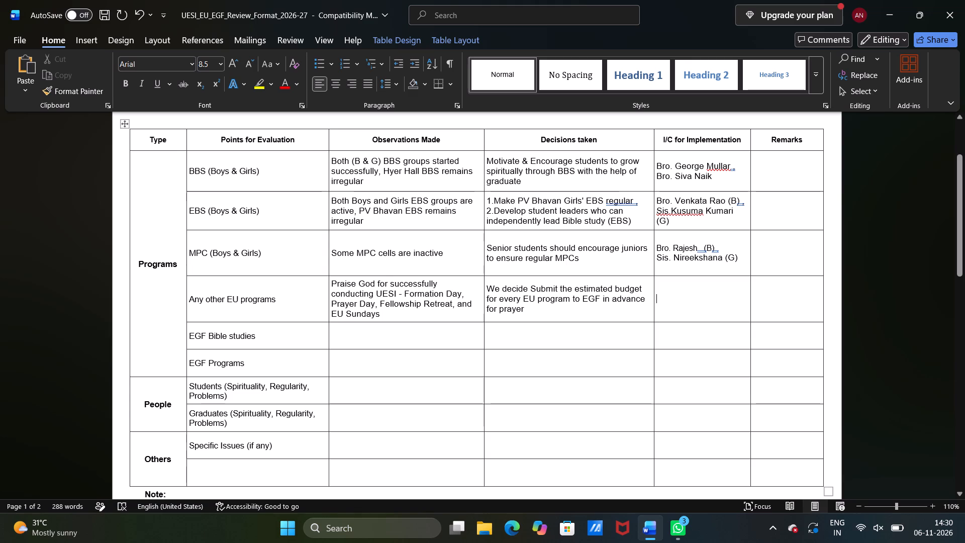
{"action": "type", "text": "EU"}
{"action": "key", "text": "space"}
{"action": "type", "text": "Committee"}
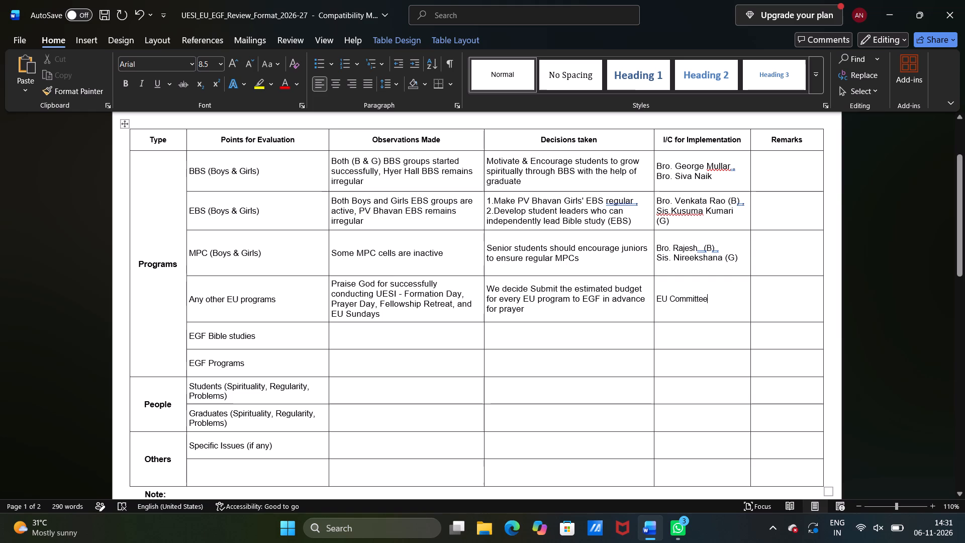
Centre the "EU Committee" entry horizontally in its I/C for Implementation cell.
{"action": "left_click_drag", "start_coordinate": [657, 295], "coordinate": [666, 296]}
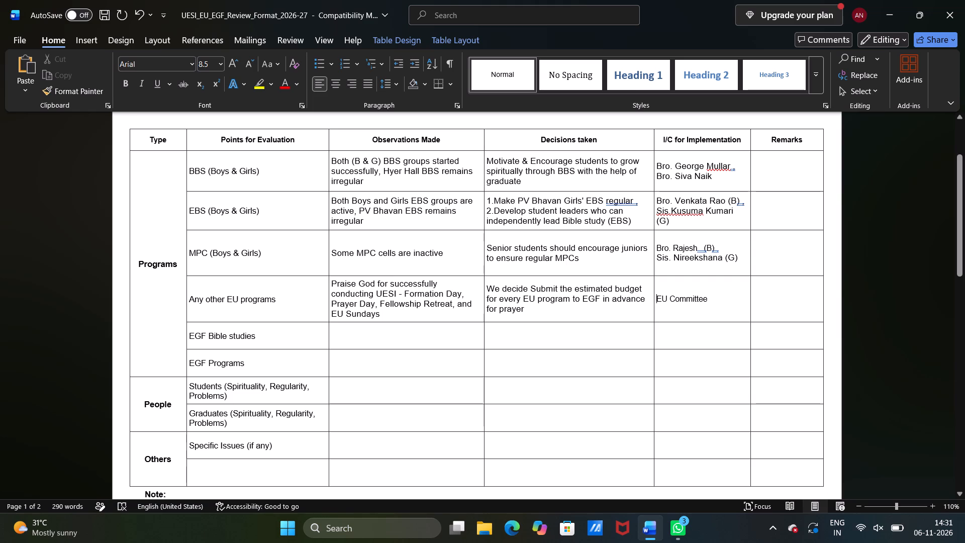
{"action": "left_click_drag", "start_coordinate": [666, 296], "coordinate": [719, 300]}
{"action": "left_click", "coordinate": [753, 281]}
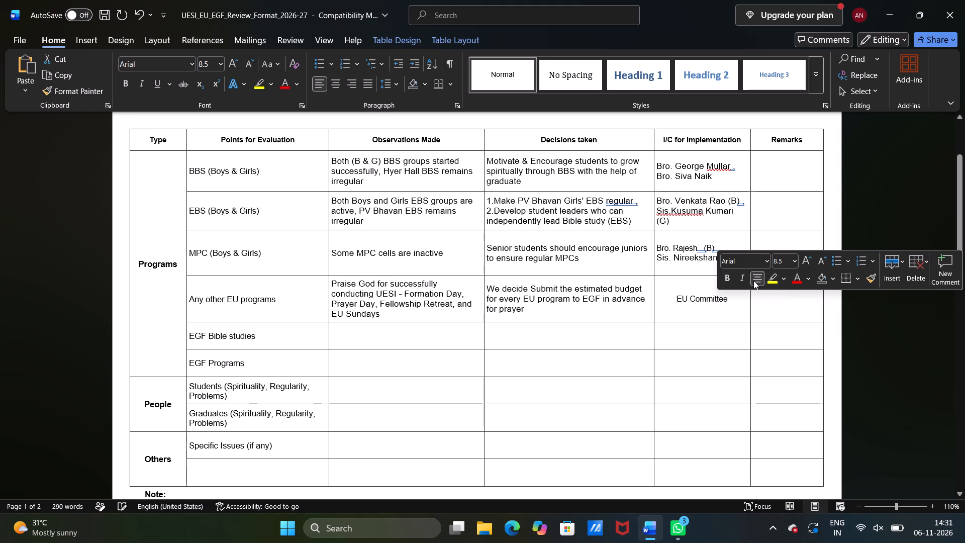
{"action": "left_click", "coordinate": [684, 349]}
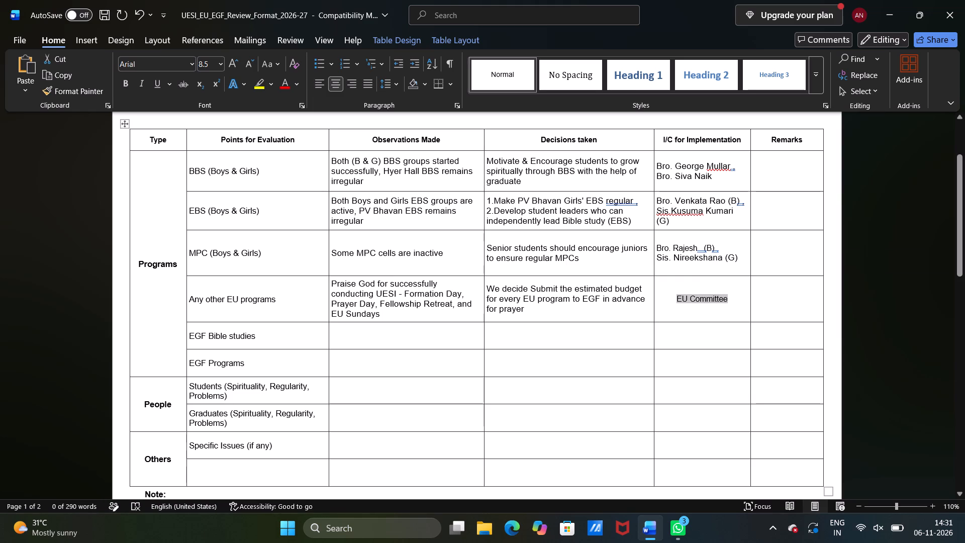
{"action": "left_click", "coordinate": [664, 313]}
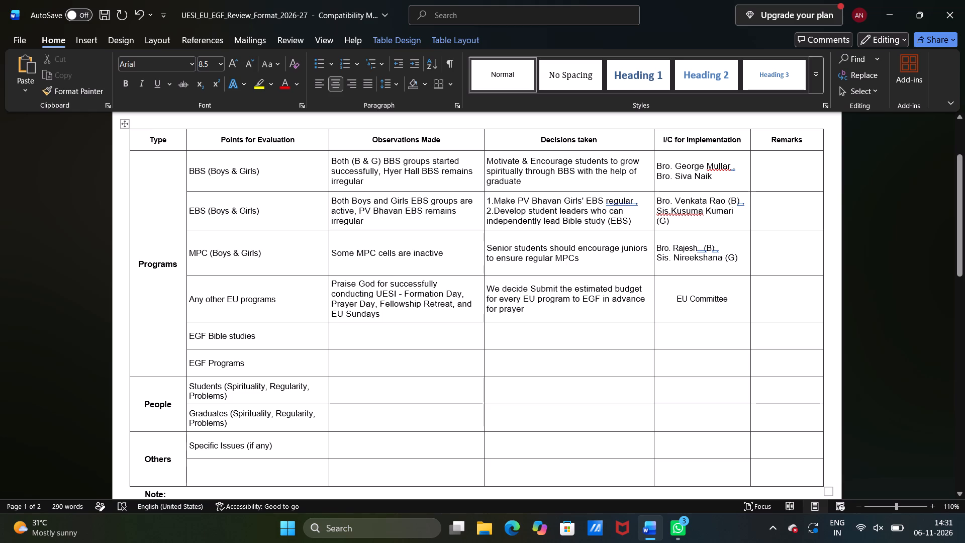
Place the cursor in the empty Observations Made cell of the "Students (Spirituality, Regularity, Problems)" row.
{"action": "scroll", "coordinate": [379, 354], "scroll_direction": "down", "scroll_amount": 1}
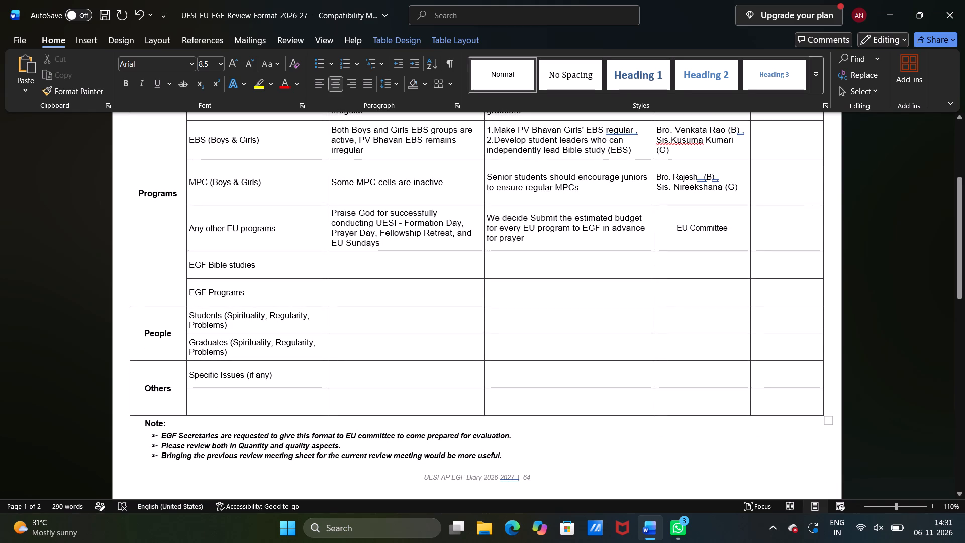
{"action": "scroll", "coordinate": [423, 328], "scroll_direction": "up", "scroll_amount": 1}
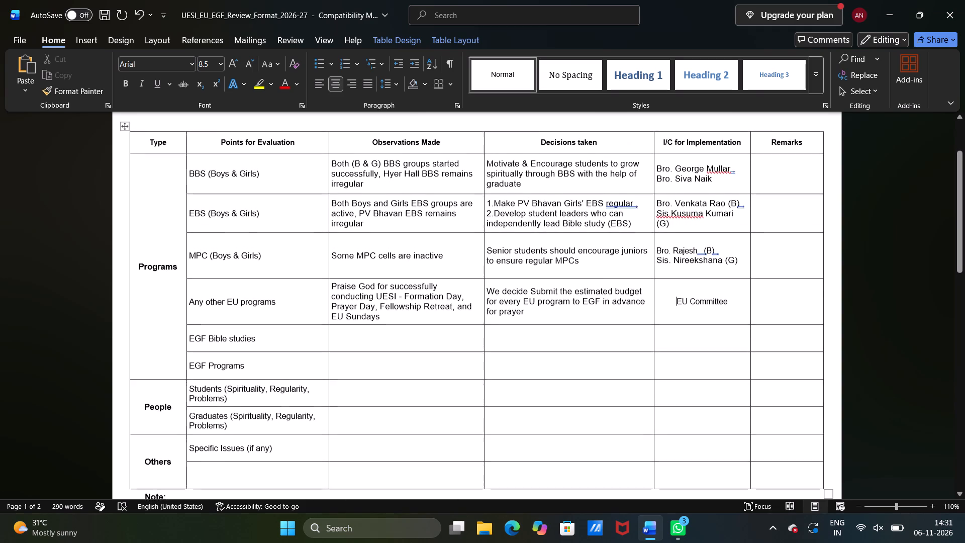
{"action": "scroll", "coordinate": [477, 329], "scroll_direction": "down", "scroll_amount": 1}
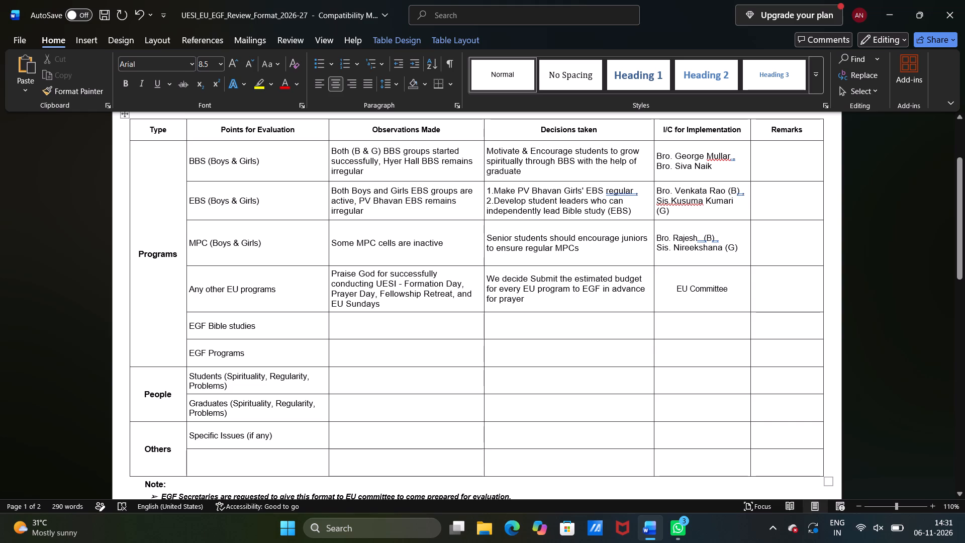
{"action": "left_click", "coordinate": [354, 390]}
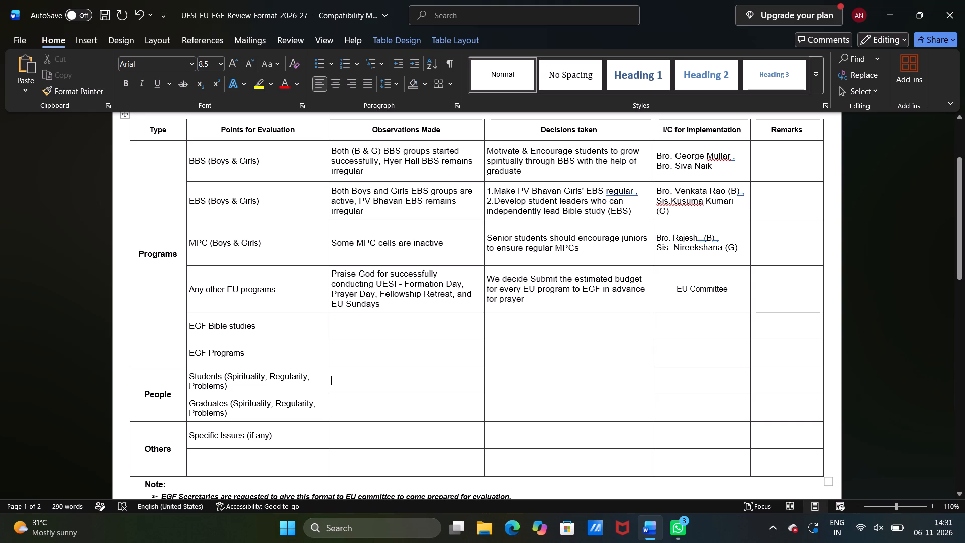
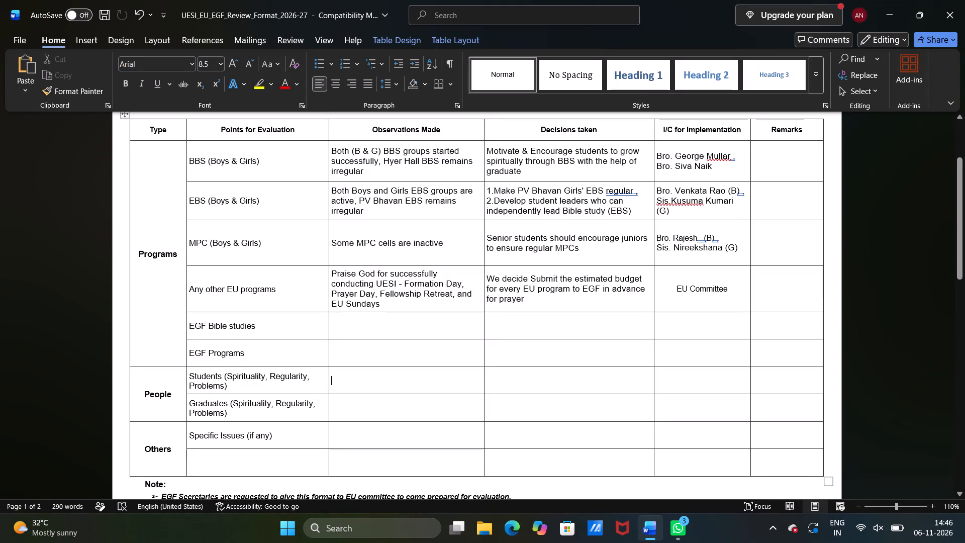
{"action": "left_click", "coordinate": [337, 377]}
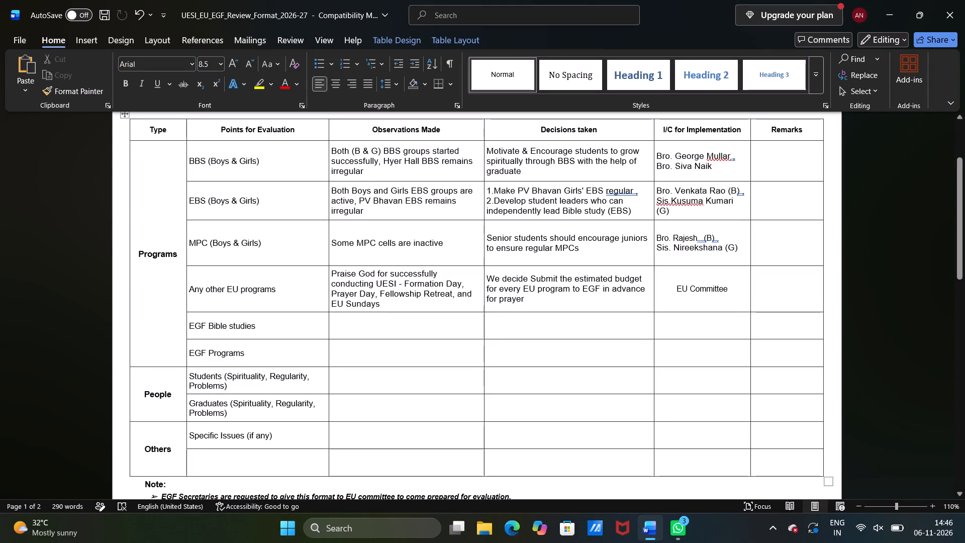
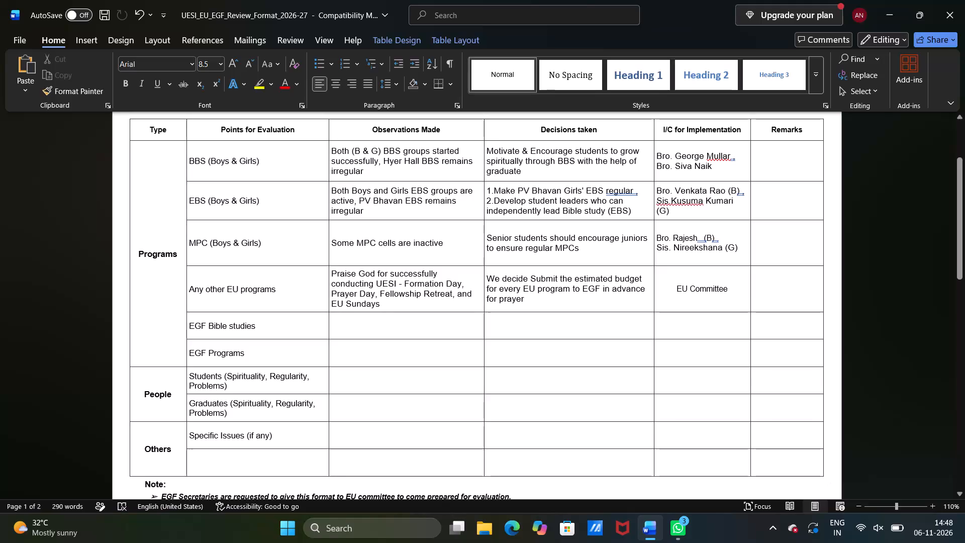
Paste the Students row observation "Irregular Quiet Time and lack of fellowship are affecting students' spiritual growth".
{"action": "key", "text": "ctrl+v"}
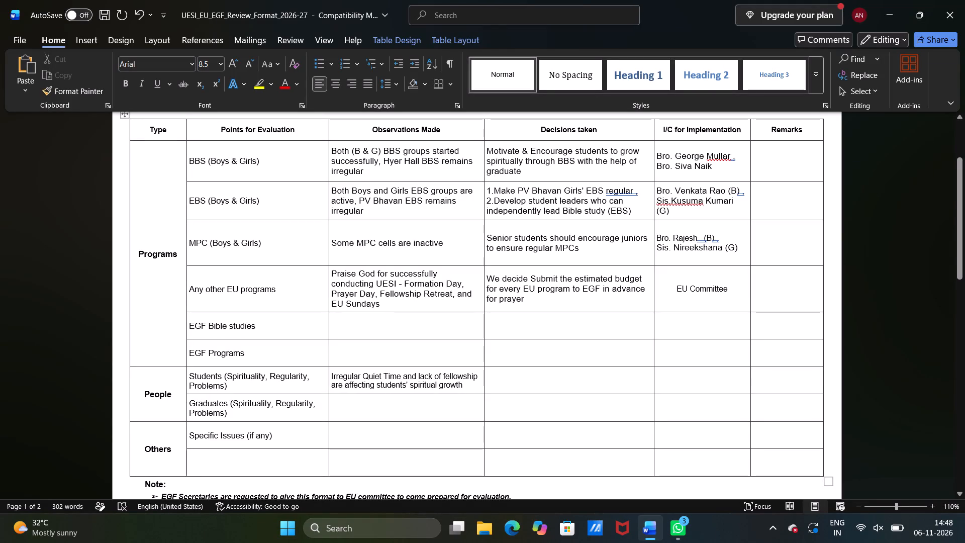
Increase the height of the Students row in the People section slightly.
{"action": "scroll", "coordinate": [512, 438], "scroll_direction": "down", "scroll_amount": 1}
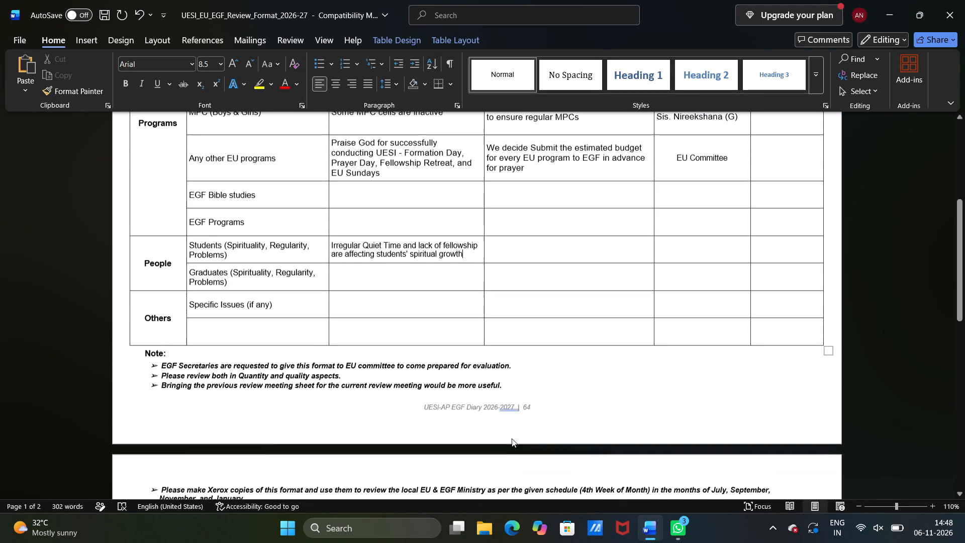
{"action": "scroll", "coordinate": [512, 438], "scroll_direction": "down", "scroll_amount": 1}
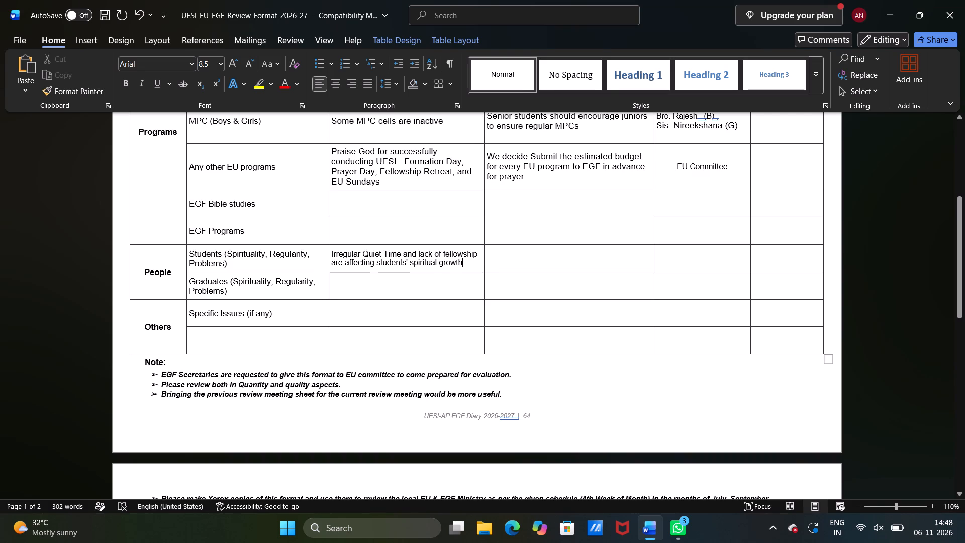
{"action": "left_click", "coordinate": [468, 274]}
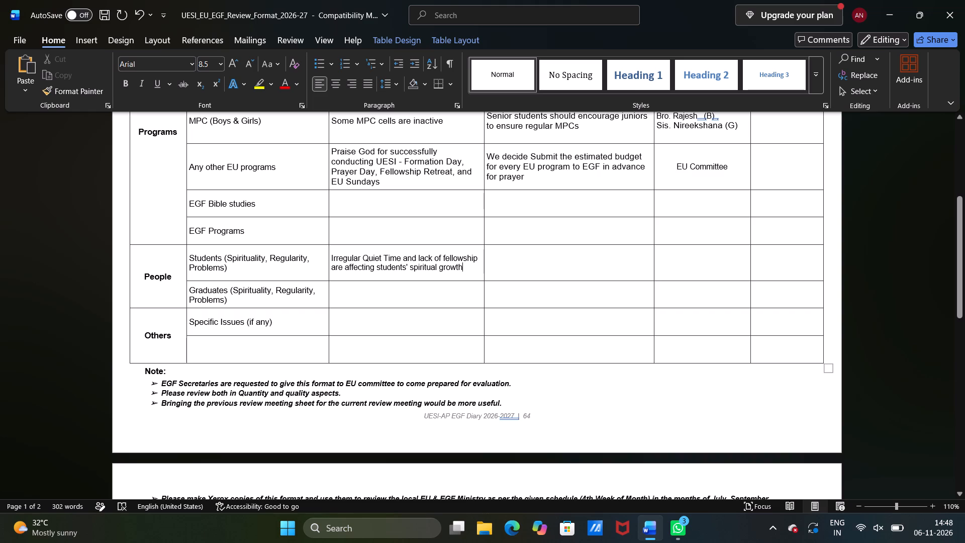
Set the font size of the Students row's observation text to 9.5.
{"action": "left_click_drag", "start_coordinate": [331, 257], "coordinate": [438, 267]}
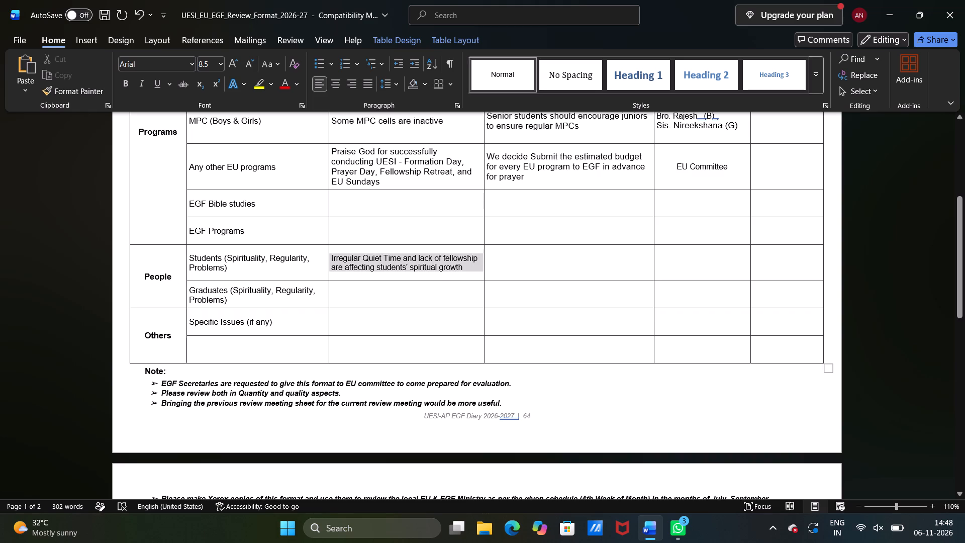
{"action": "left_click_drag", "start_coordinate": [438, 267], "coordinate": [439, 267]}
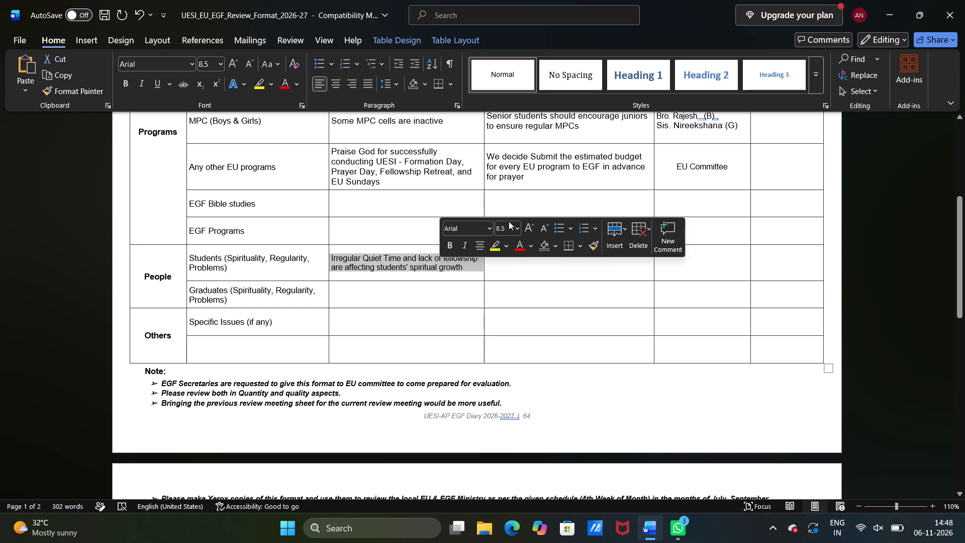
{"action": "left_click", "coordinate": [509, 221]}
{"action": "left_click", "coordinate": [499, 229]}
{"action": "key", "text": "BackSpace"}
{"action": "key", "text": "9"}
{"action": "type", "text": ".5"}
{"action": "key", "text": "Return"}
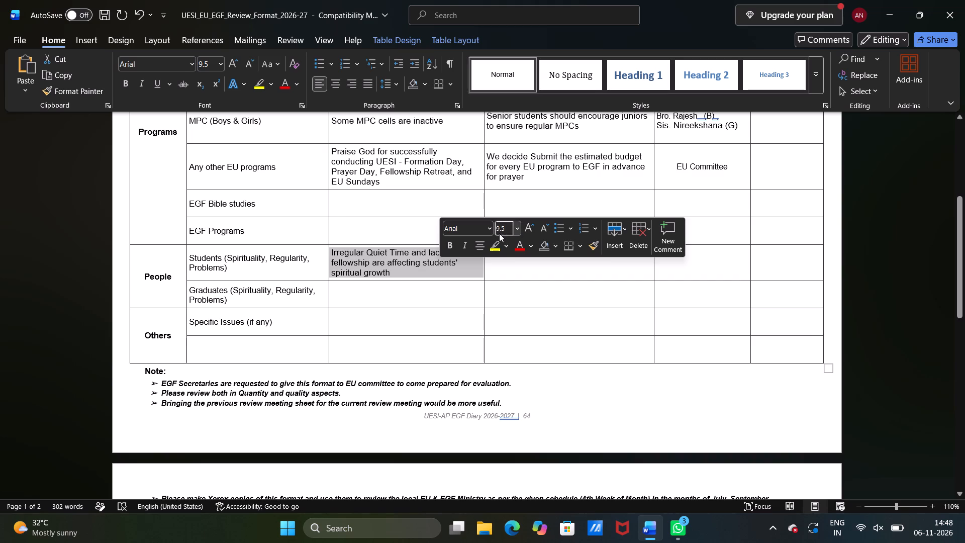
{"action": "left_click", "coordinate": [400, 263]}
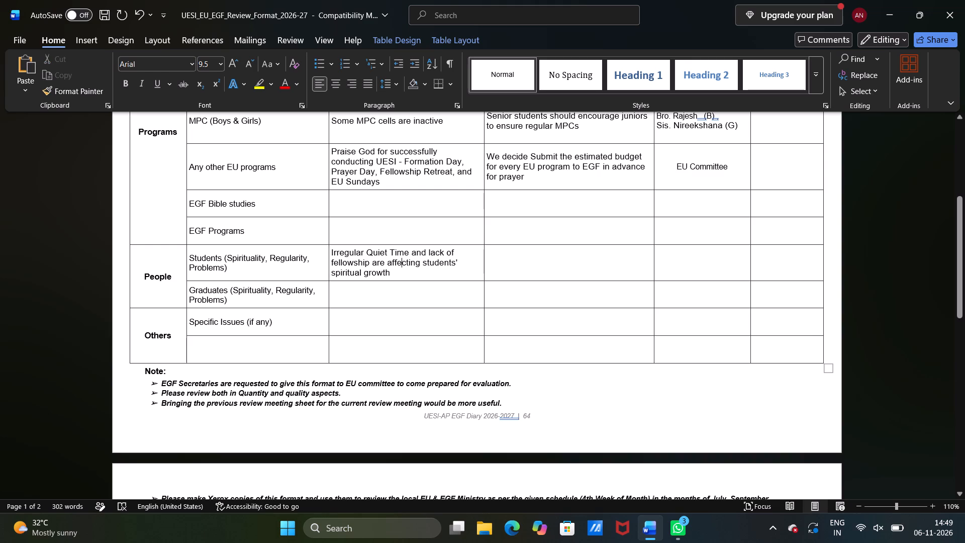
Remove the apostrophe after "students" in the Students row's observation.
{"action": "scroll", "coordinate": [372, 271], "scroll_direction": "up", "scroll_amount": 1}
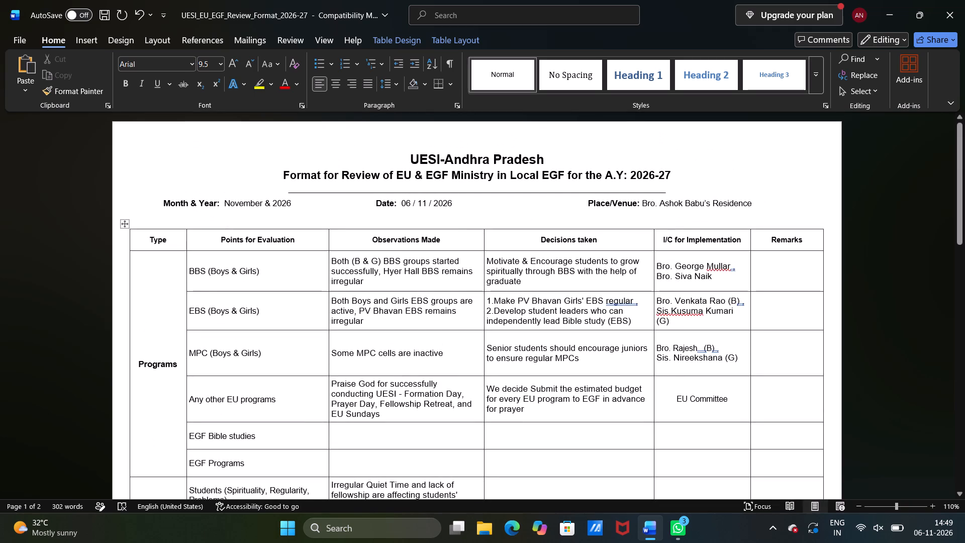
{"action": "scroll", "coordinate": [372, 271], "scroll_direction": "down", "scroll_amount": 1}
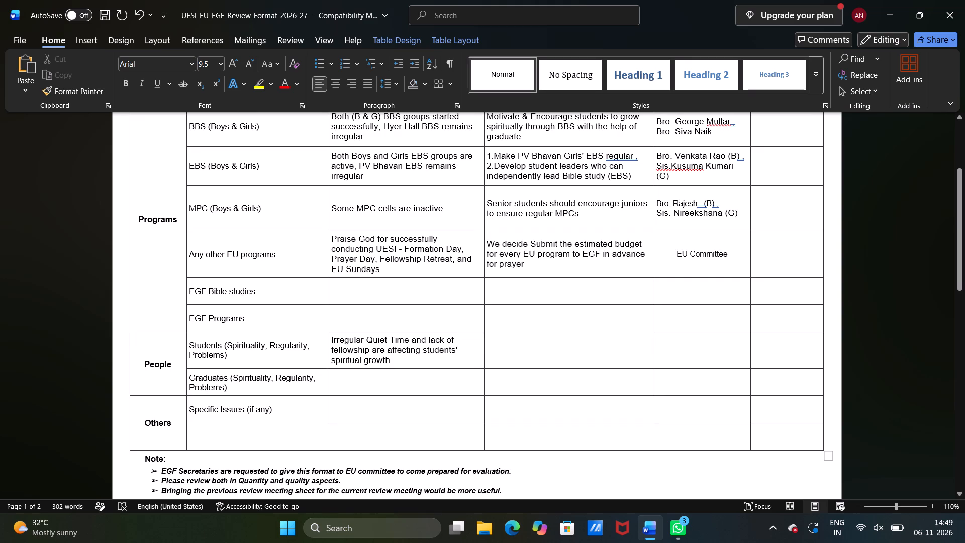
{"action": "left_click", "coordinate": [458, 353]}
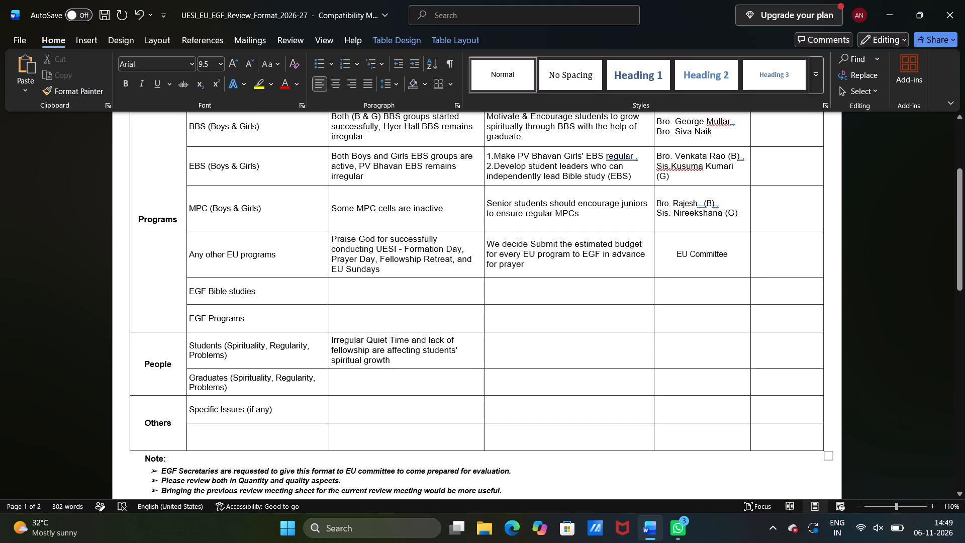
{"action": "key", "text": "BackSpace"}
Place the text cursor in the Students row's Decisions taken cell.
{"action": "left_click", "coordinate": [522, 352]}
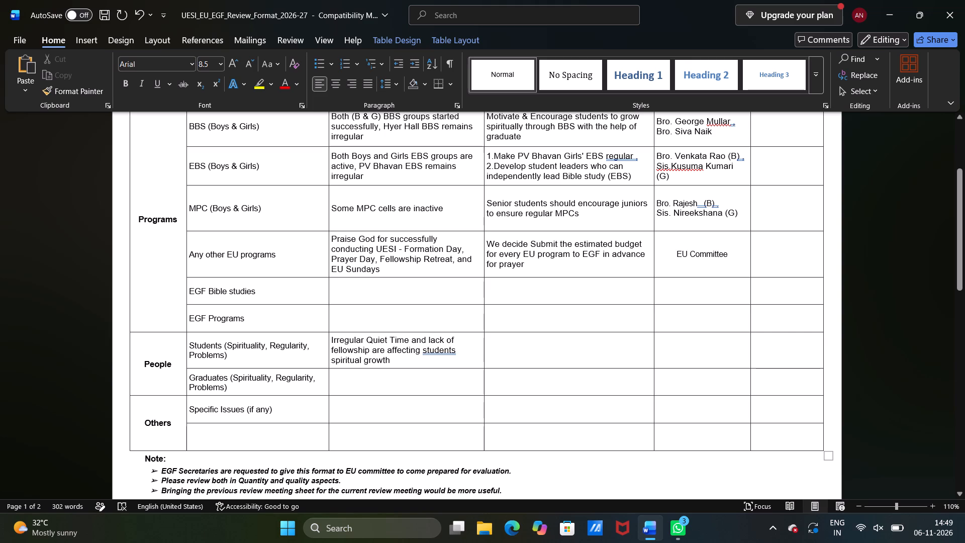
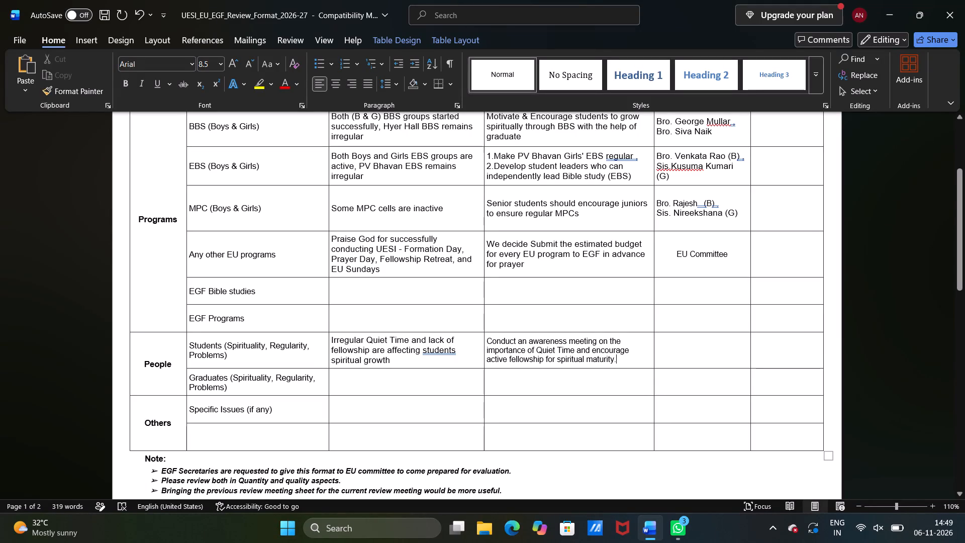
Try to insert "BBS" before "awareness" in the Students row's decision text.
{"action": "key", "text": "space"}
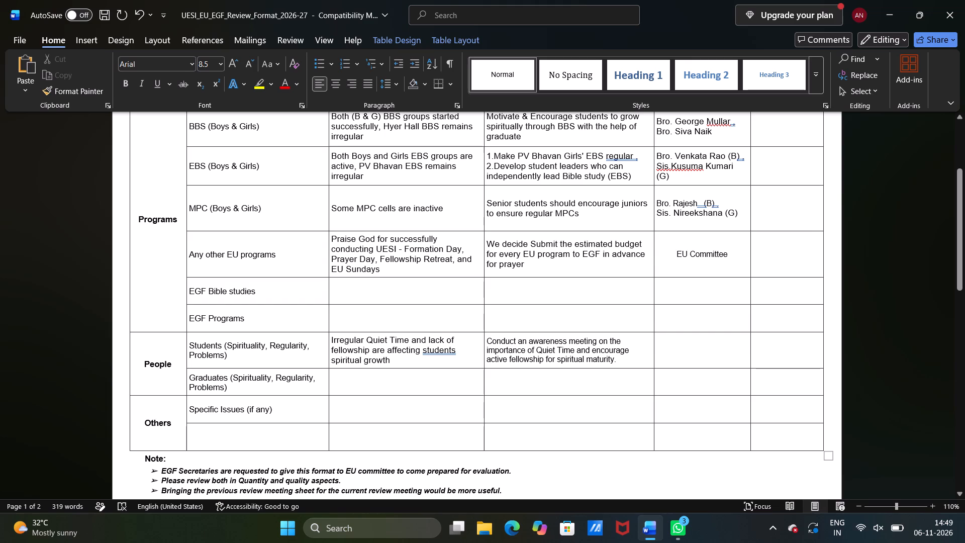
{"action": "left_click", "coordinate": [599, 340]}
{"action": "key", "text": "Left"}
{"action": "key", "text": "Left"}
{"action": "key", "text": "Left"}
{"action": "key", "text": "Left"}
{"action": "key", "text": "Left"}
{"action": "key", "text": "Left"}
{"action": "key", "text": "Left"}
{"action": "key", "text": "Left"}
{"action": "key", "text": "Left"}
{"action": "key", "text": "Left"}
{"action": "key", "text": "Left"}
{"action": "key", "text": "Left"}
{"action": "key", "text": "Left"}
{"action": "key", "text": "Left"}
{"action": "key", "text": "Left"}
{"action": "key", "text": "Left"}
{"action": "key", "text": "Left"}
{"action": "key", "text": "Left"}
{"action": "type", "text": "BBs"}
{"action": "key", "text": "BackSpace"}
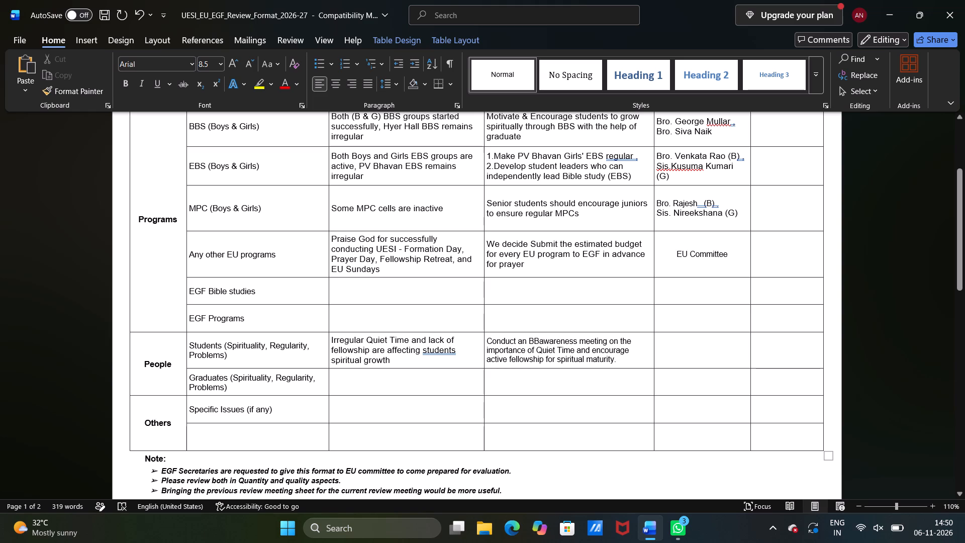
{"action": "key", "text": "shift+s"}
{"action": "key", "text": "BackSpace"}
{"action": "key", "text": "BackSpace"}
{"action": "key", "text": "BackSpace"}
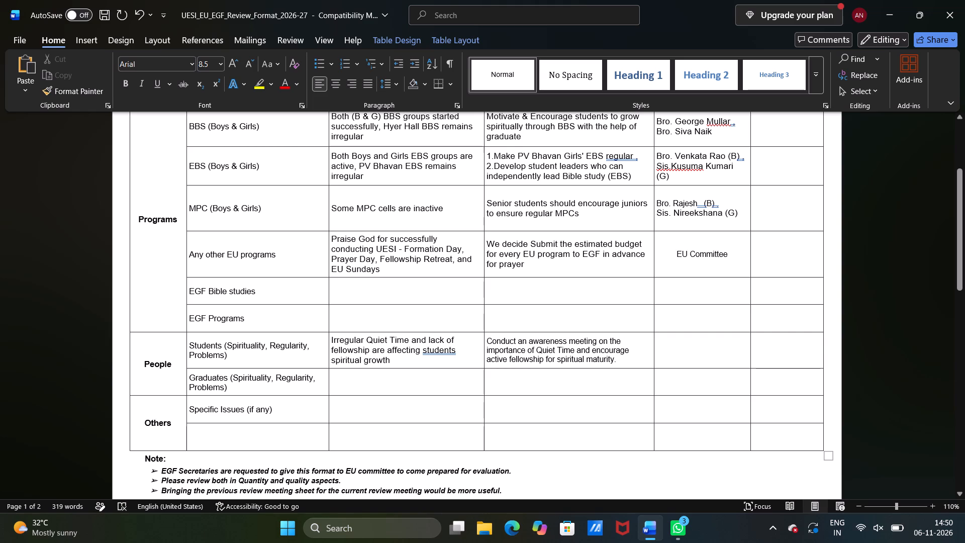
Insert "(BBS)" after "awareness meeting" in the Students row's decision text.
{"action": "left_click", "coordinate": [598, 342]}
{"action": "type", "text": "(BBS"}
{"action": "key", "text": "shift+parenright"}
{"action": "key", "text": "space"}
Remove the full stop after "spiritual maturity" in the Students row's decision text.
{"action": "left_click", "coordinate": [620, 359]}
{"action": "key", "text": "Left"}
{"action": "key", "text": "BackSpace"}
Set the font size of the Students row's observation and decision text to 9.5.
{"action": "left_click_drag", "start_coordinate": [332, 339], "coordinate": [380, 347]}
{"action": "left_click_drag", "start_coordinate": [380, 347], "coordinate": [627, 364]}
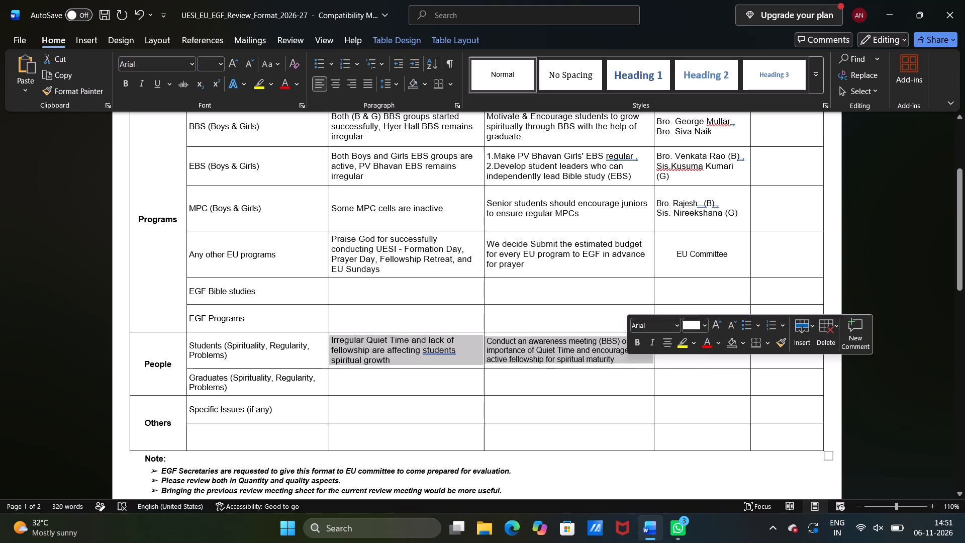
{"action": "left_click", "coordinate": [693, 324]}
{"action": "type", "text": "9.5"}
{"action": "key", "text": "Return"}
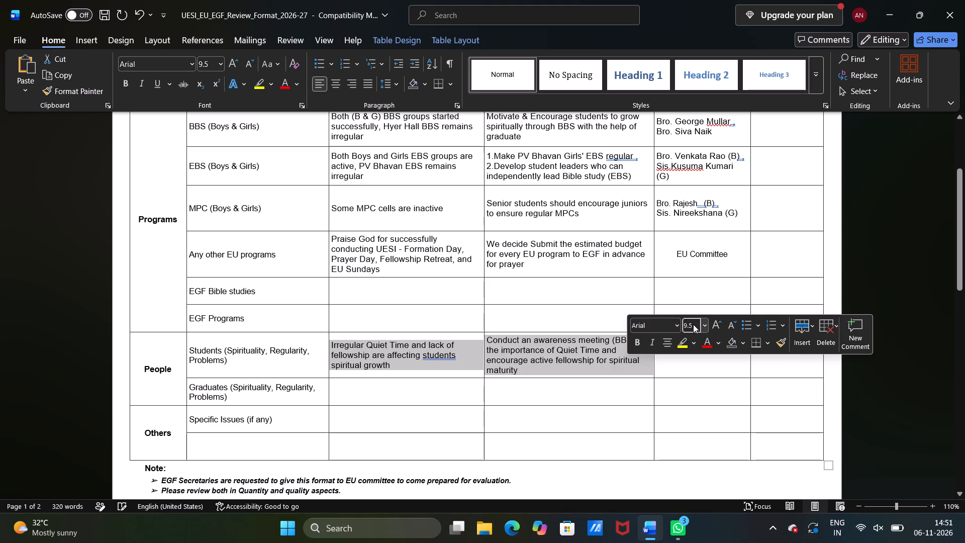
{"action": "left_click", "coordinate": [407, 350]}
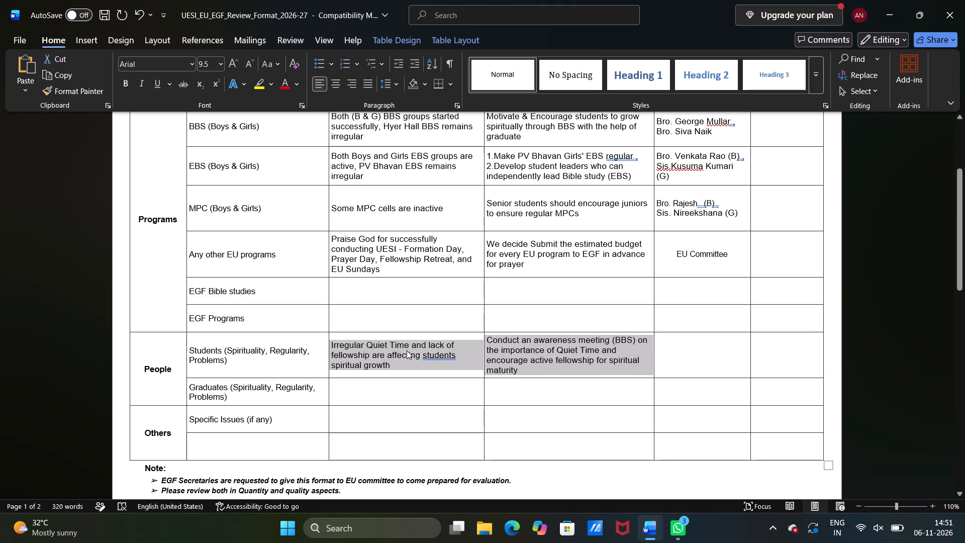
Check the font size of the Students row's observation and of the observation, decision and in-charge cells from BBS through Students.
{"action": "left_click", "coordinate": [331, 340]}
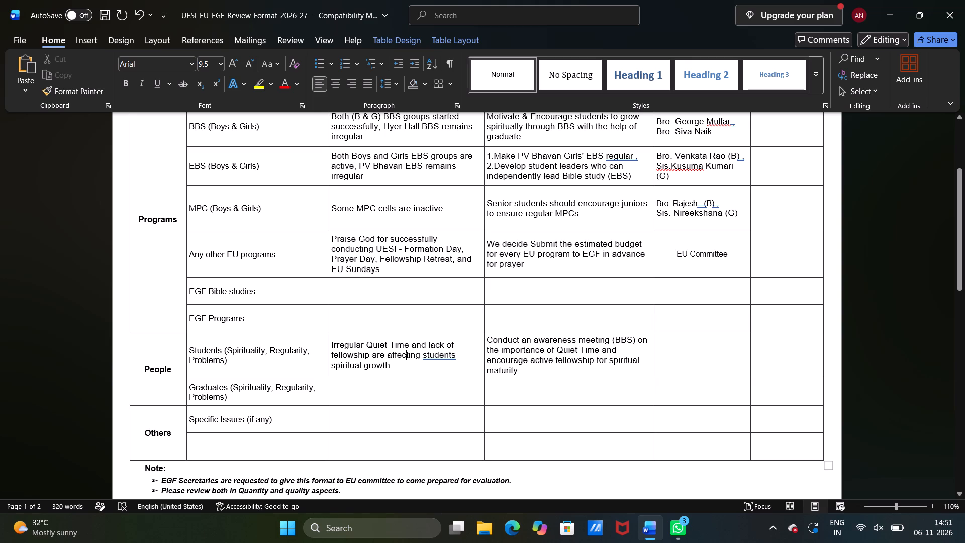
{"action": "left_click_drag", "start_coordinate": [331, 340], "coordinate": [385, 371]}
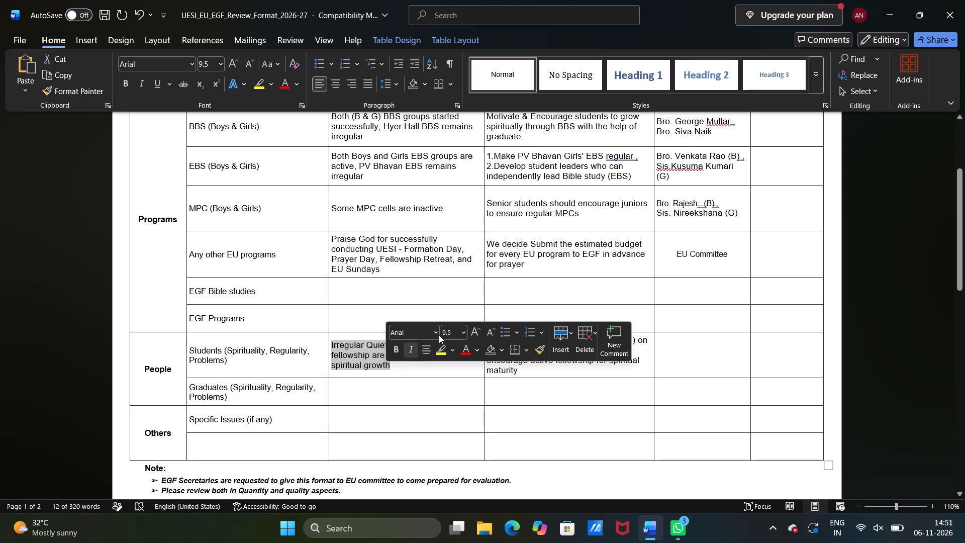
{"action": "left_click", "coordinate": [455, 295]}
{"action": "scroll", "coordinate": [455, 295], "scroll_direction": "up", "scroll_amount": 1}
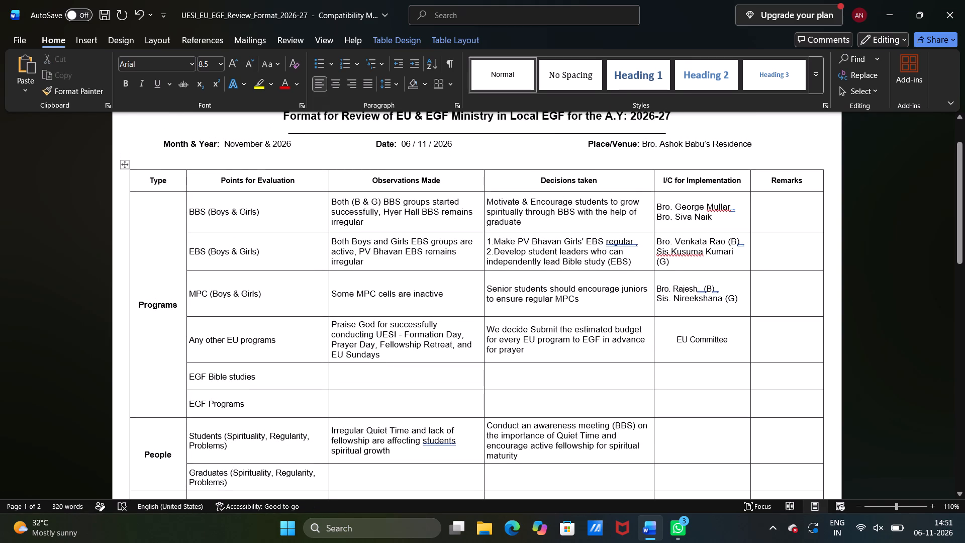
{"action": "left_click_drag", "start_coordinate": [331, 197], "coordinate": [511, 307]}
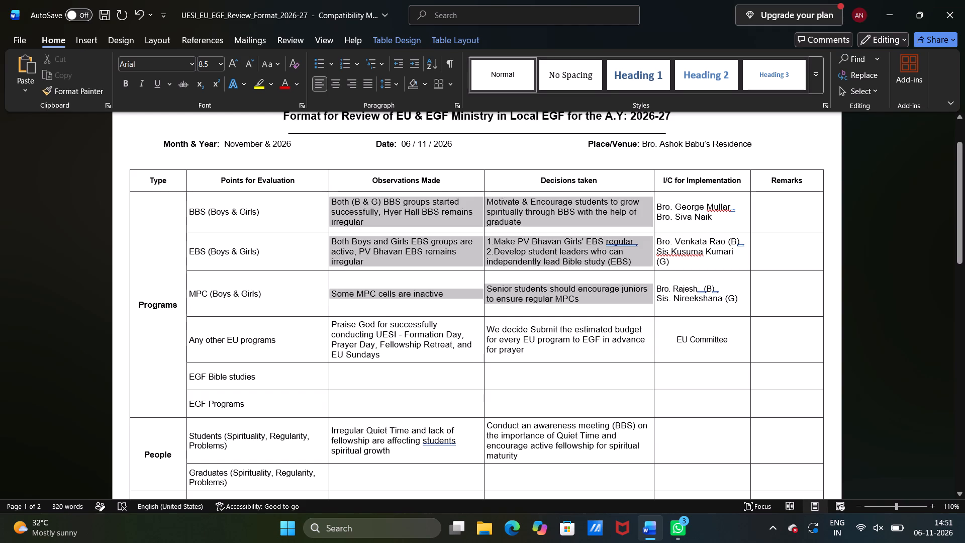
{"action": "left_click_drag", "start_coordinate": [511, 307], "coordinate": [715, 433]}
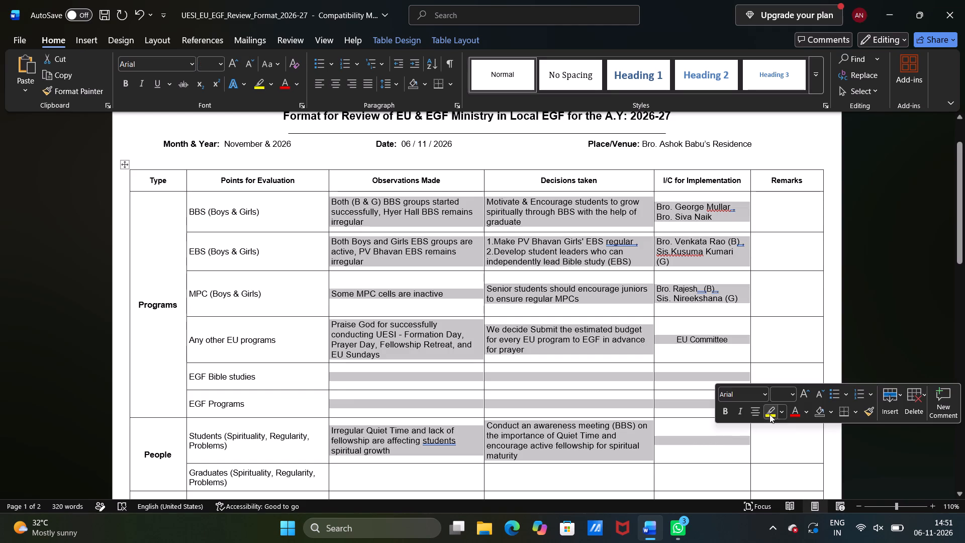
{"action": "left_click", "coordinate": [774, 395]}
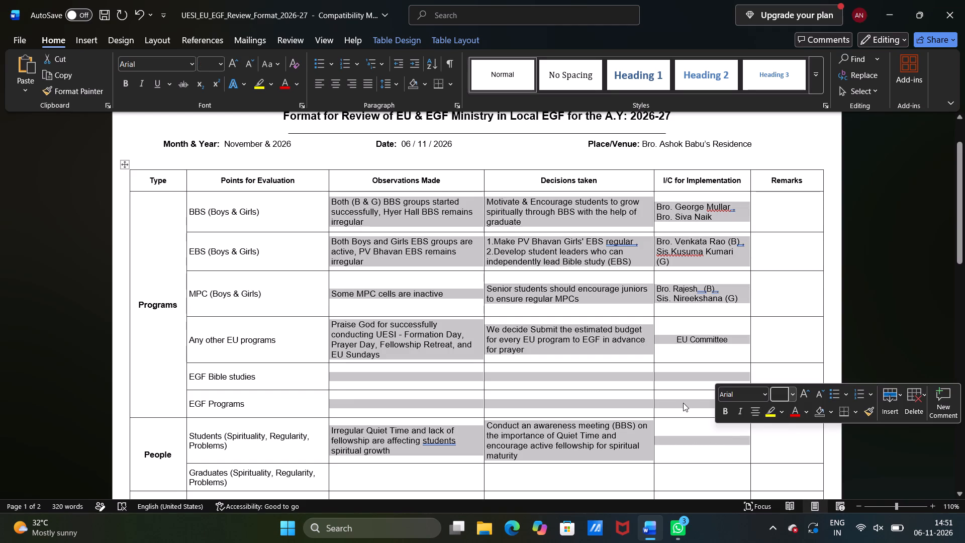
{"action": "left_click", "coordinate": [675, 405]}
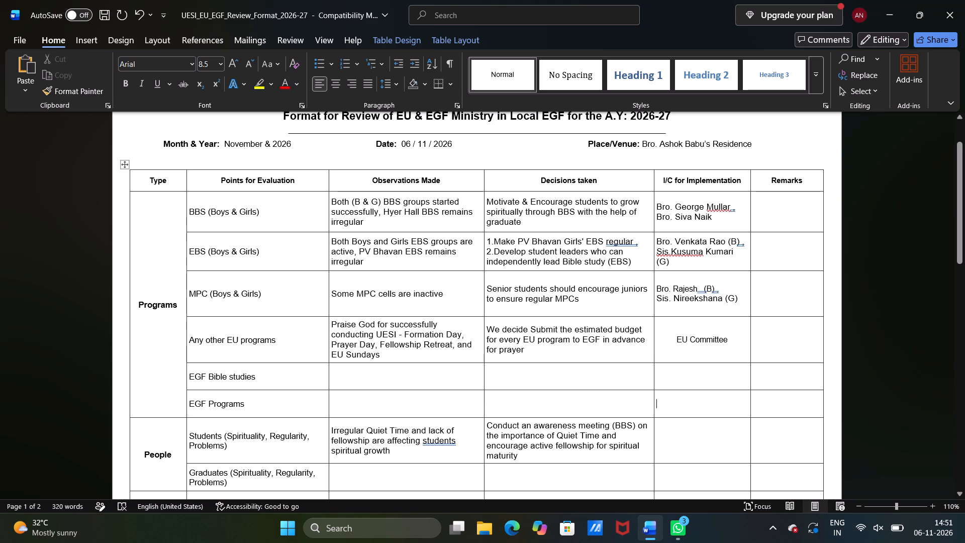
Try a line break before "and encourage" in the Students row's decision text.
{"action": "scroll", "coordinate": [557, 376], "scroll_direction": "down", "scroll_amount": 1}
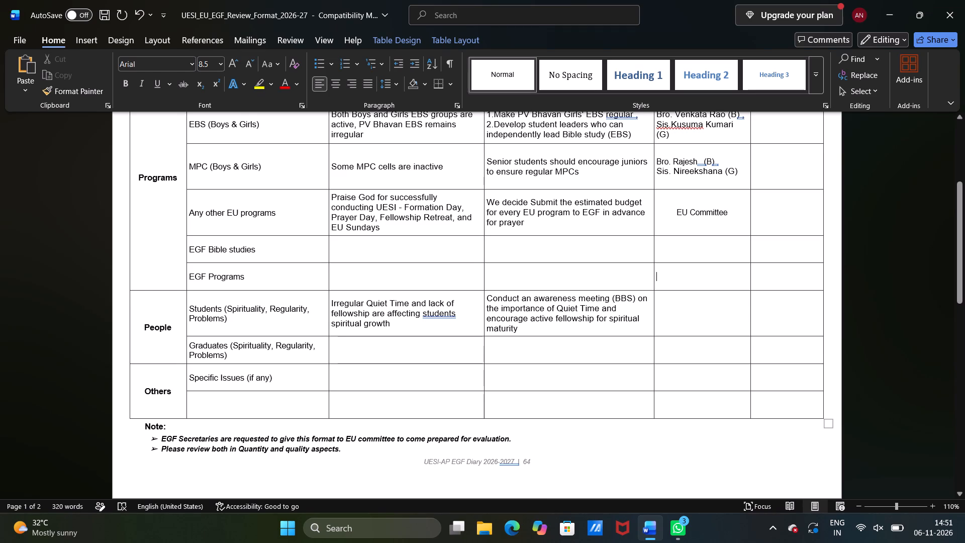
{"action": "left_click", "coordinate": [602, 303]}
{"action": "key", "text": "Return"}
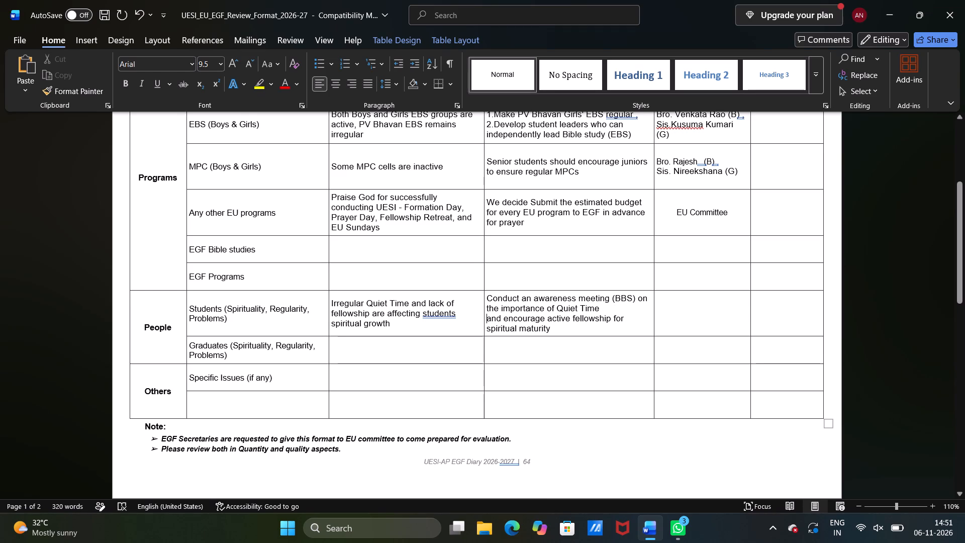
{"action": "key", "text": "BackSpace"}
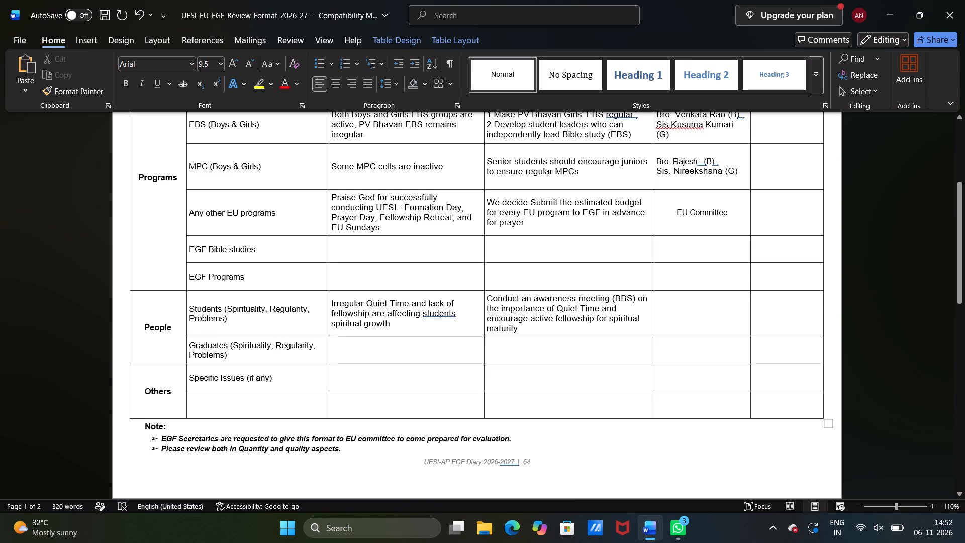
Insert "participation in" between "active" and "fellowship" in the Students row's decision text.
{"action": "left_click", "coordinate": [556, 315]}
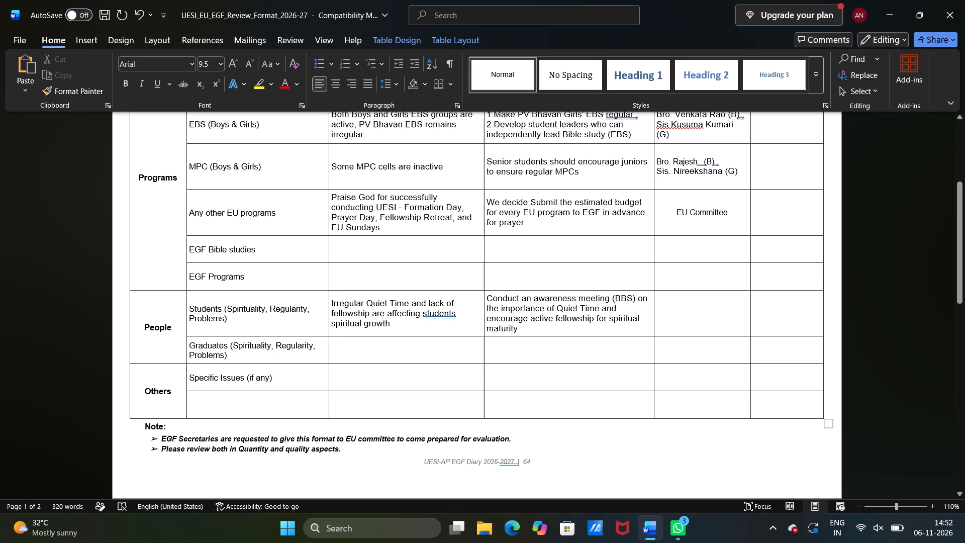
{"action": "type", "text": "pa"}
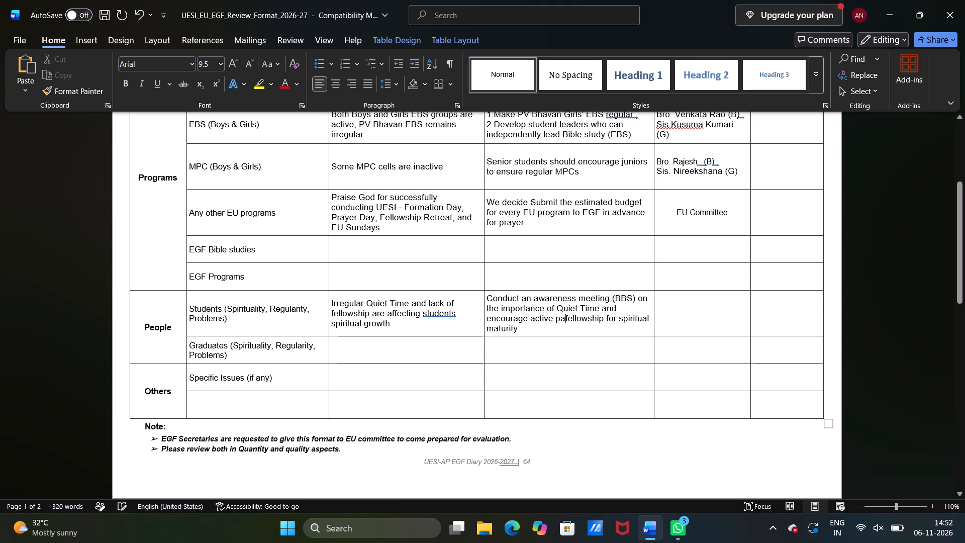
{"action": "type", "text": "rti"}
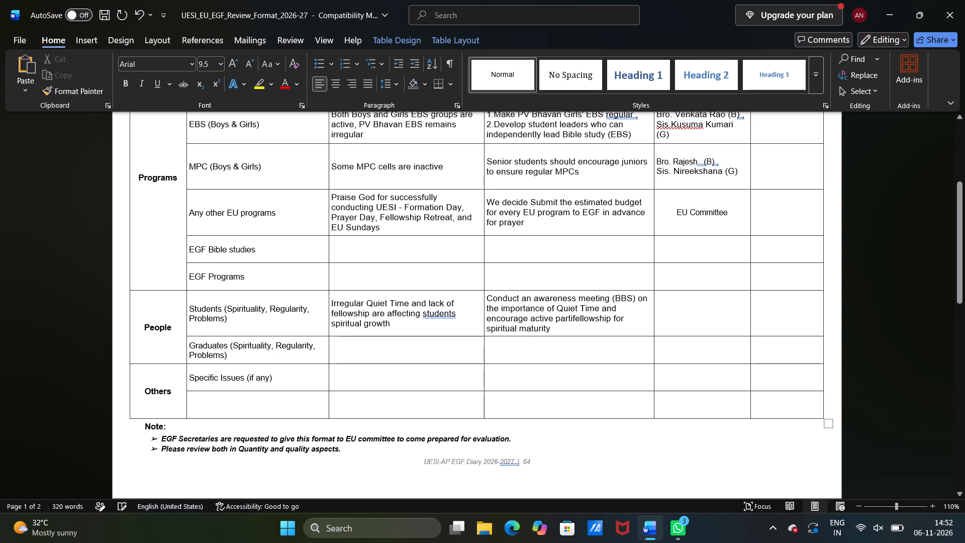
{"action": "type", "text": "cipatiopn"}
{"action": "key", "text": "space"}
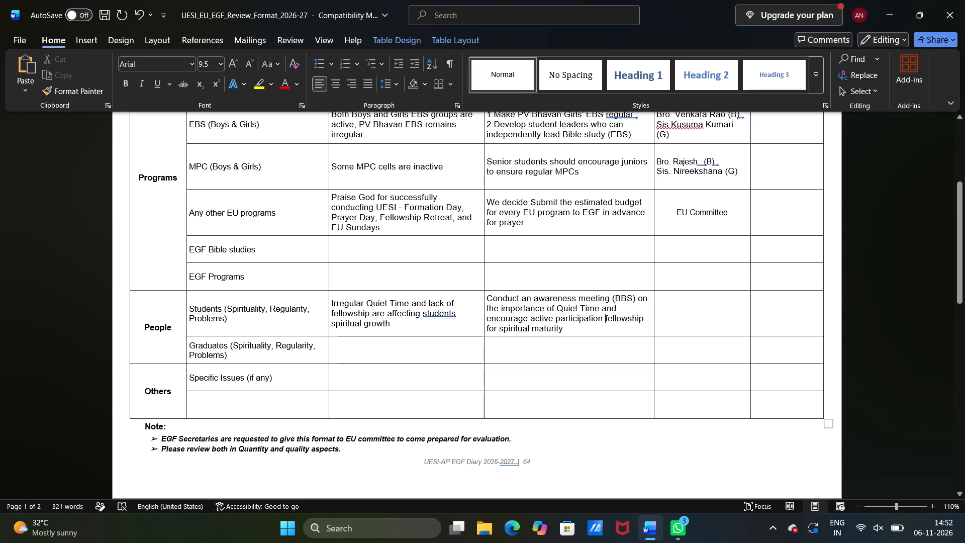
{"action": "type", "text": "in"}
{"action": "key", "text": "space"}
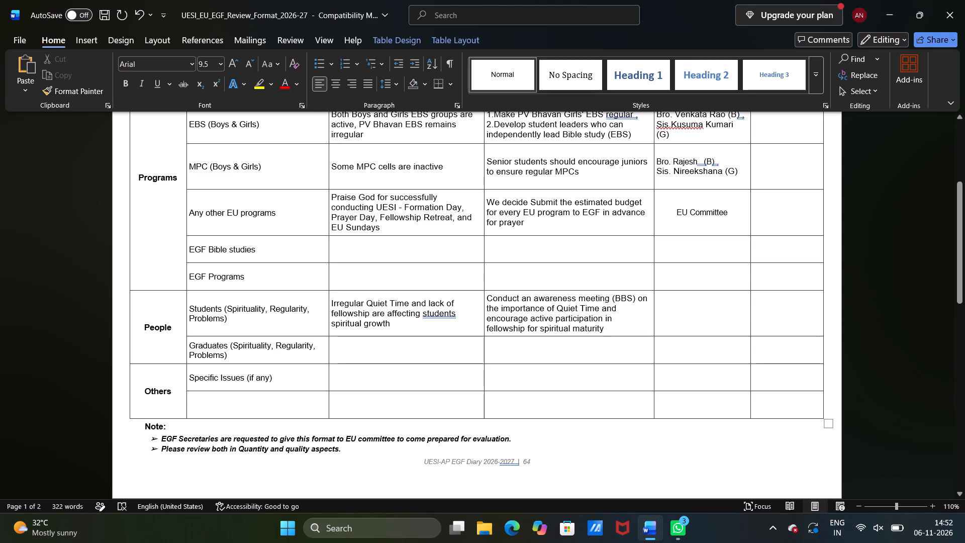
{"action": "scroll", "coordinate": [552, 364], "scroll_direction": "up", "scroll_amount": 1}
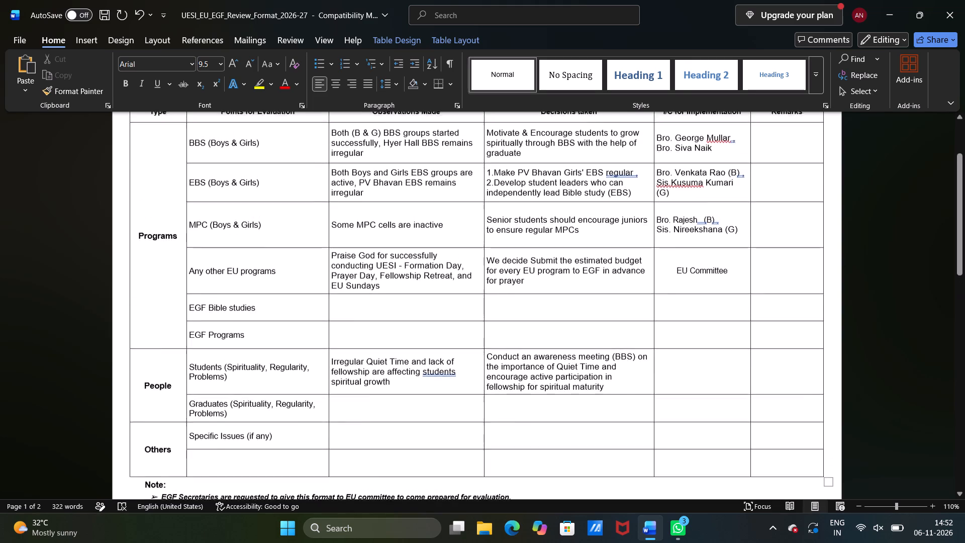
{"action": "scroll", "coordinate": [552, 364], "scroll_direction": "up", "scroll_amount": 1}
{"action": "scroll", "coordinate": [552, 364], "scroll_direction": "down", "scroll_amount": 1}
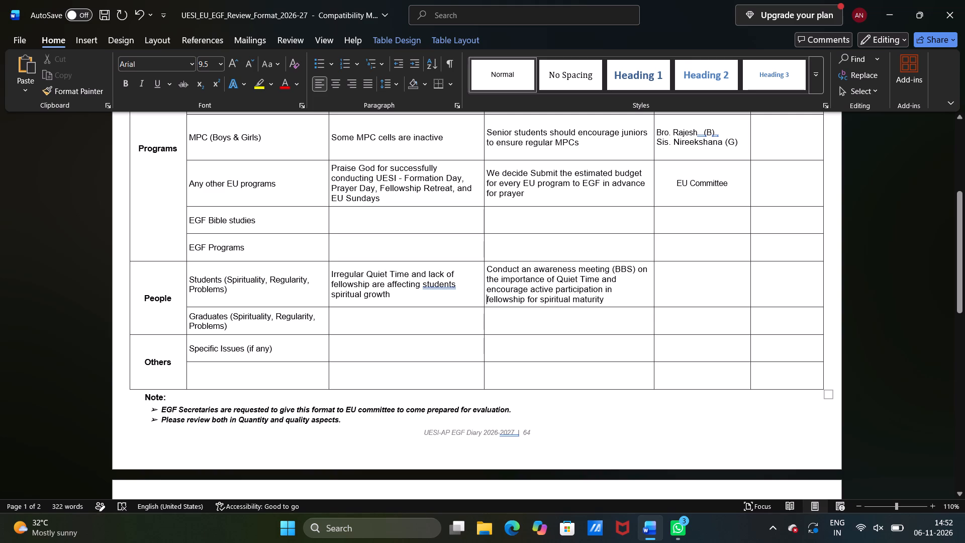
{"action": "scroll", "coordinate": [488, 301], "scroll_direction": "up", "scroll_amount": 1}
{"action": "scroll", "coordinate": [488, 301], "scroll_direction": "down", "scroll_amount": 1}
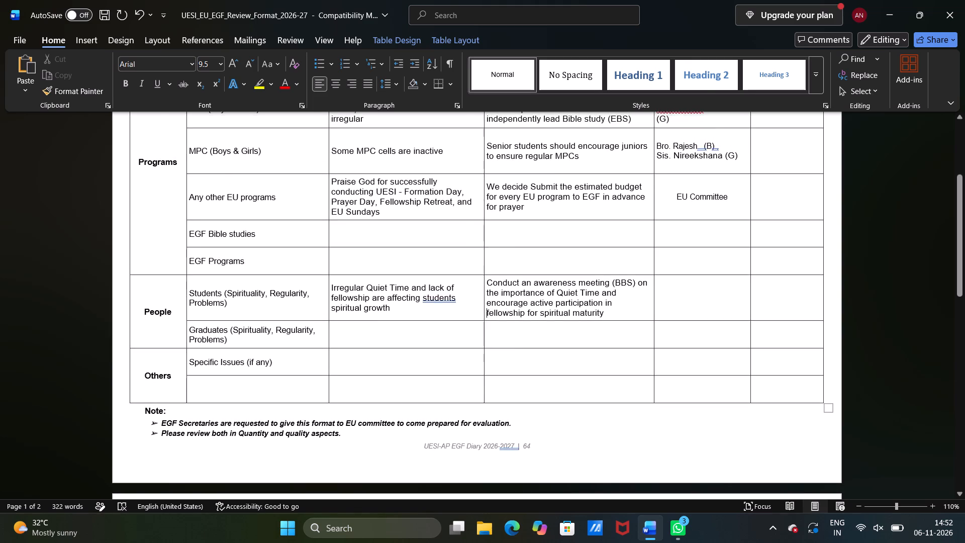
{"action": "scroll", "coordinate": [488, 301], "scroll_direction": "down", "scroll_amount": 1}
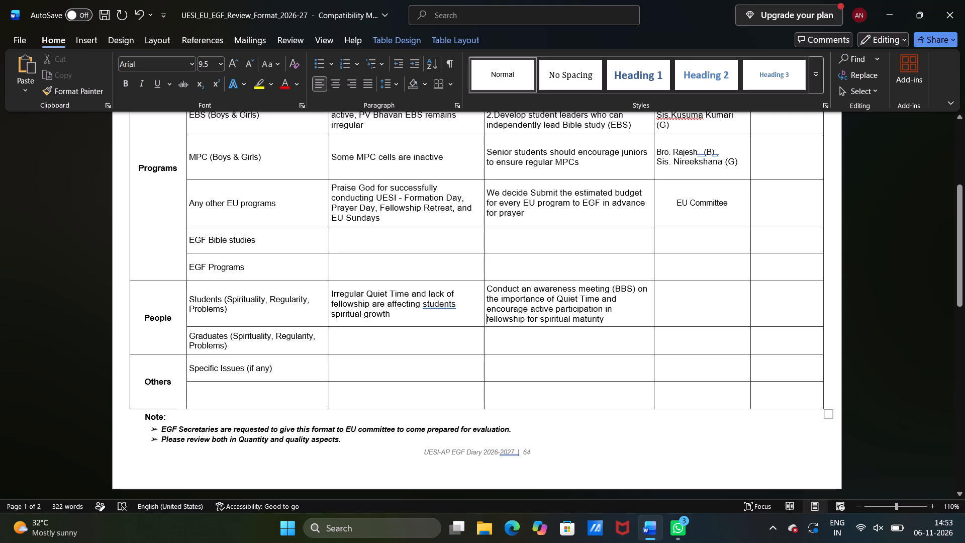
Enter the name of the brother in charge of EBS, prefixed with "Bro.", as the Students row's in-charge for implementation.
{"action": "left_click", "coordinate": [683, 313]}
{"action": "scroll", "coordinate": [683, 313], "scroll_direction": "right", "scroll_amount": 1}
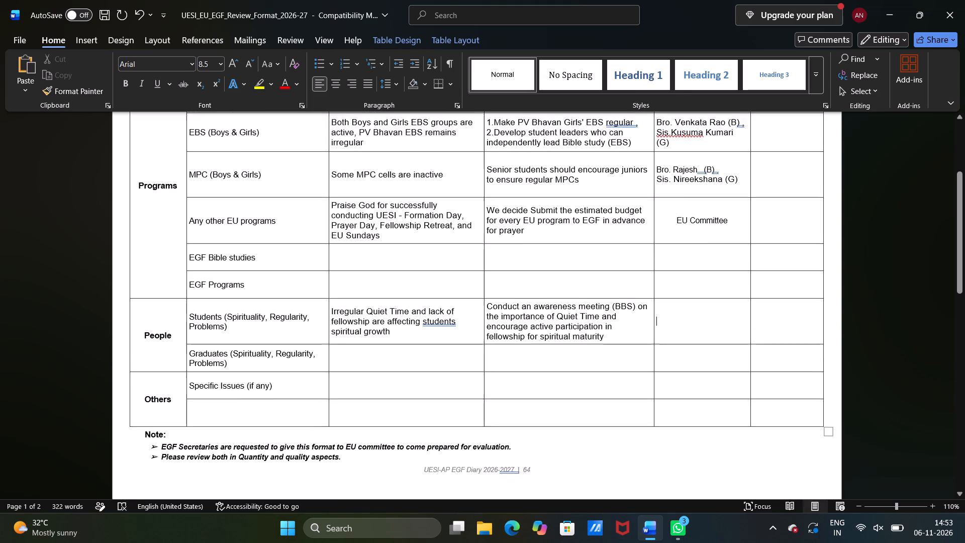
{"action": "scroll", "coordinate": [683, 313], "scroll_direction": "right", "scroll_amount": 1}
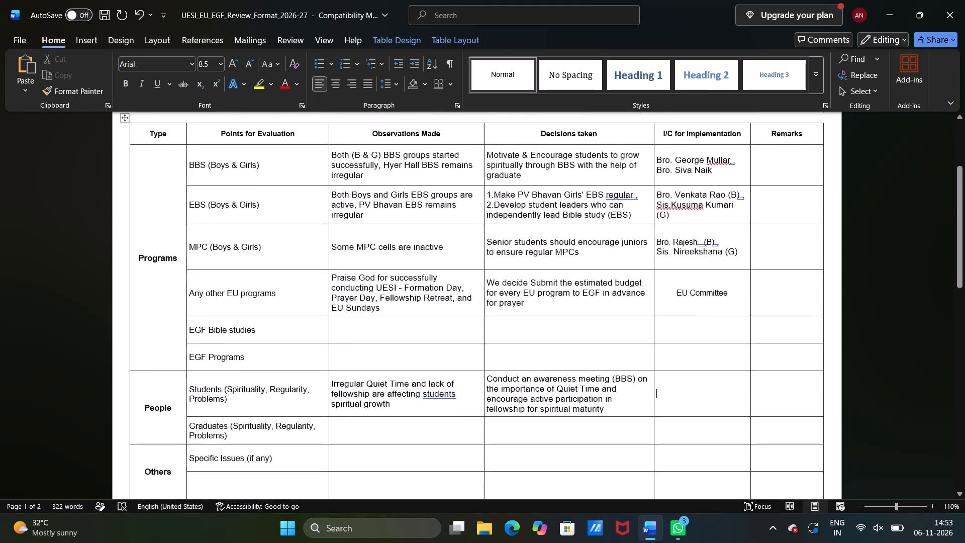
{"action": "scroll", "coordinate": [683, 313], "scroll_direction": "right", "scroll_amount": 1}
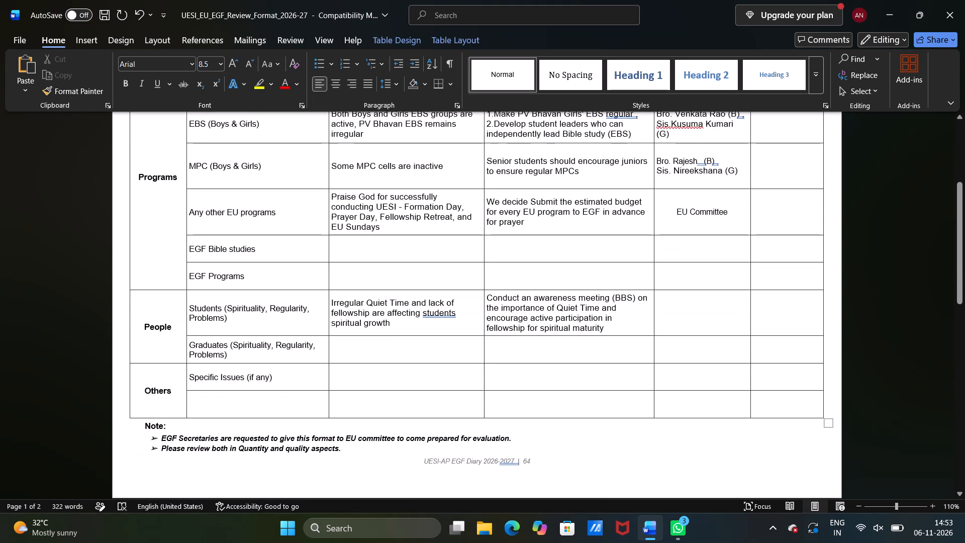
{"action": "scroll", "coordinate": [683, 313], "scroll_direction": "up", "scroll_amount": 1}
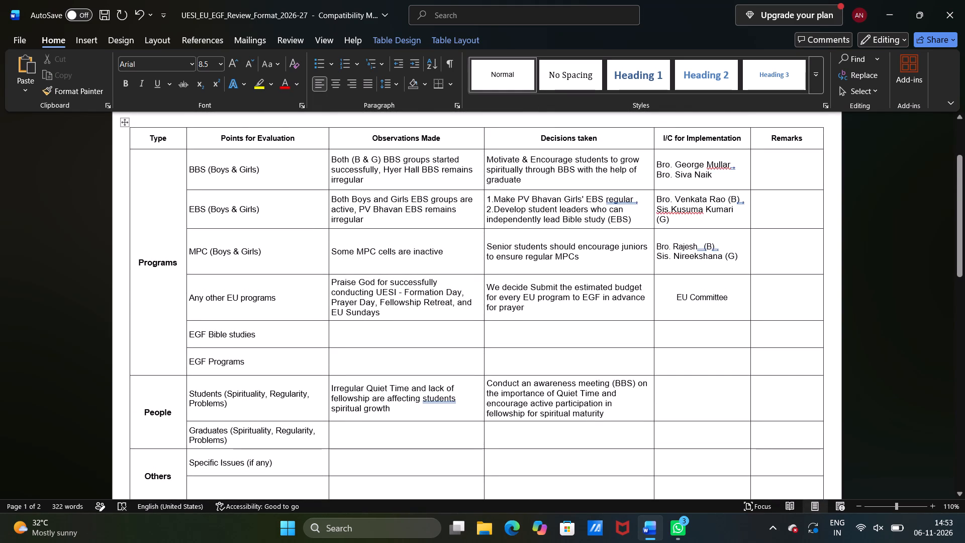
{"action": "scroll", "coordinate": [683, 313], "scroll_direction": "down", "scroll_amount": 1}
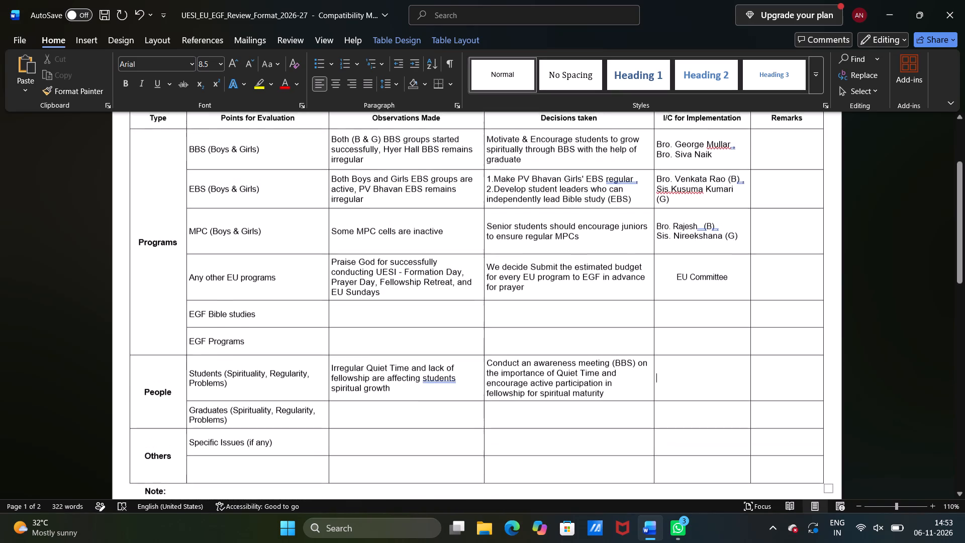
{"action": "scroll", "coordinate": [683, 313], "scroll_direction": "down", "scroll_amount": 1}
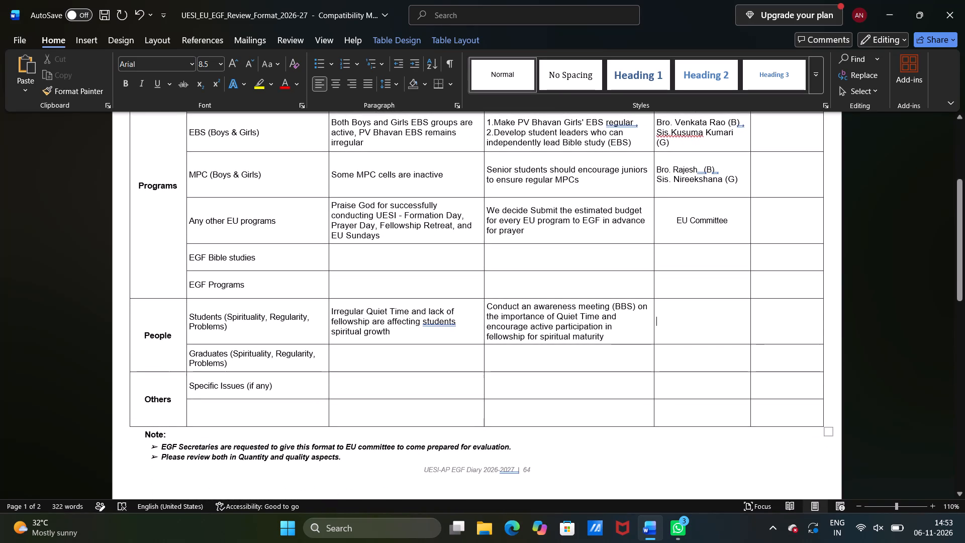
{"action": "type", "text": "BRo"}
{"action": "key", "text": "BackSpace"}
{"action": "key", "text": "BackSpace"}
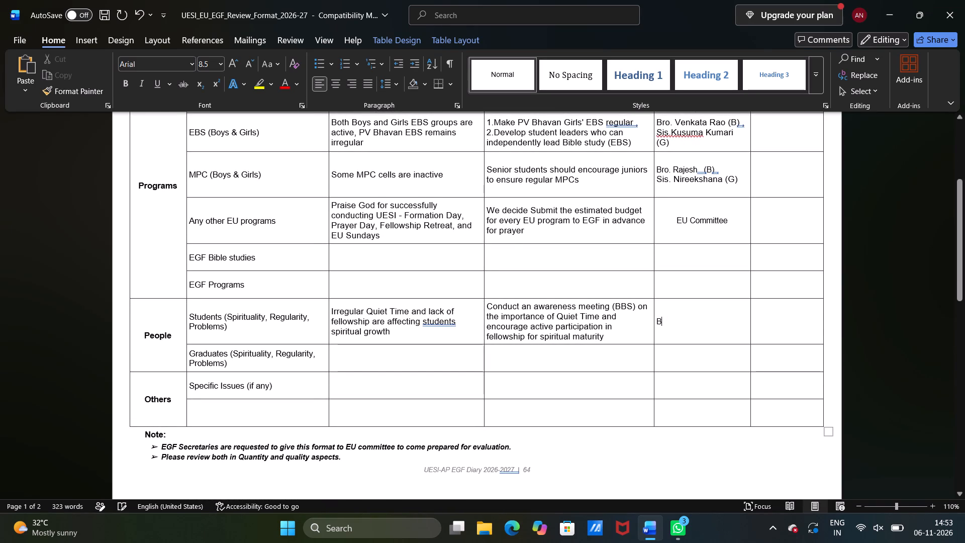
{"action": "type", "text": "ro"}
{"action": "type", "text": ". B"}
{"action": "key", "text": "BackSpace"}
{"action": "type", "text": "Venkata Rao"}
{"action": "scroll", "coordinate": [712, 282], "scroll_direction": "up", "scroll_amount": 1}
{"action": "scroll", "coordinate": [712, 282], "scroll_direction": "down", "scroll_amount": 1}
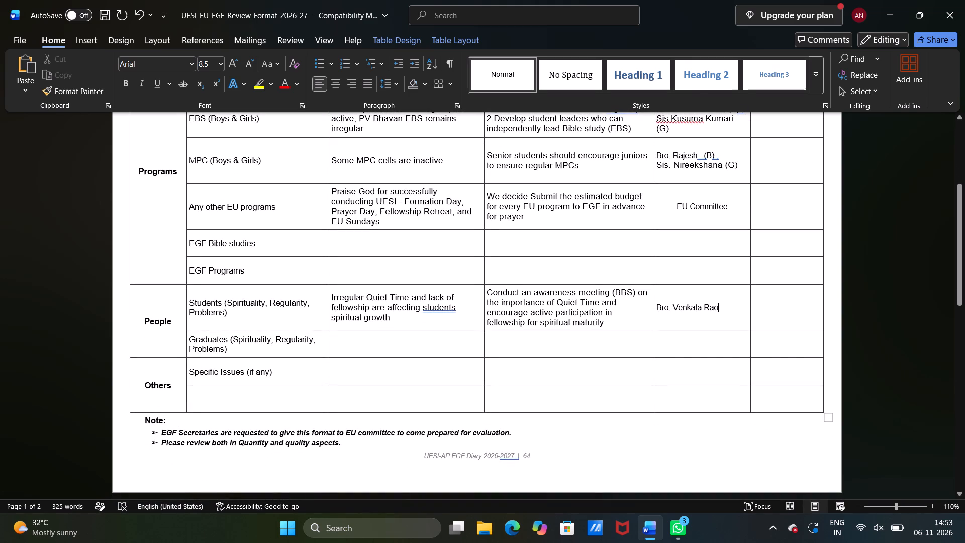
{"action": "scroll", "coordinate": [716, 302], "scroll_direction": "up", "scroll_amount": 1}
{"action": "scroll", "coordinate": [716, 302], "scroll_direction": "down", "scroll_amount": 1}
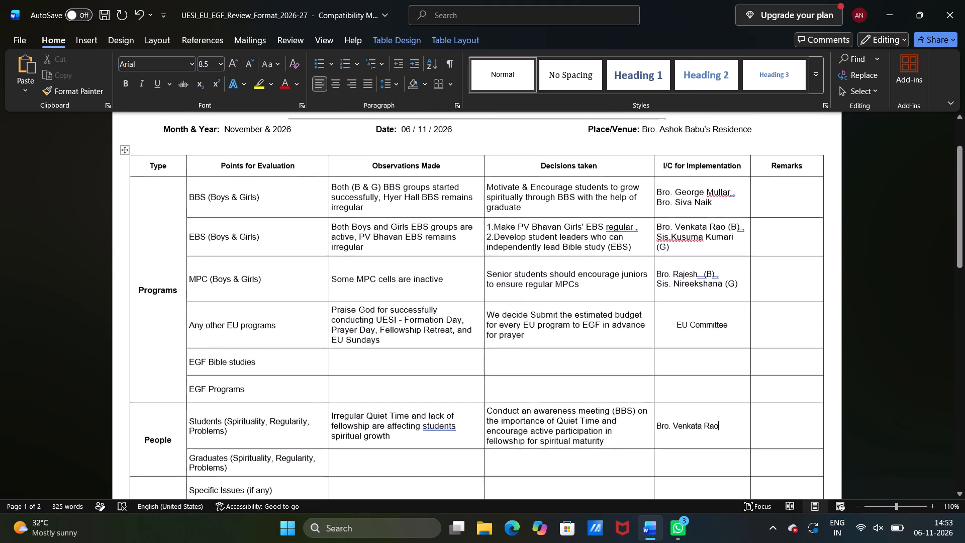
{"action": "scroll", "coordinate": [716, 302], "scroll_direction": "down", "scroll_amount": 1}
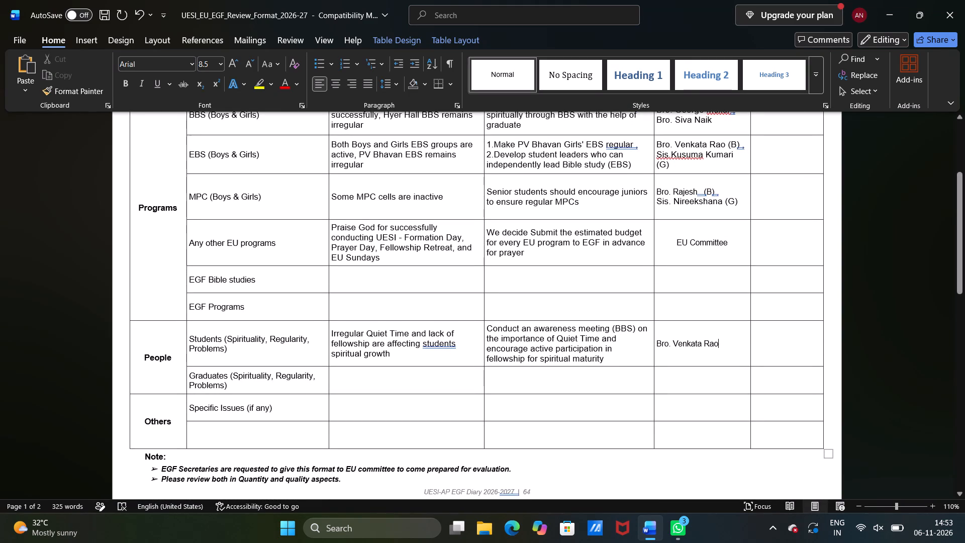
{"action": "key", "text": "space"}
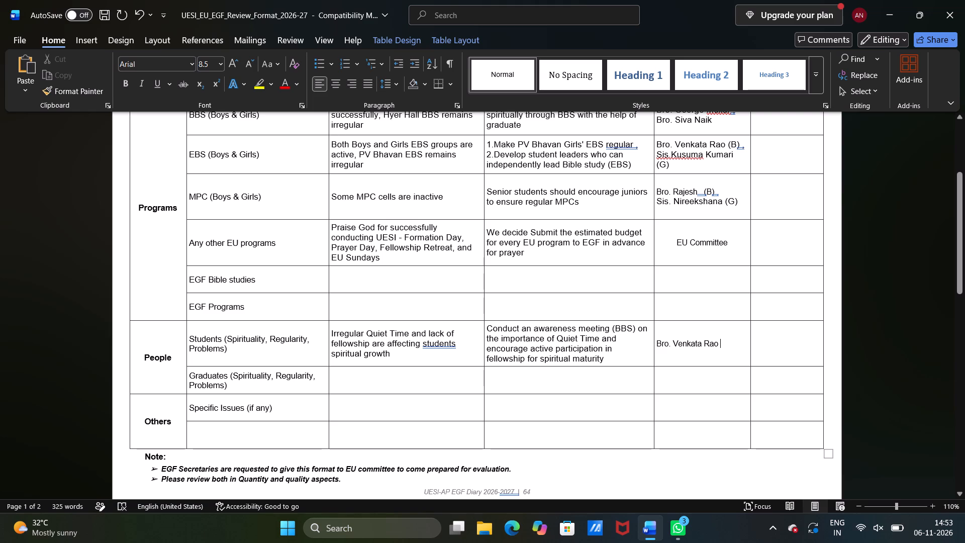
Save the review document.
{"action": "scroll", "coordinate": [728, 378], "scroll_direction": "up", "scroll_amount": 1}
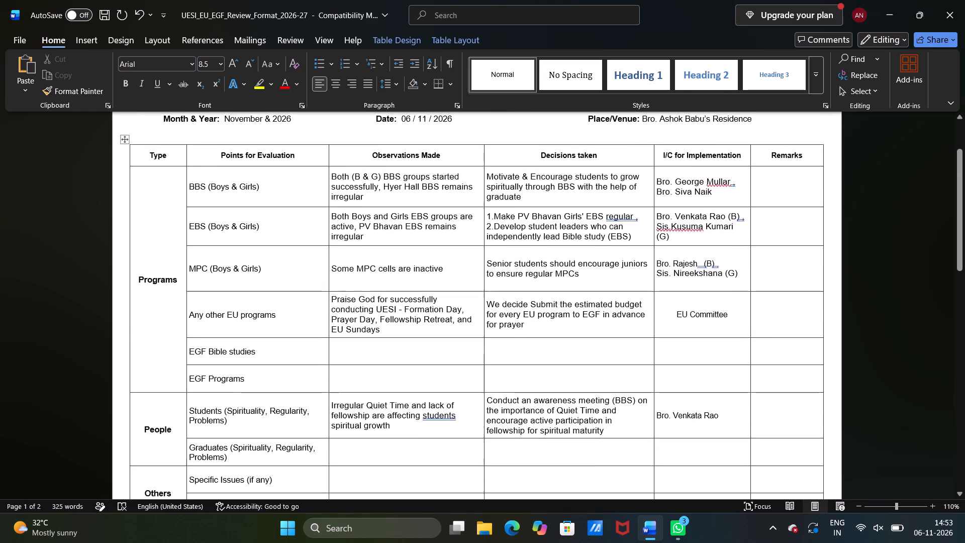
{"action": "scroll", "coordinate": [727, 391], "scroll_direction": "up", "scroll_amount": 1}
{"action": "key", "text": "ctrl+s"}
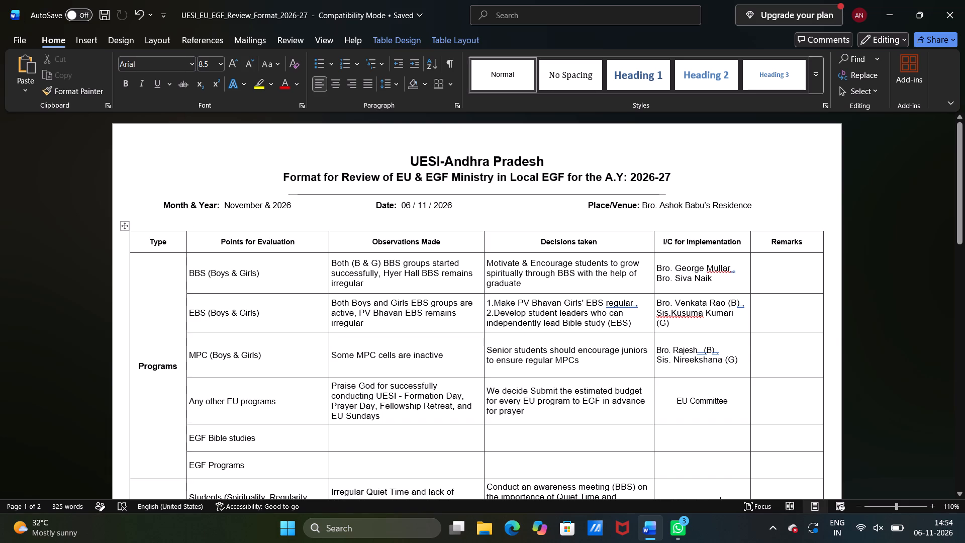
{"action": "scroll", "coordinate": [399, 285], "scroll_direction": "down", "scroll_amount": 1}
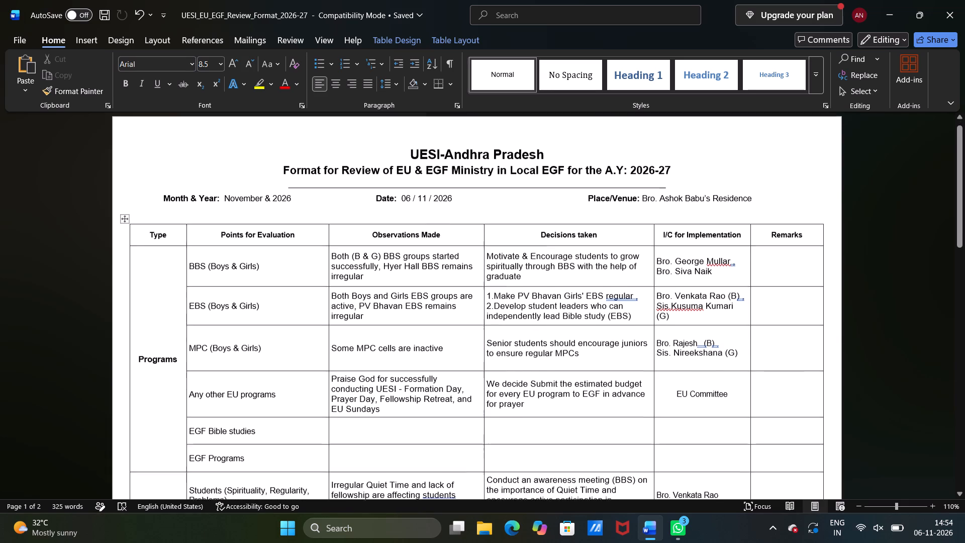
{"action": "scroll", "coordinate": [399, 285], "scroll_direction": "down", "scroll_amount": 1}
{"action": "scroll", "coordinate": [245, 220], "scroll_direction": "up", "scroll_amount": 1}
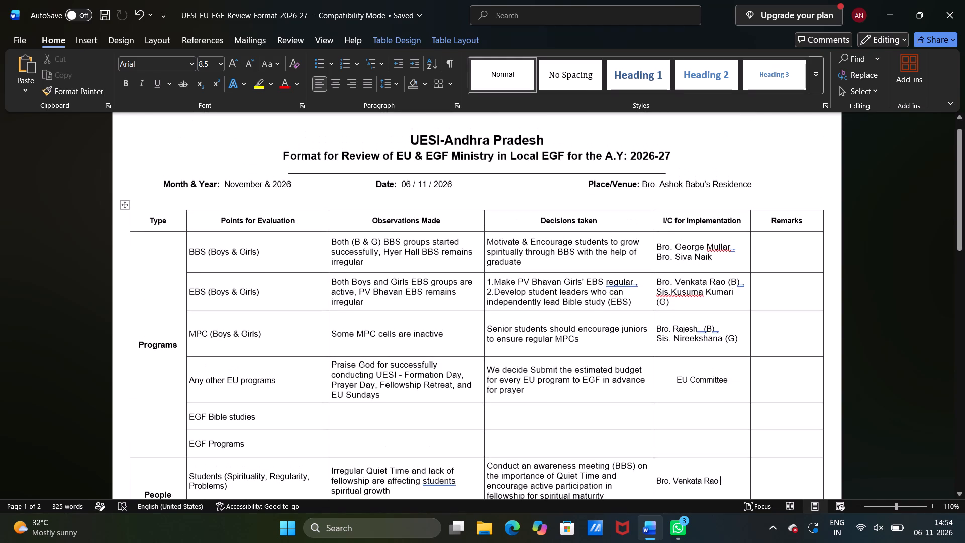
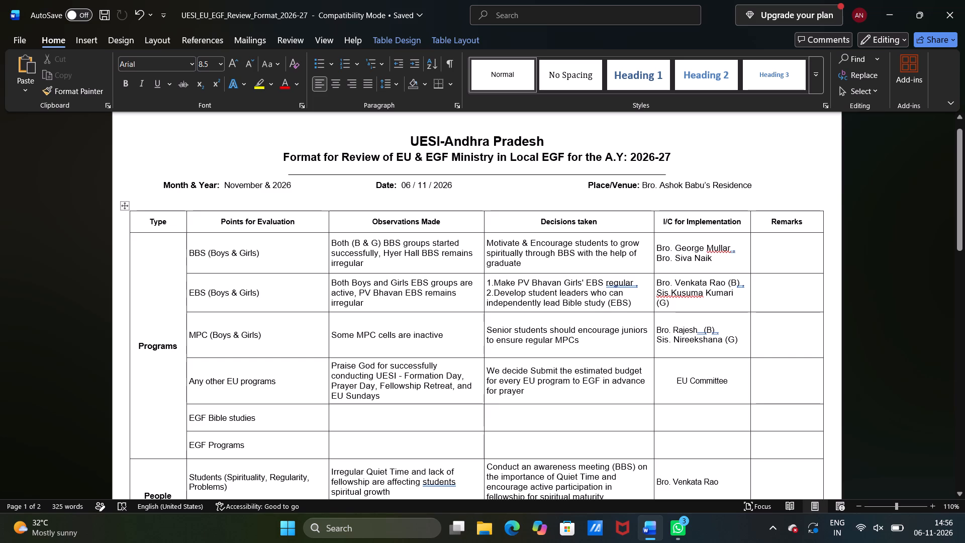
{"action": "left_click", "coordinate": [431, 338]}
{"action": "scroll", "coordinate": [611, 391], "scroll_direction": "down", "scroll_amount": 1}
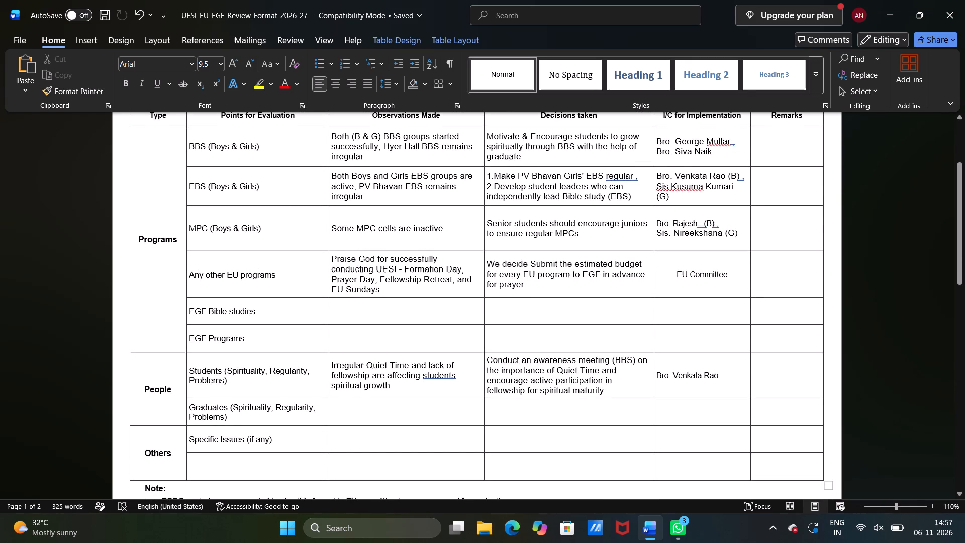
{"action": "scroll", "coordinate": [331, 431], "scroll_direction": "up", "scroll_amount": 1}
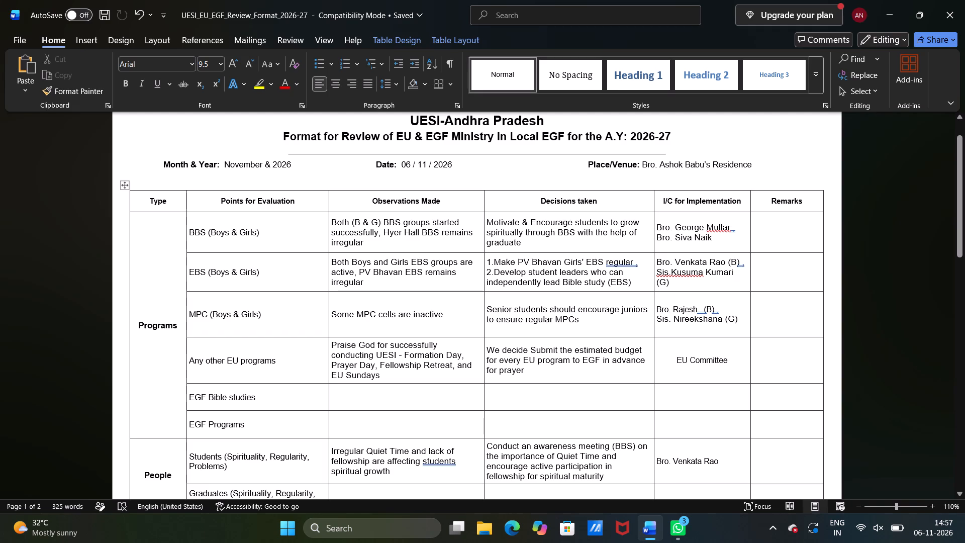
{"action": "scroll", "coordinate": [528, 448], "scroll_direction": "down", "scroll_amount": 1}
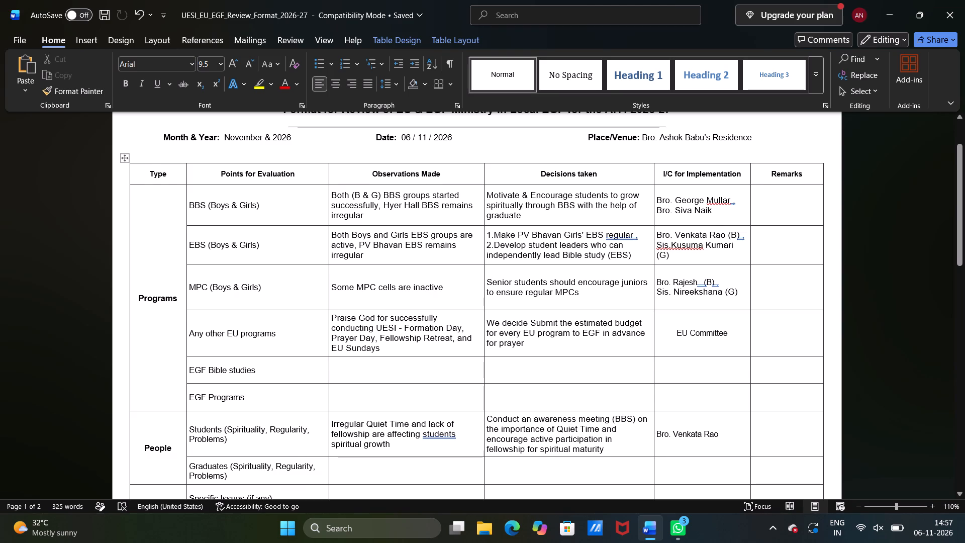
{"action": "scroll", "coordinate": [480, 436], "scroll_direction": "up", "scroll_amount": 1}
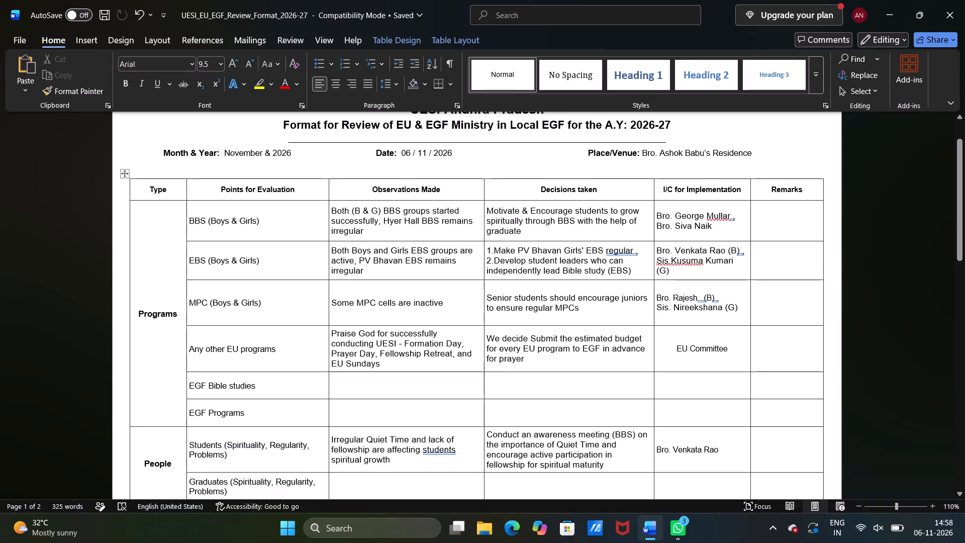
Start saving a copy of the review document and shorten its file name to "UESI_EU_EGF_Review".
{"action": "left_click", "coordinate": [20, 43]}
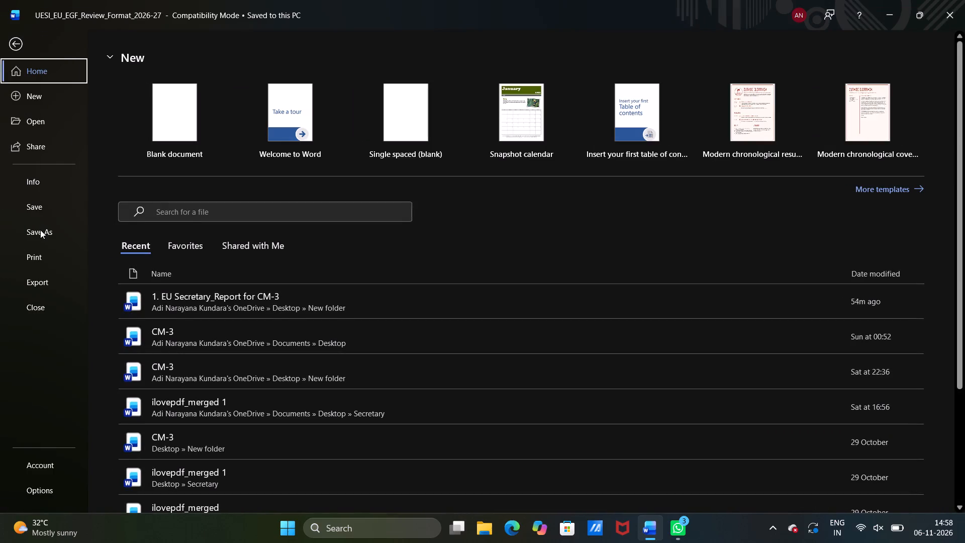
{"action": "left_click", "coordinate": [40, 230]}
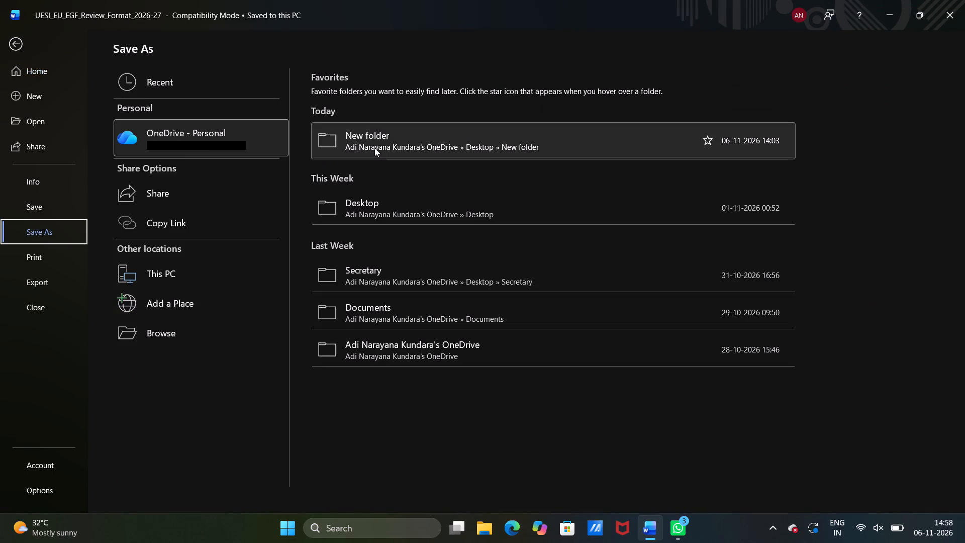
{"action": "left_click", "coordinate": [366, 142]}
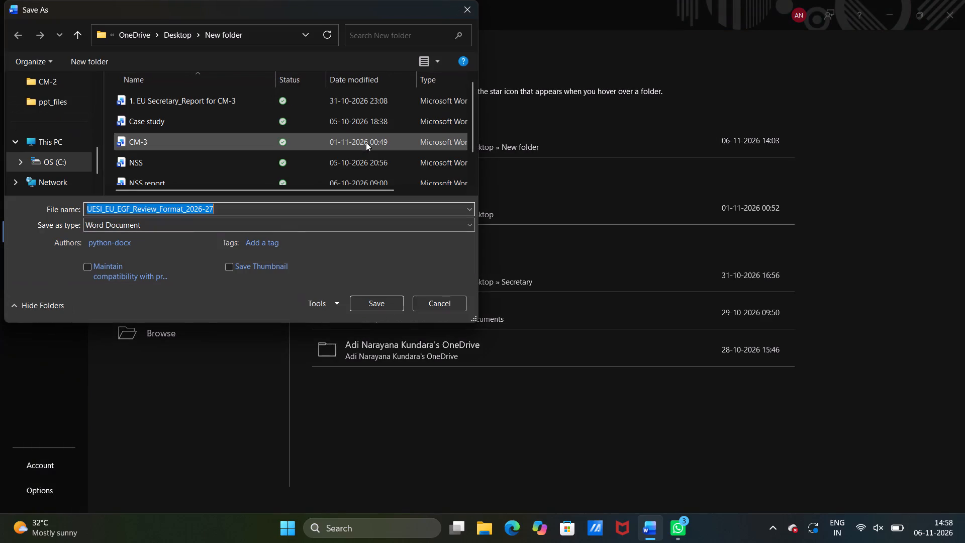
{"action": "left_click", "coordinate": [246, 211]}
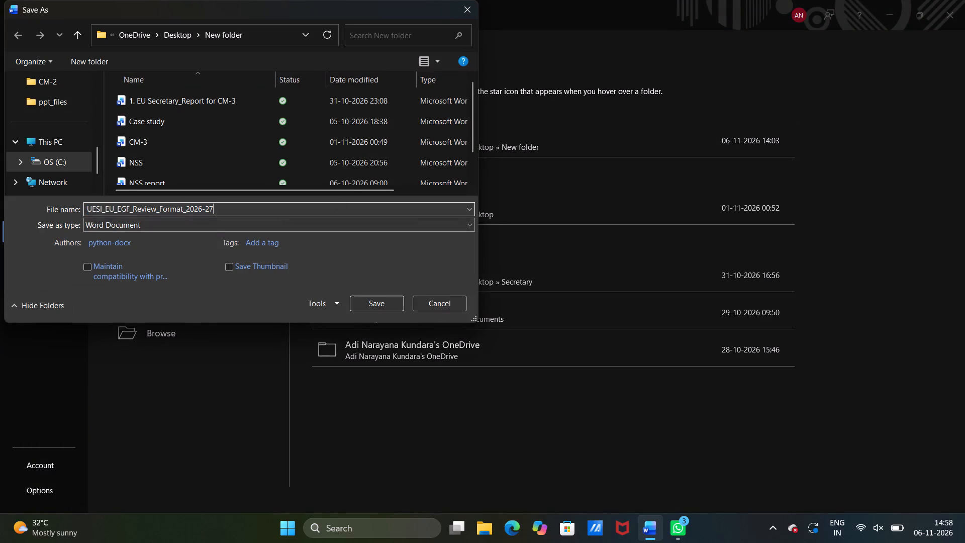
{"action": "left_click_drag", "start_coordinate": [215, 208], "coordinate": [163, 208]}
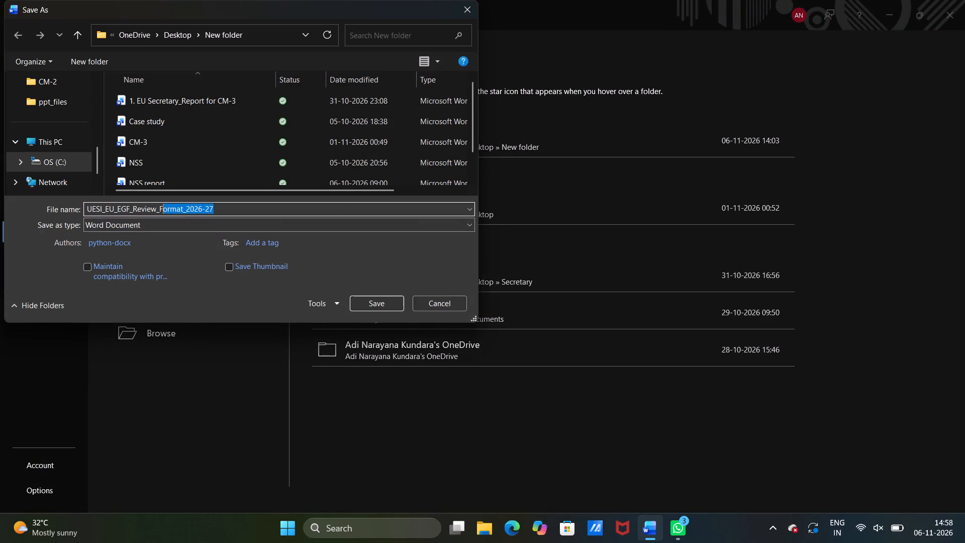
{"action": "left_click_drag", "start_coordinate": [163, 208], "coordinate": [160, 207]}
{"action": "key", "text": "BackSpace"}
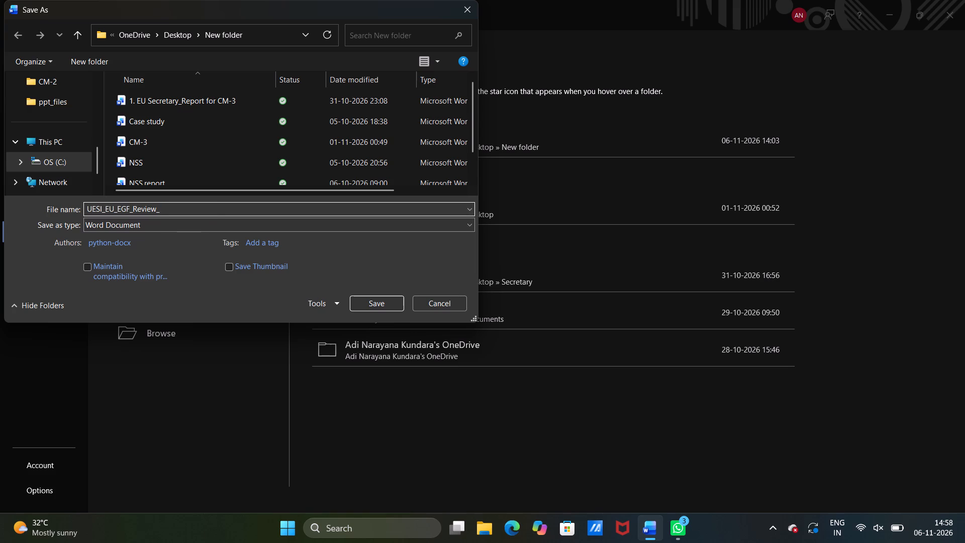
{"action": "key", "text": "Left"}
{"action": "key", "text": "Right"}
{"action": "key", "text": "BackSpace"}
Replace the "UESI_" prefix in the copy's file name with "NPL- ".
{"action": "key", "text": "Left"}
{"action": "key", "text": "Left"}
{"action": "key", "text": "Left"}
{"action": "key", "text": "Left"}
{"action": "key", "text": "Left"}
{"action": "key", "text": "Left"}
{"action": "key", "text": "Left"}
{"action": "key", "text": "Left"}
{"action": "key", "text": "Left"}
{"action": "key", "text": "Left"}
{"action": "key", "text": "Left"}
{"action": "key", "text": "Left"}
{"action": "key", "text": "Left"}
{"action": "key", "text": "BackSpace"}
{"action": "key", "text": "BackSpace"}
{"action": "key", "text": "BackSpace"}
{"action": "key", "text": "BackSpace"}
{"action": "key", "text": "BackSpace"}
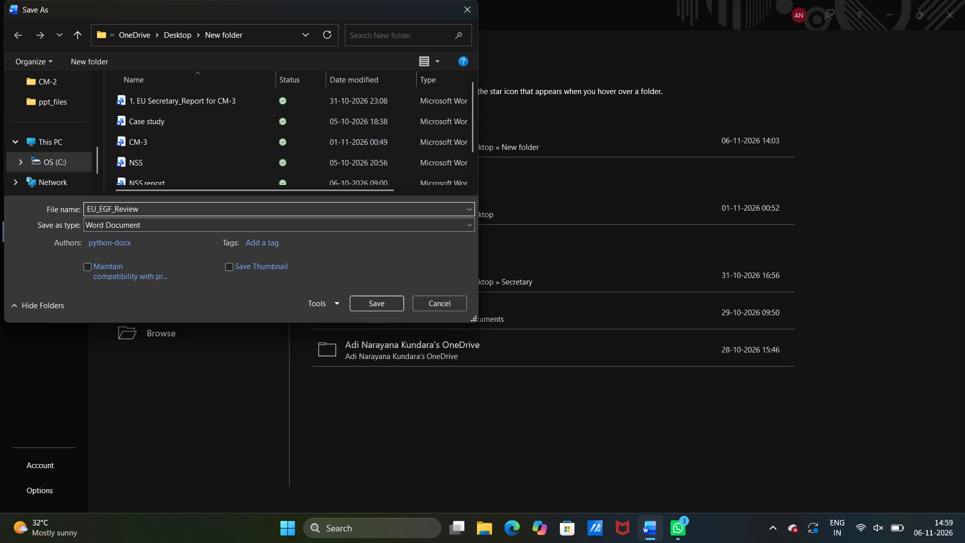
{"action": "type", "text": "NPL"}
{"action": "key", "text": "minus"}
{"action": "key", "text": "space"}
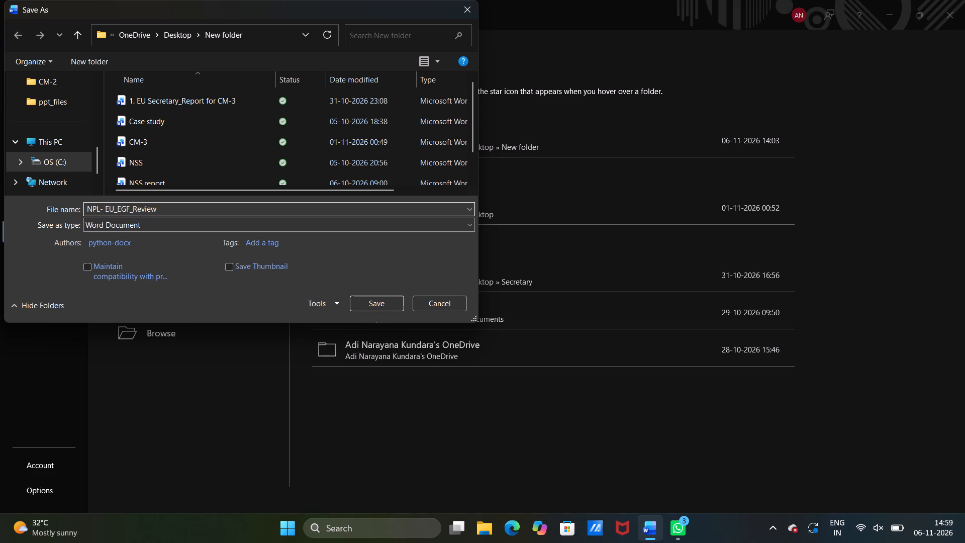
Replace the underscores in the file name so that it reads "NPL- EU & EGF Review".
{"action": "key", "text": "Right"}
{"action": "key", "text": "Right"}
{"action": "key", "text": "Right"}
{"action": "key", "text": "Right"}
{"action": "key", "text": "Right"}
{"action": "key", "text": "Right"}
{"action": "key", "text": "Right"}
{"action": "key", "text": "Right"}
{"action": "key", "text": "Right"}
{"action": "key", "text": "Right"}
{"action": "key", "text": "Right"}
{"action": "key", "text": "Right"}
{"action": "key", "text": "Right"}
{"action": "key", "text": "Left"}
{"action": "key", "text": "Left"}
{"action": "key", "text": "Left"}
{"action": "key", "text": "Left"}
{"action": "key", "text": "Left"}
{"action": "key", "text": "Left"}
{"action": "key", "text": "BackSpace"}
{"action": "key", "text": "space"}
{"action": "left_click", "coordinate": [118, 208]}
{"action": "key", "text": "BackSpace"}
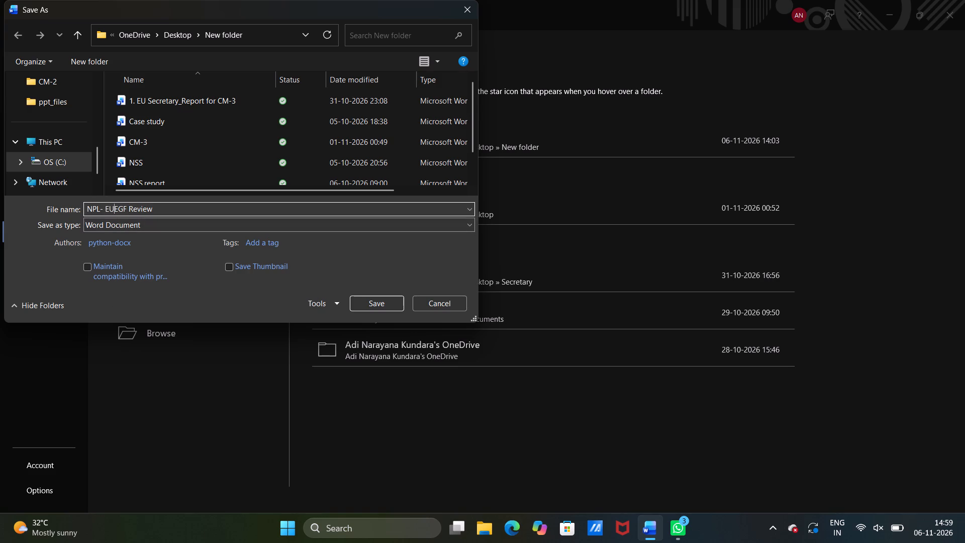
{"action": "key", "text": "shift+ampersand"}
{"action": "key", "text": "space"}
{"action": "key", "text": "Left"}
{"action": "key", "text": "Left"}
{"action": "key", "text": "space"}
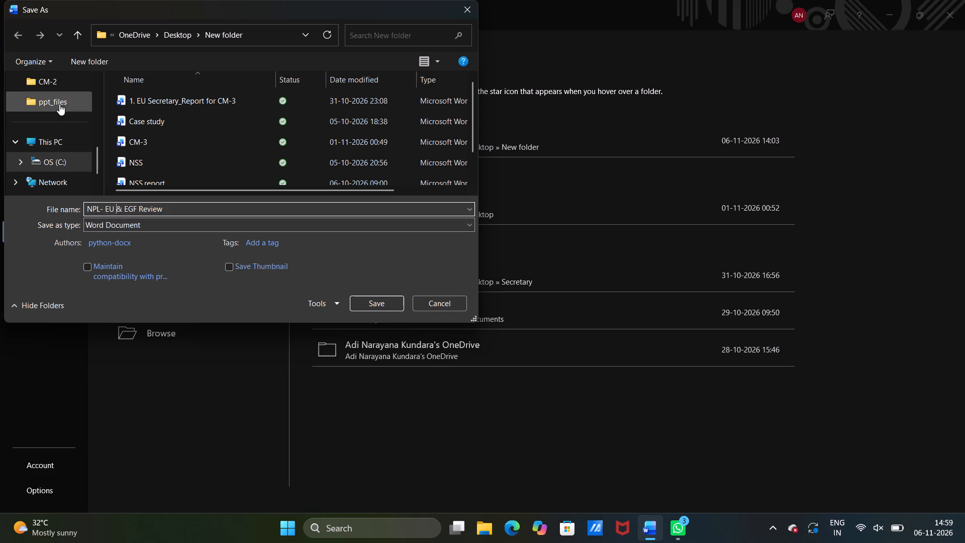
Choose the Desktop folder as the location and save the copy there as a Word Document.
{"action": "scroll", "coordinate": [53, 121], "scroll_direction": "up", "scroll_amount": 1}
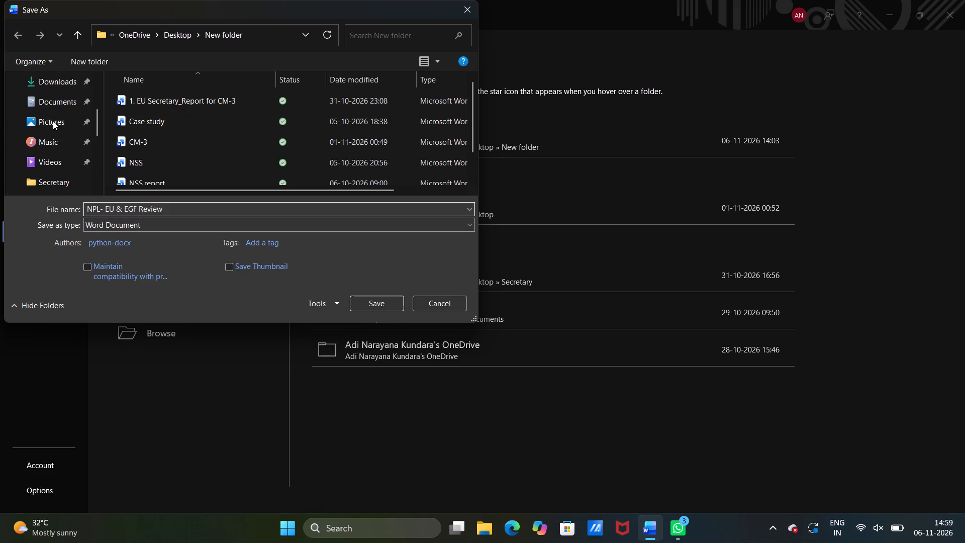
{"action": "scroll", "coordinate": [53, 121], "scroll_direction": "up", "scroll_amount": 1}
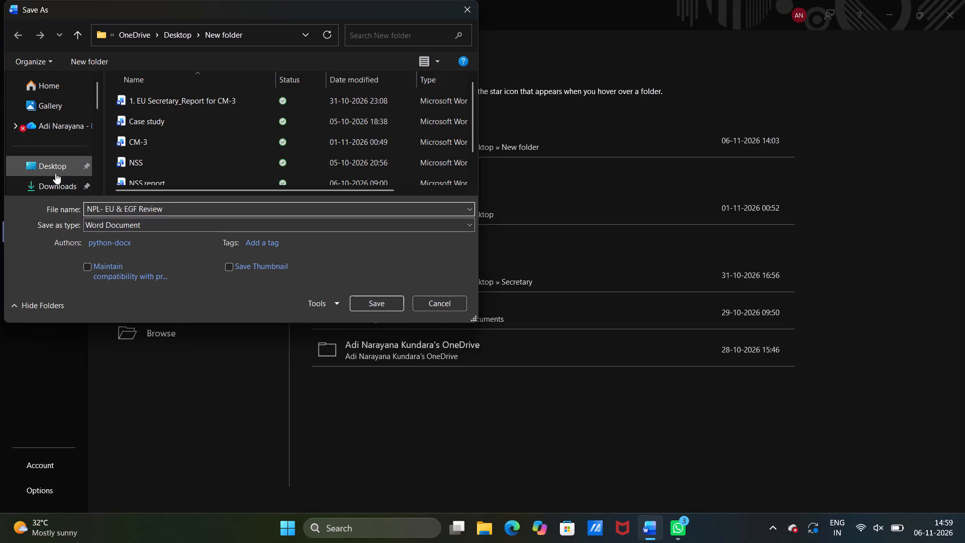
{"action": "left_click", "coordinate": [53, 168]}
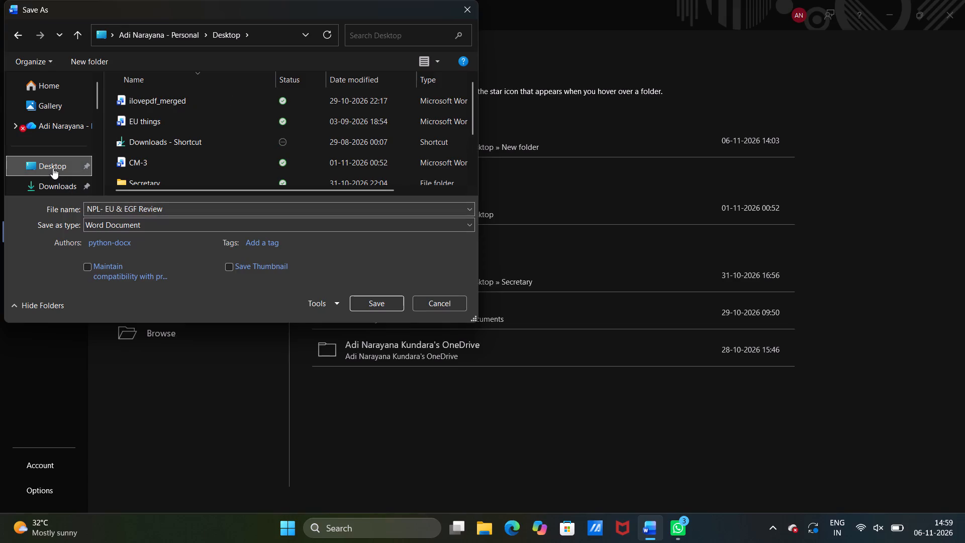
{"action": "double_click", "coordinate": [382, 305]}
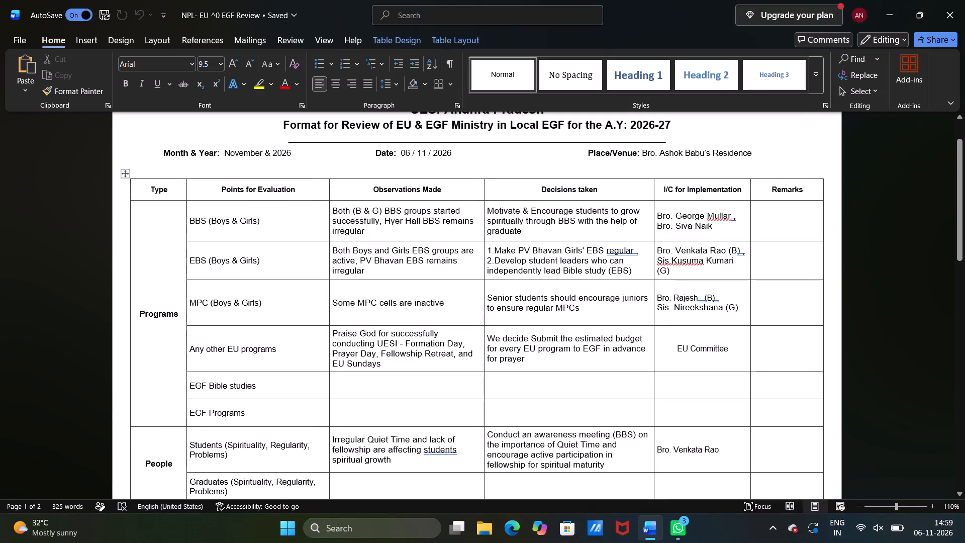
{"action": "scroll", "coordinate": [356, 291], "scroll_direction": "up", "scroll_amount": 6}
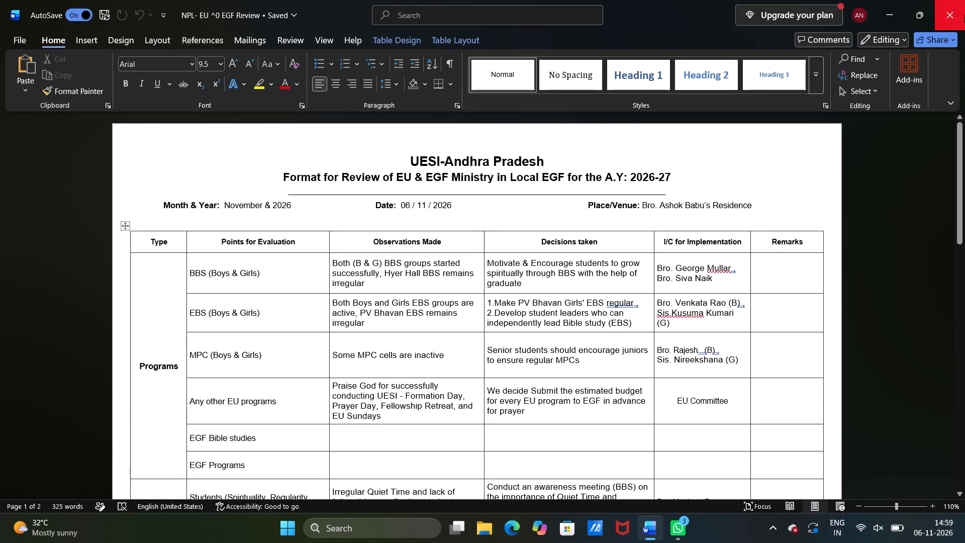
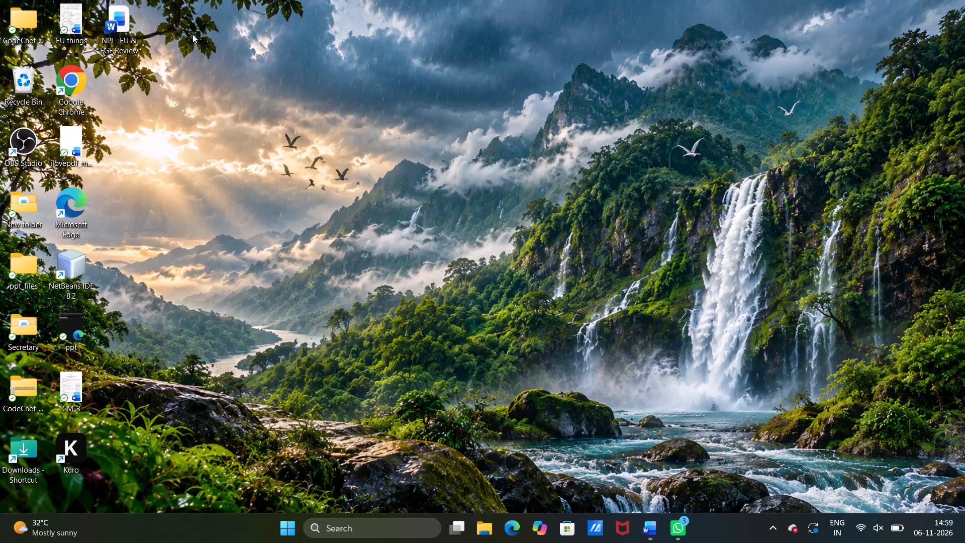
Open the "NPL- EU & EGF Review" document from the Desktop and examine its review table and the notes beneath it.
{"action": "double_click", "coordinate": [118, 19]}
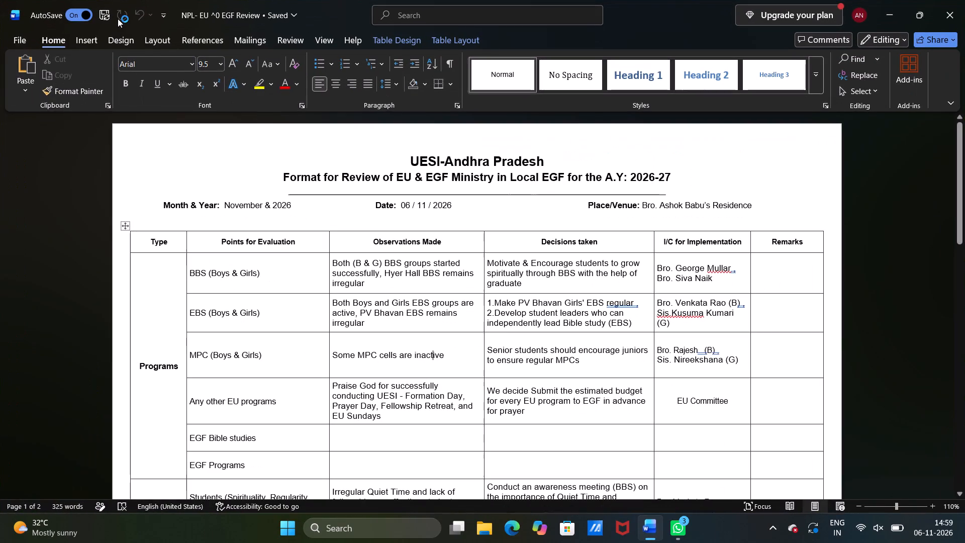
{"action": "scroll", "coordinate": [582, 317], "scroll_direction": "down", "scroll_amount": 6}
{"action": "scroll", "coordinate": [582, 317], "scroll_direction": "up", "scroll_amount": 2}
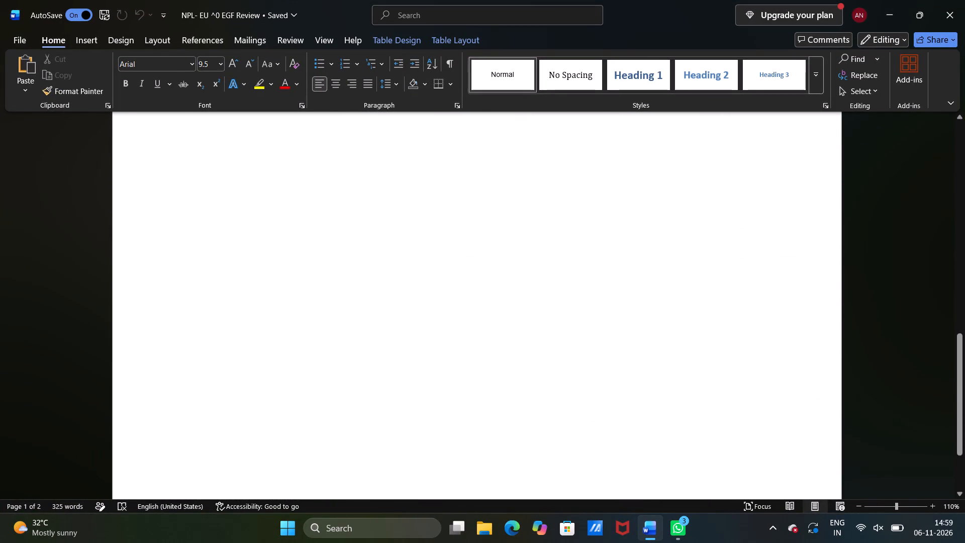
{"action": "scroll", "coordinate": [582, 317], "scroll_direction": "up", "scroll_amount": 3}
{"action": "scroll", "coordinate": [582, 317], "scroll_direction": "down", "scroll_amount": 1}
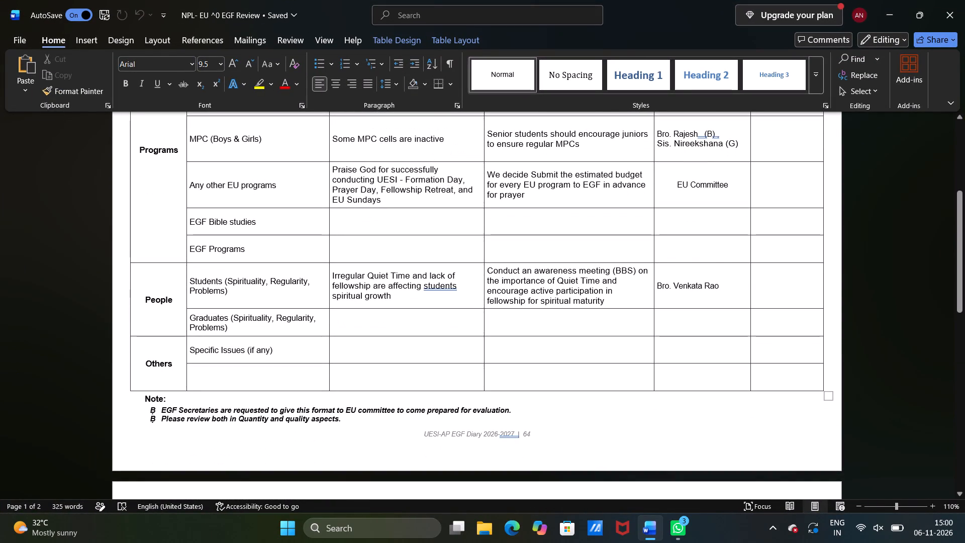
{"action": "scroll", "coordinate": [582, 317], "scroll_direction": "down", "scroll_amount": 2}
{"action": "scroll", "coordinate": [582, 317], "scroll_direction": "up", "scroll_amount": 1}
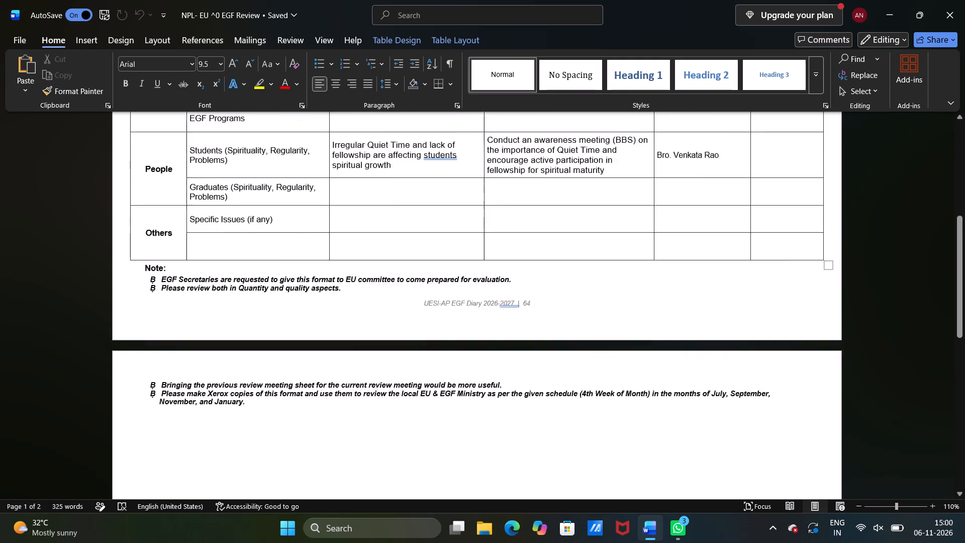
{"action": "scroll", "coordinate": [582, 317], "scroll_direction": "up", "scroll_amount": 1}
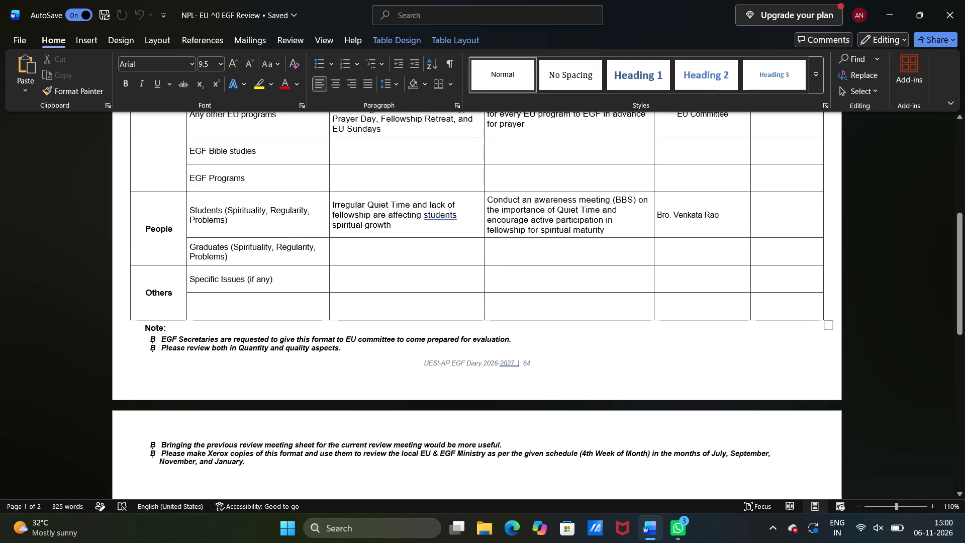
Remove the stray "B" markers in front of the first two notes under "Note:", keeping the second note slightly indented.
{"action": "left_click", "coordinate": [151, 330]}
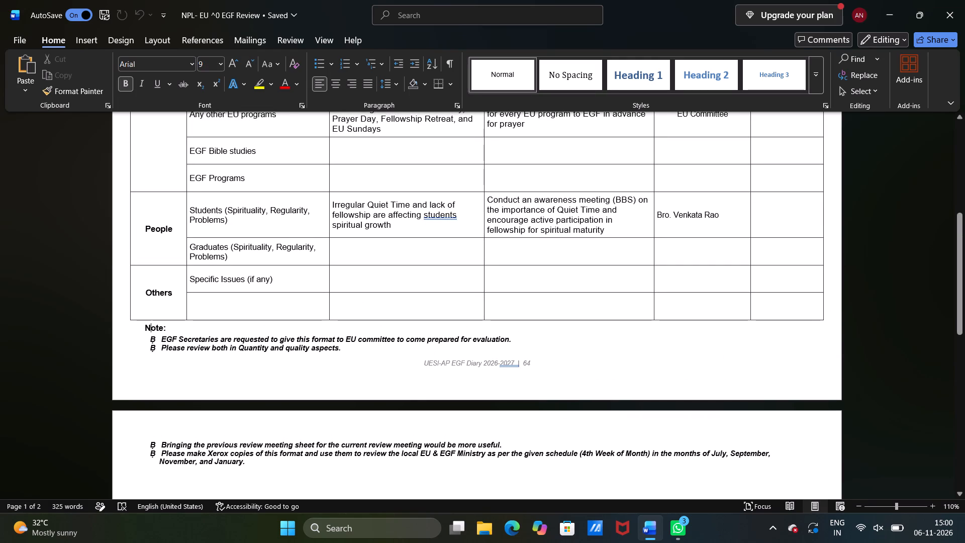
{"action": "left_click", "coordinate": [155, 342]}
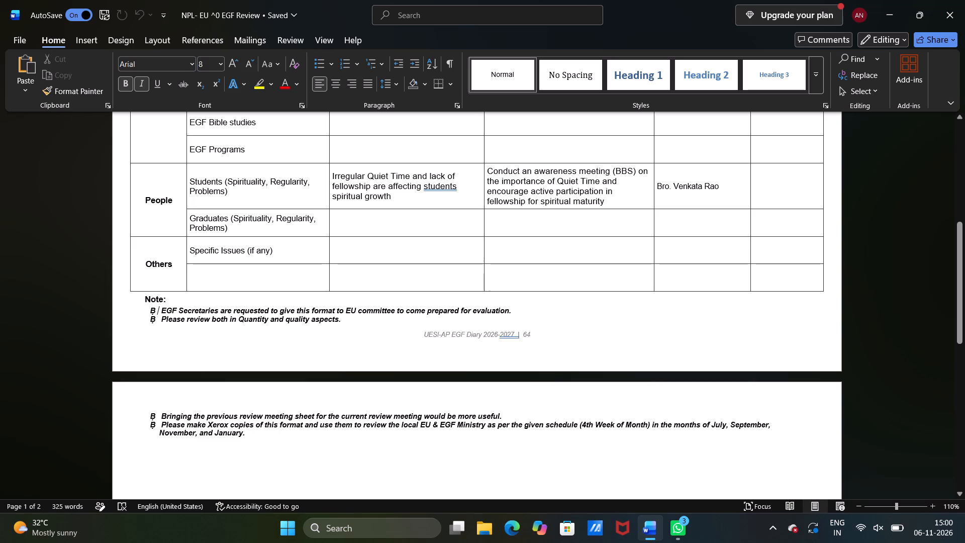
{"action": "key", "text": "BackSpace"}
{"action": "key", "text": "Down"}
{"action": "key", "text": "BackSpace"}
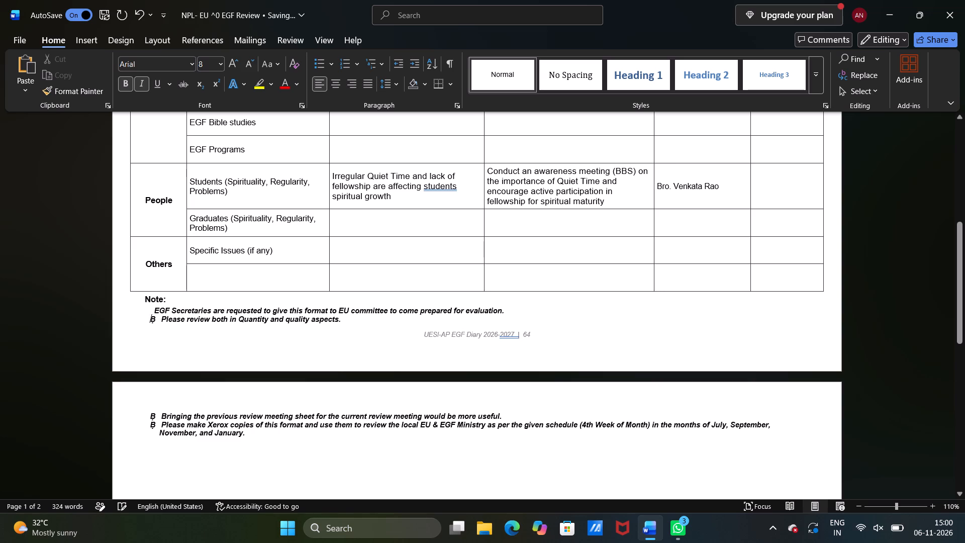
{"action": "key", "text": "Right"}
{"action": "key", "text": "BackSpace"}
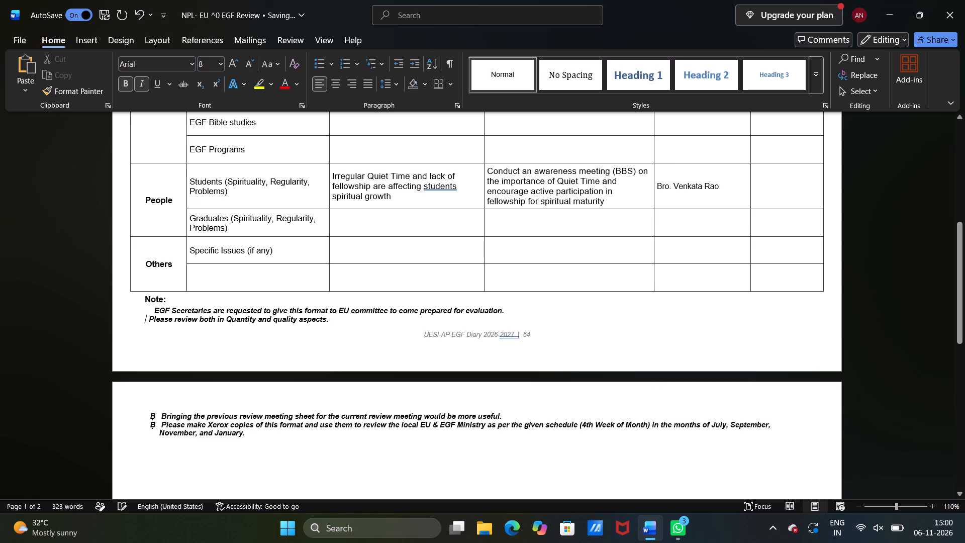
{"action": "key", "text": "space"}
{"action": "key", "text": "space"}
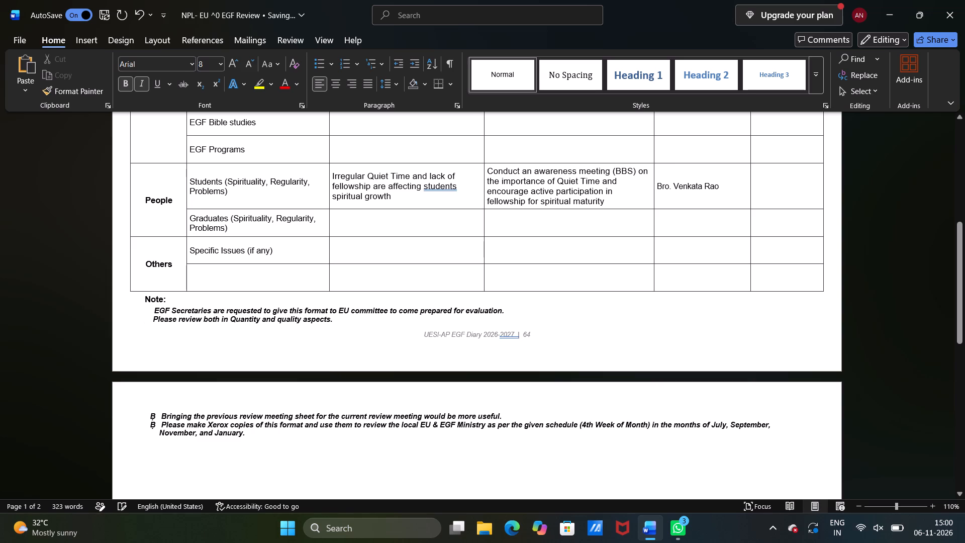
Remove the stray marker before the "Bringing the previous review meeting sheet" note and keep that note on its own line.
{"action": "left_click", "coordinate": [156, 418]}
{"action": "key", "text": "BackSpace"}
{"action": "key", "text": "BackSpace"}
{"action": "key", "text": "BackSpace"}
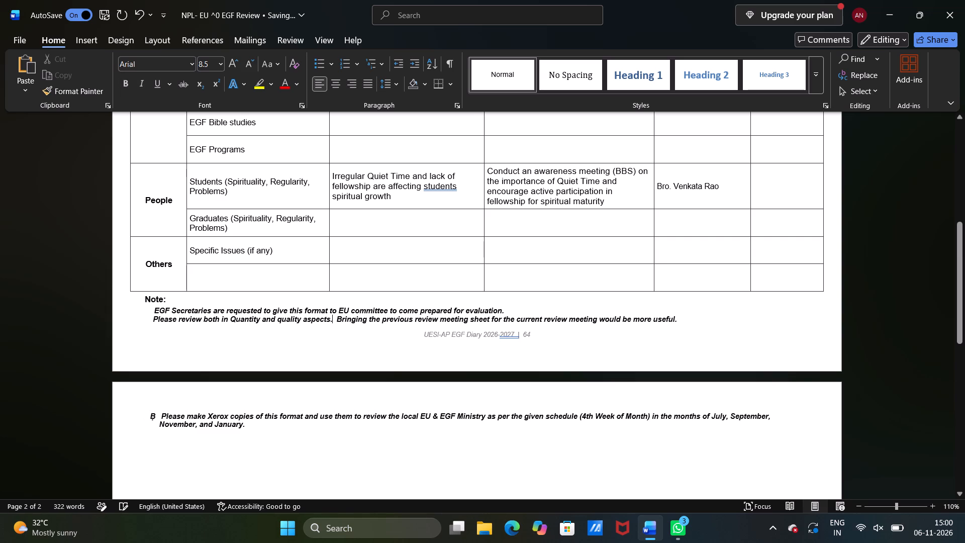
{"action": "key", "text": "Return"}
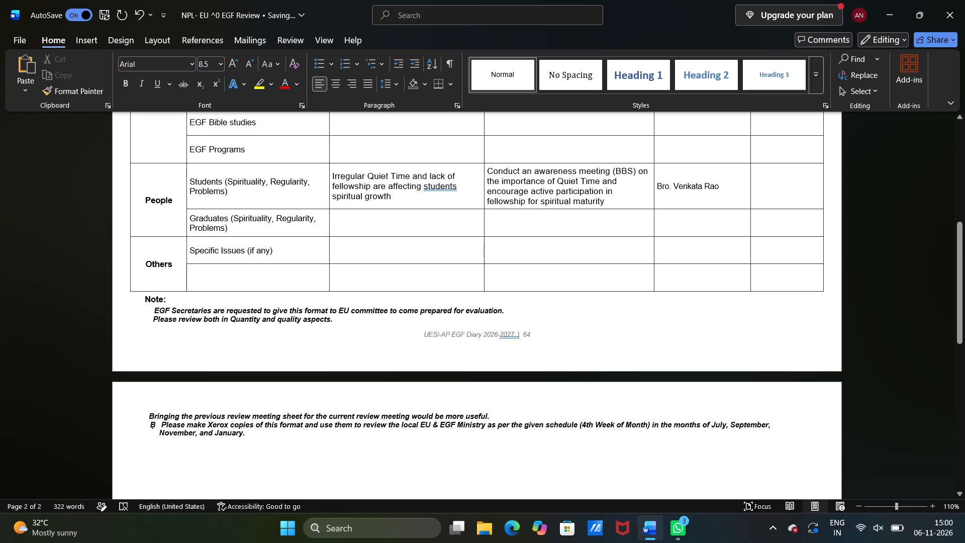
Apply arrowhead bullets to the first two notes under "Note:".
{"action": "left_click_drag", "start_coordinate": [157, 311], "coordinate": [163, 323]}
{"action": "left_click", "coordinate": [268, 307]}
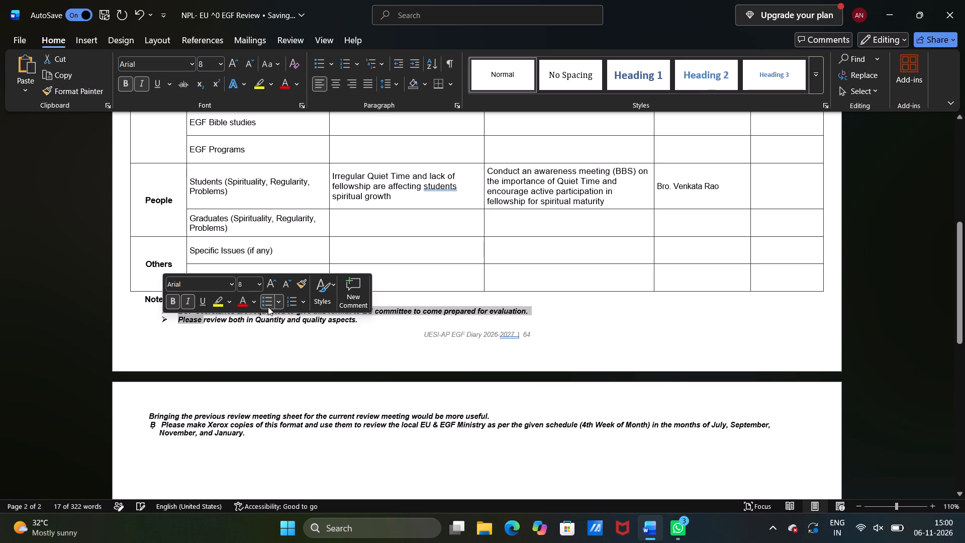
{"action": "left_click", "coordinate": [218, 353]}
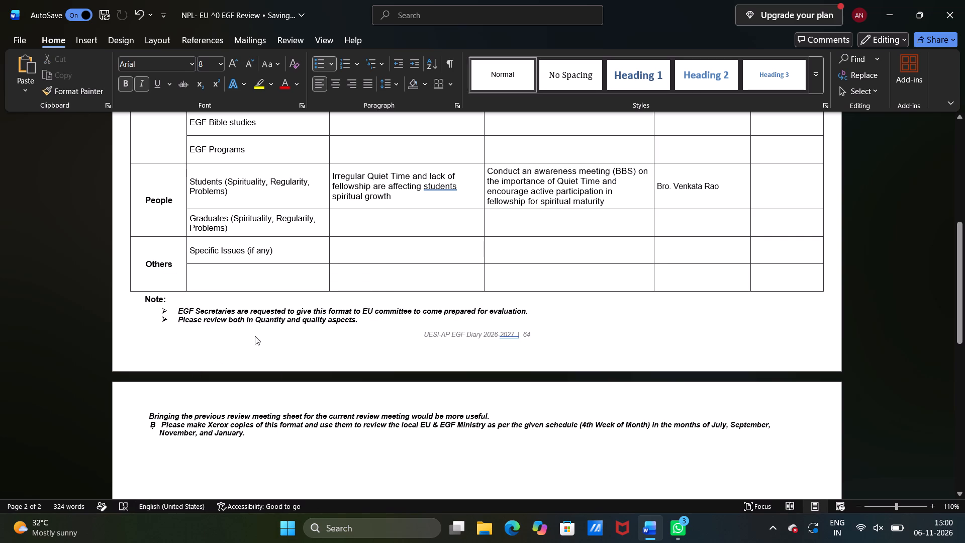
Review the whole document, checking the heading, the table rows and the notes that run onto the second page.
{"action": "scroll", "coordinate": [261, 338], "scroll_direction": "up", "scroll_amount": 2}
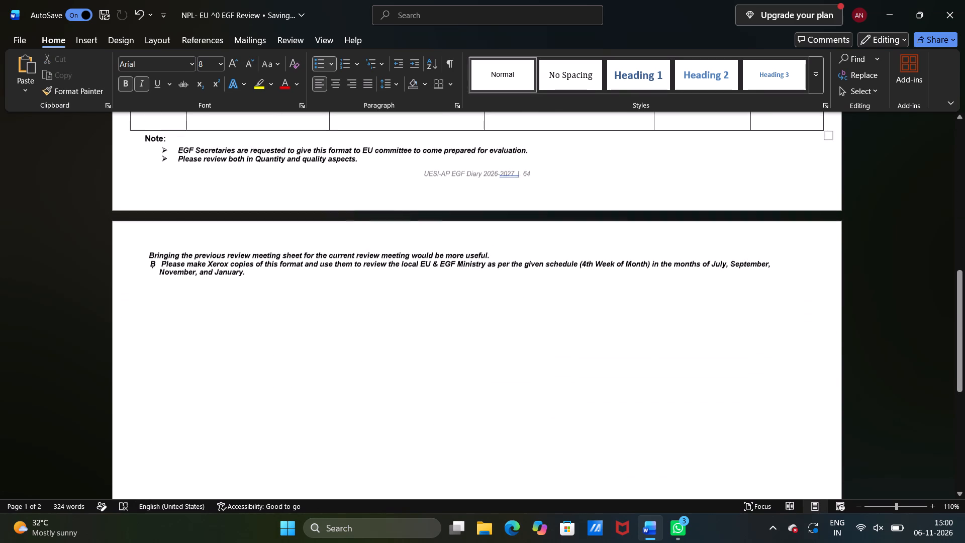
{"action": "scroll", "coordinate": [261, 338], "scroll_direction": "up", "scroll_amount": 1}
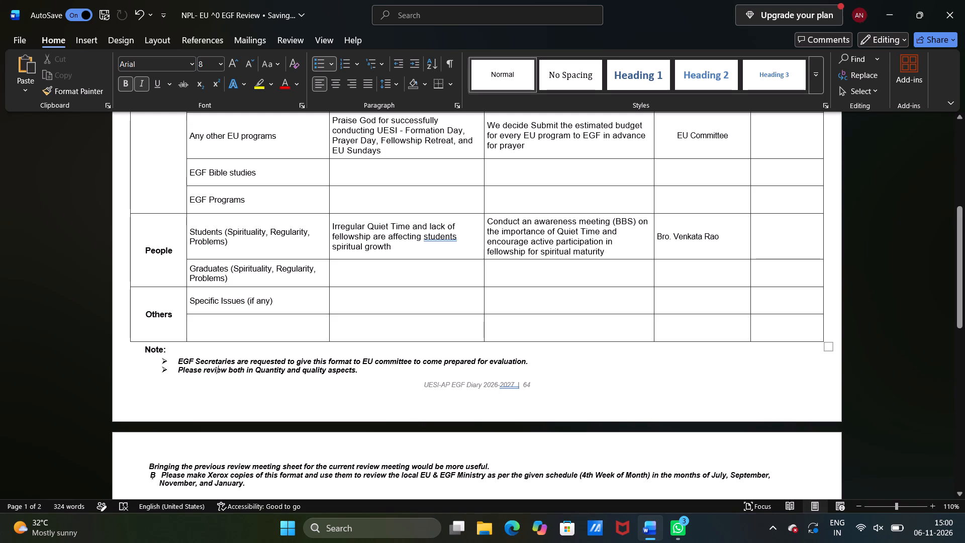
{"action": "scroll", "coordinate": [384, 374], "scroll_direction": "up", "scroll_amount": 1}
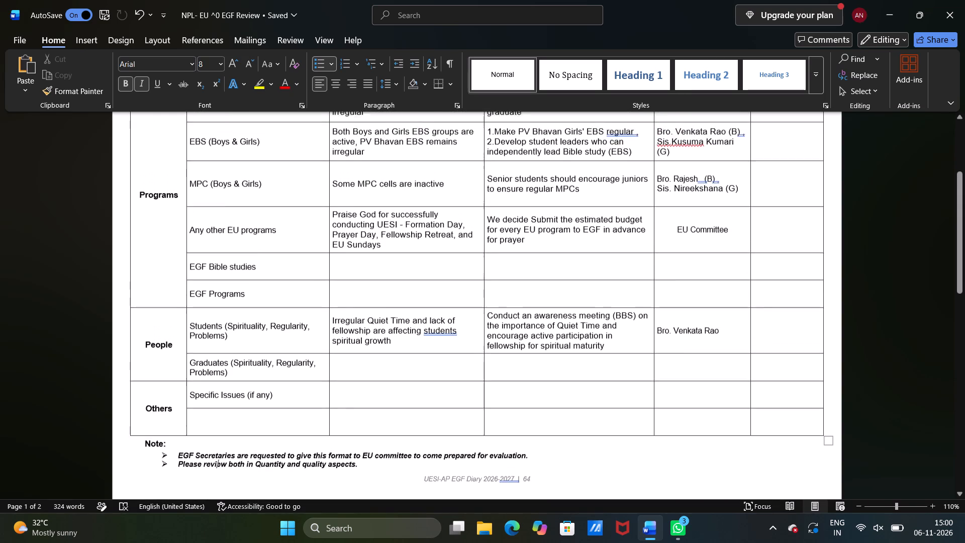
{"action": "scroll", "coordinate": [384, 374], "scroll_direction": "up", "scroll_amount": 1}
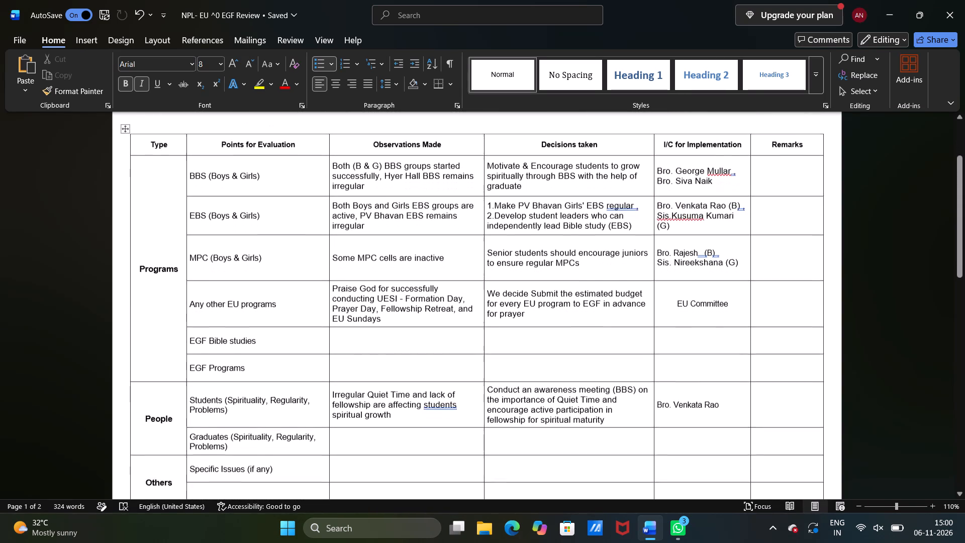
{"action": "scroll", "coordinate": [384, 374], "scroll_direction": "up", "scroll_amount": 1}
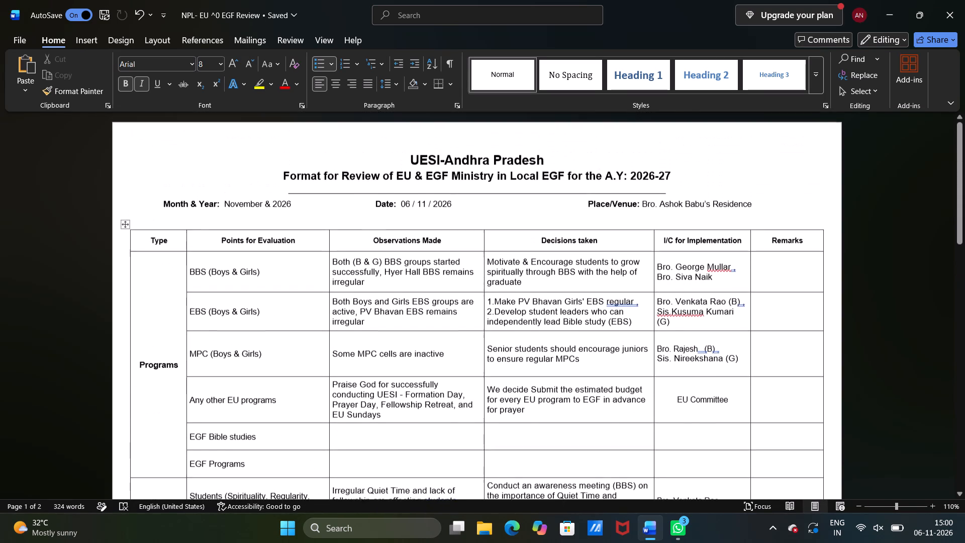
{"action": "scroll", "coordinate": [384, 374], "scroll_direction": "down", "scroll_amount": 1}
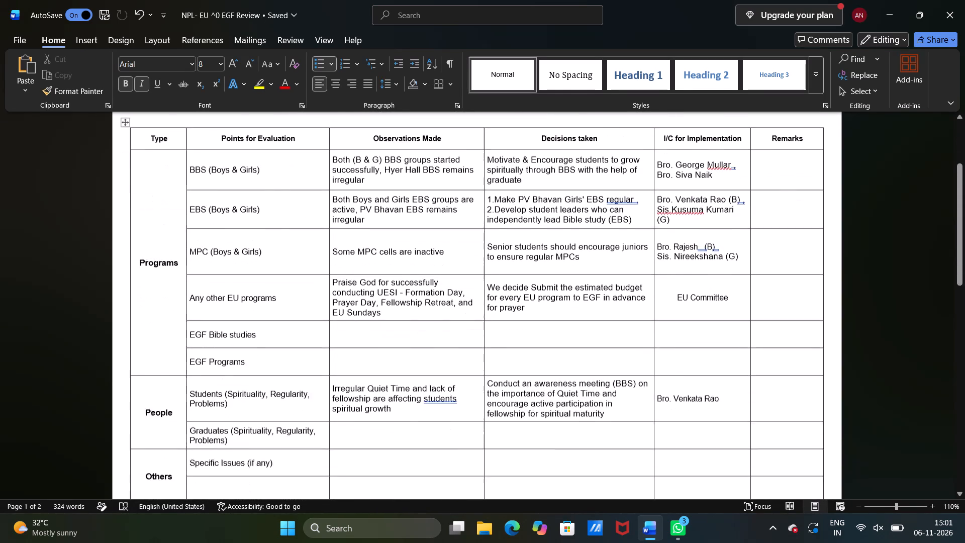
{"action": "scroll", "coordinate": [384, 374], "scroll_direction": "down", "scroll_amount": 1}
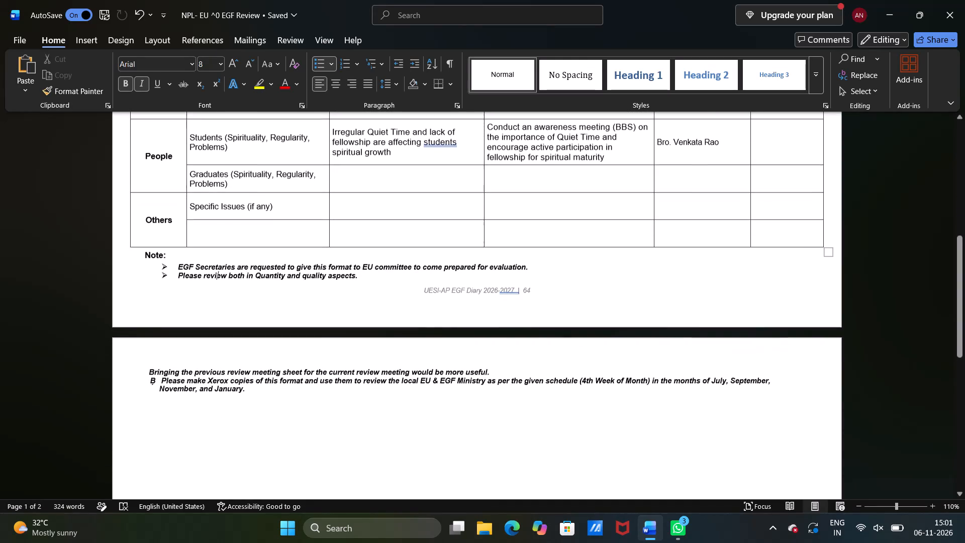
{"action": "scroll", "coordinate": [384, 374], "scroll_direction": "up", "scroll_amount": 2}
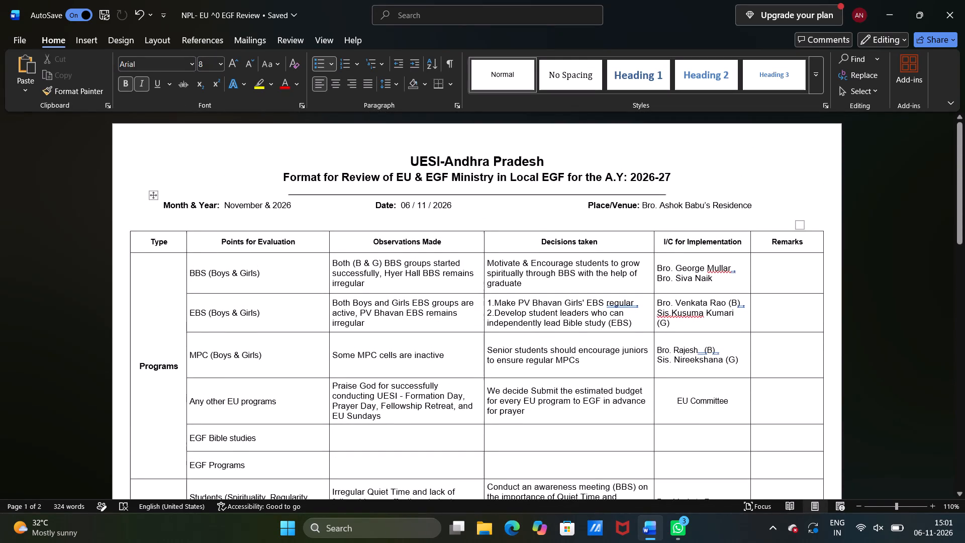
Save the review document and minimise its window.
{"action": "key", "text": "ctrl+s"}
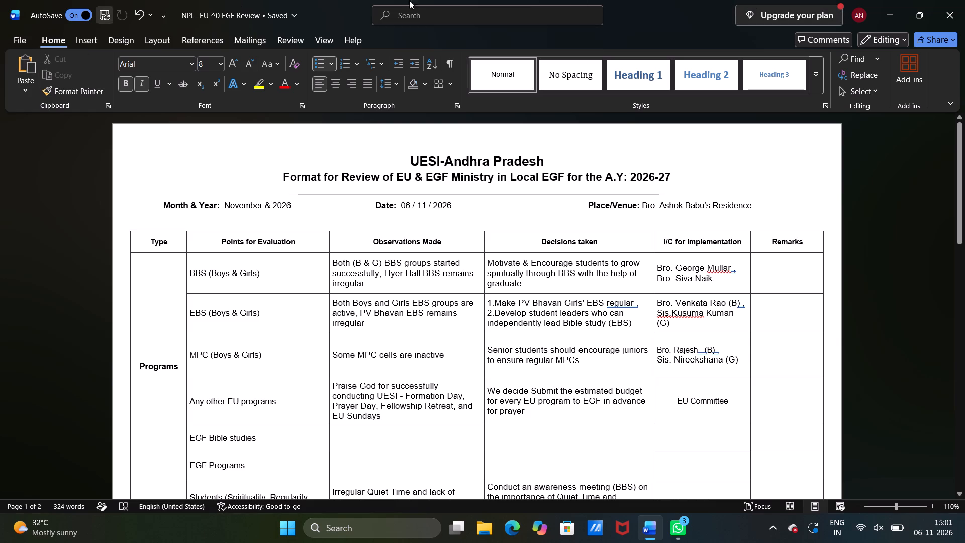
{"action": "left_click", "coordinate": [887, 10]}
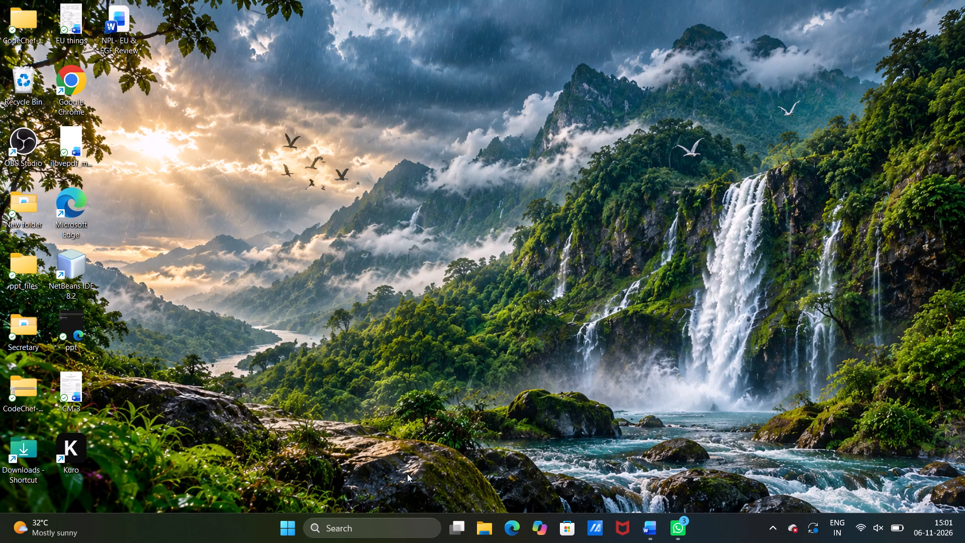
Switch to Google Chrome and open iLovePDF's Word to PDF converter.
{"action": "left_click", "coordinate": [365, 530]}
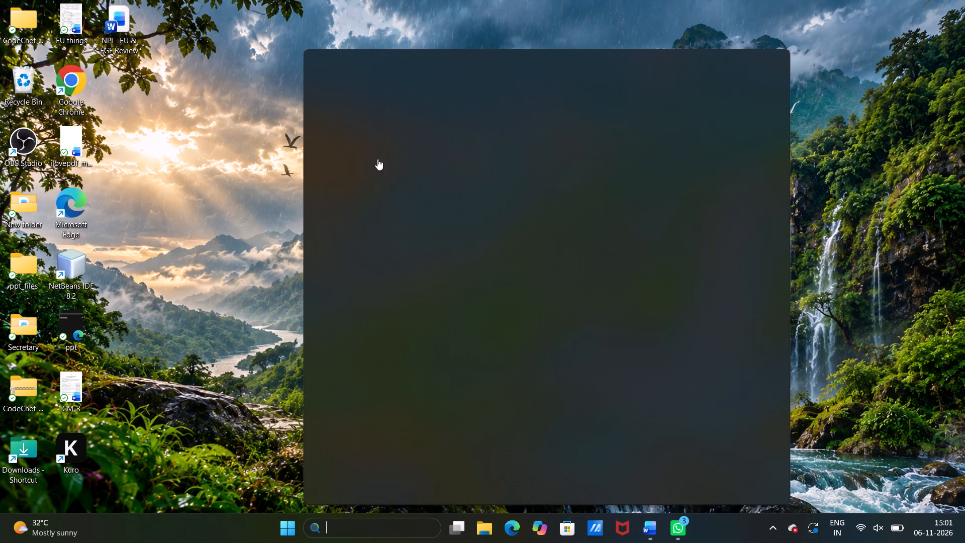
{"action": "double_click", "coordinate": [378, 184]}
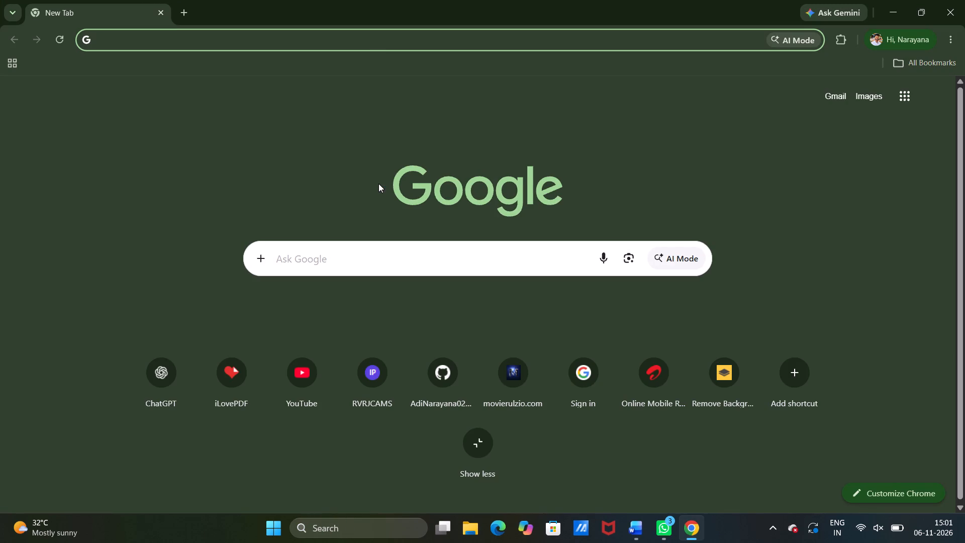
{"action": "left_click", "coordinate": [232, 365]}
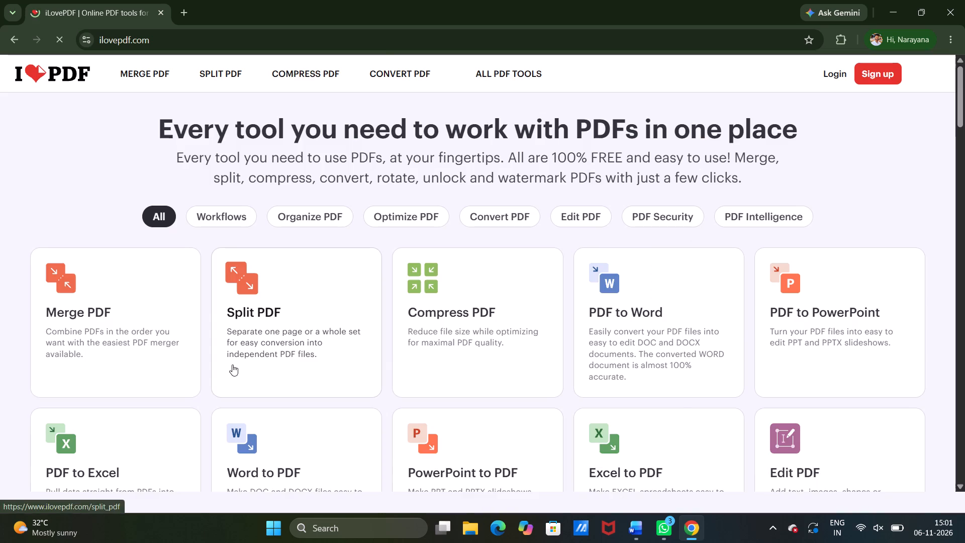
{"action": "left_click", "coordinate": [393, 80]}
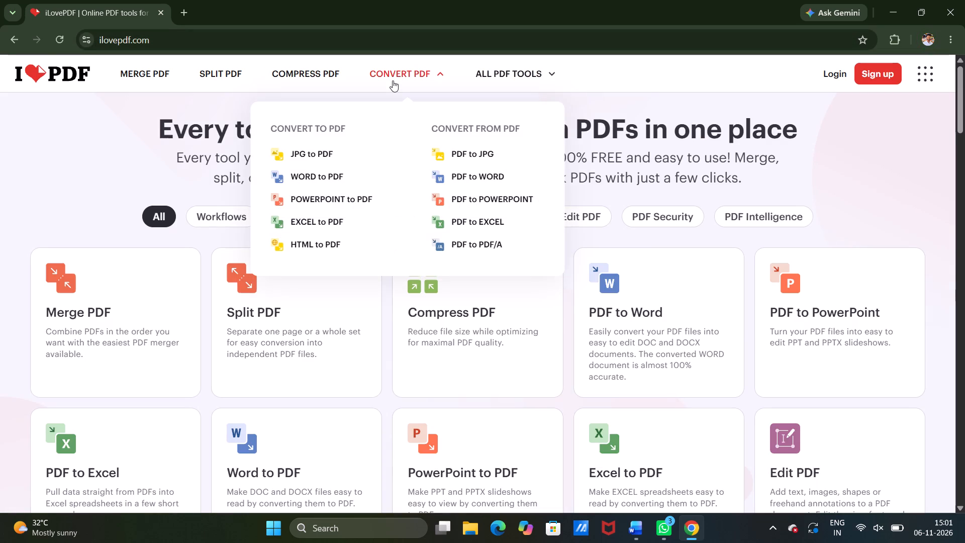
{"action": "left_click", "coordinate": [311, 184]}
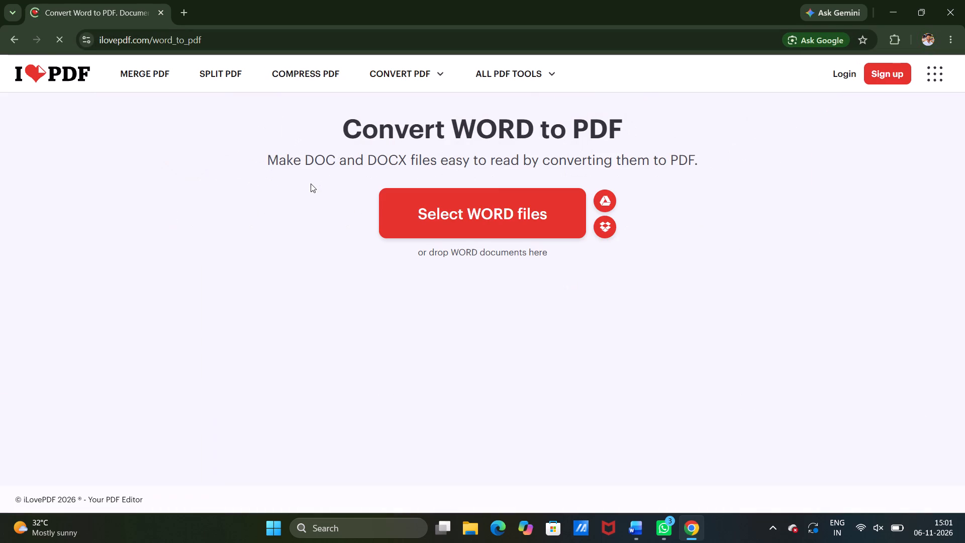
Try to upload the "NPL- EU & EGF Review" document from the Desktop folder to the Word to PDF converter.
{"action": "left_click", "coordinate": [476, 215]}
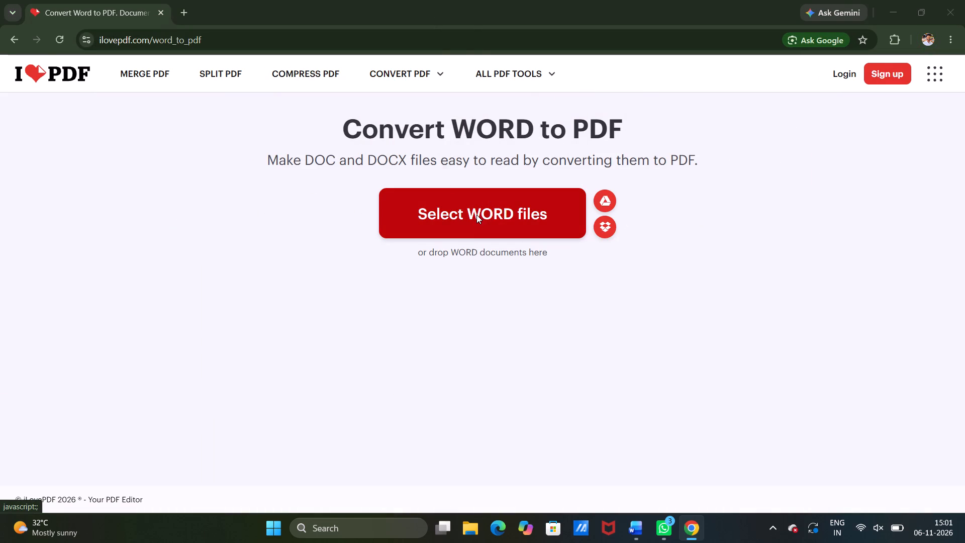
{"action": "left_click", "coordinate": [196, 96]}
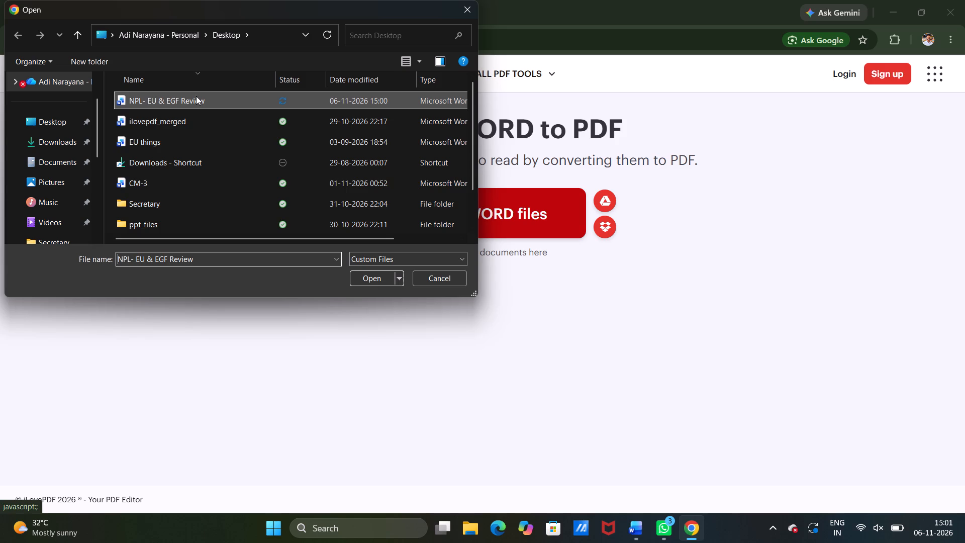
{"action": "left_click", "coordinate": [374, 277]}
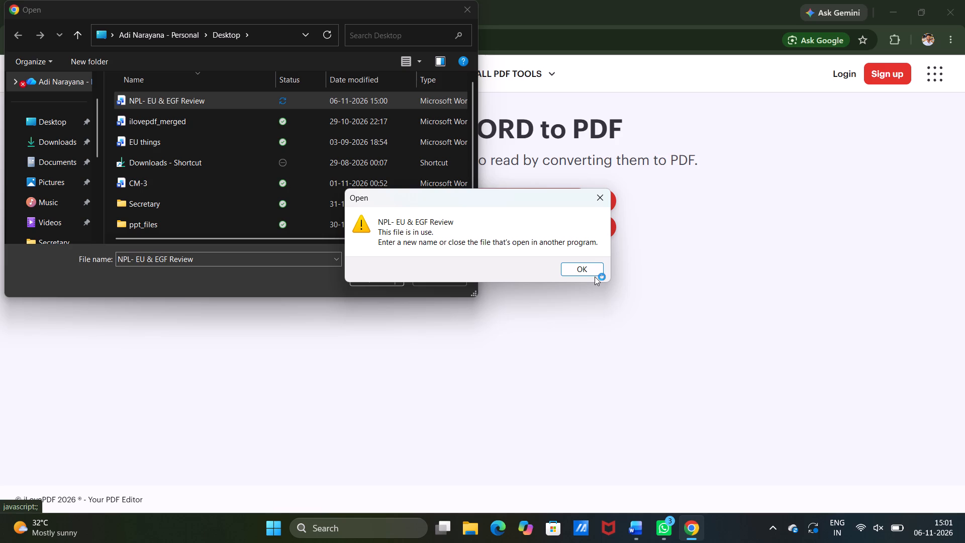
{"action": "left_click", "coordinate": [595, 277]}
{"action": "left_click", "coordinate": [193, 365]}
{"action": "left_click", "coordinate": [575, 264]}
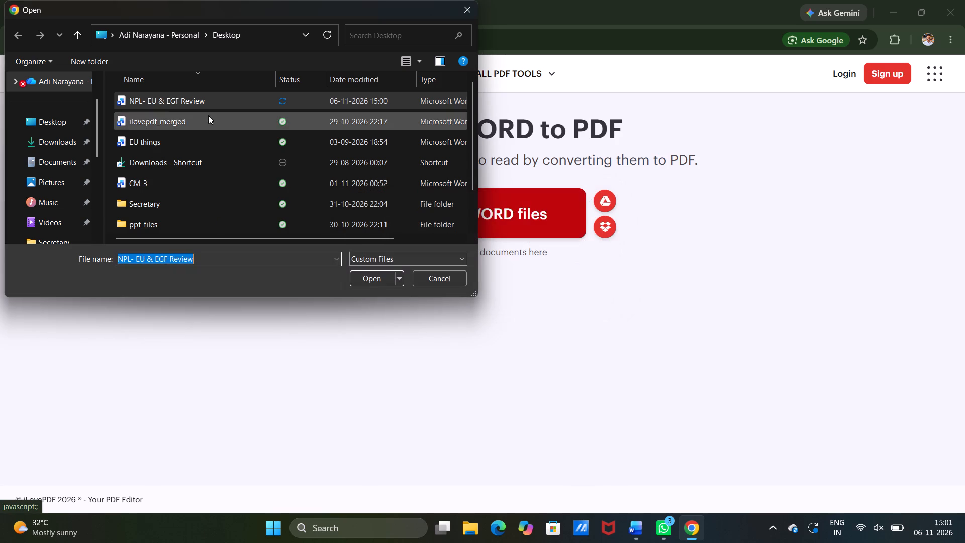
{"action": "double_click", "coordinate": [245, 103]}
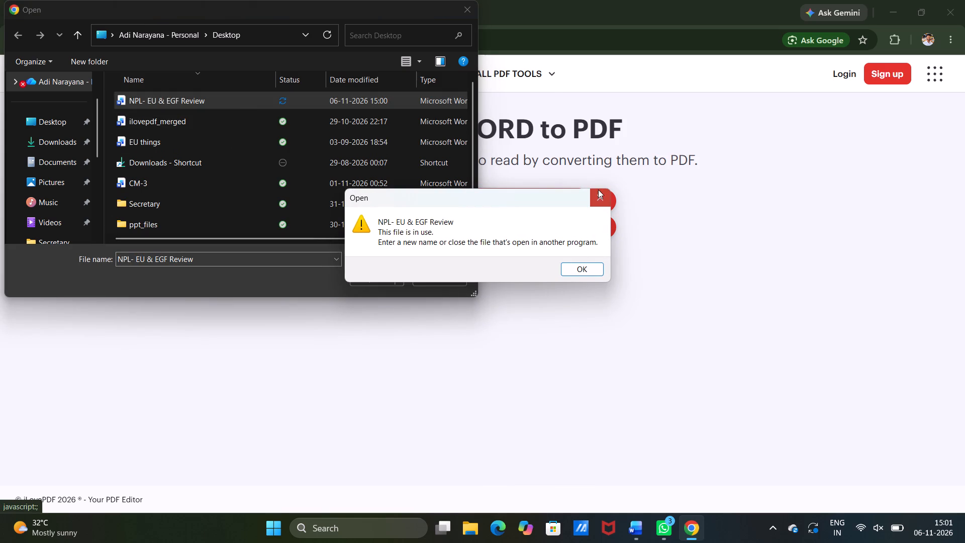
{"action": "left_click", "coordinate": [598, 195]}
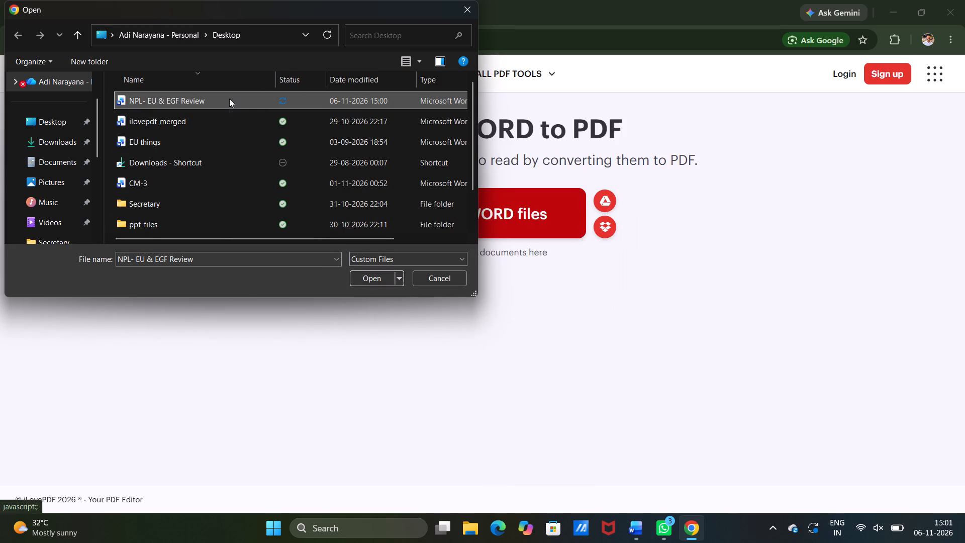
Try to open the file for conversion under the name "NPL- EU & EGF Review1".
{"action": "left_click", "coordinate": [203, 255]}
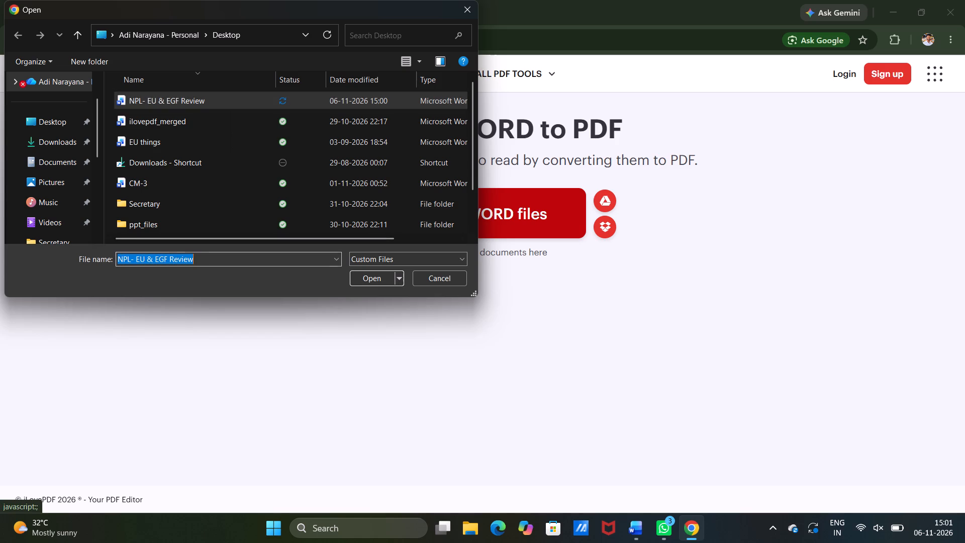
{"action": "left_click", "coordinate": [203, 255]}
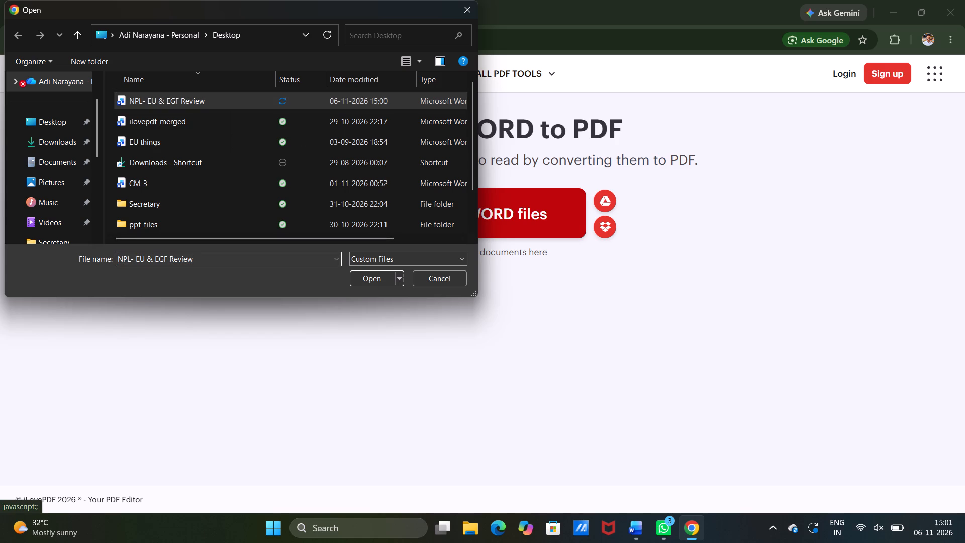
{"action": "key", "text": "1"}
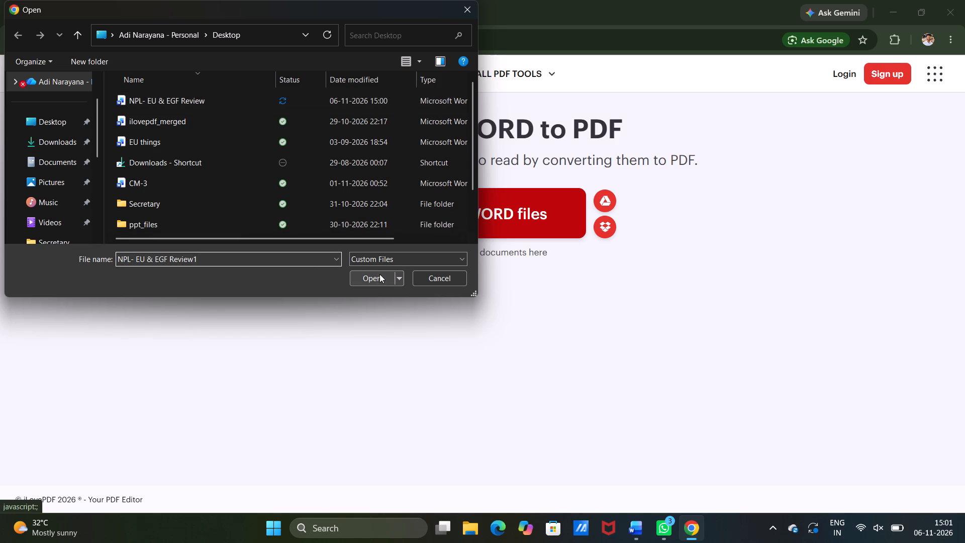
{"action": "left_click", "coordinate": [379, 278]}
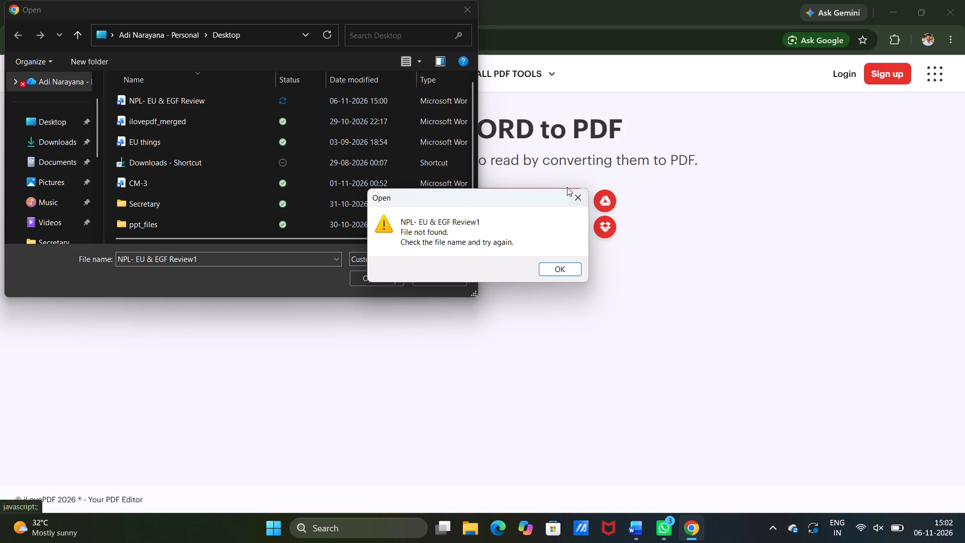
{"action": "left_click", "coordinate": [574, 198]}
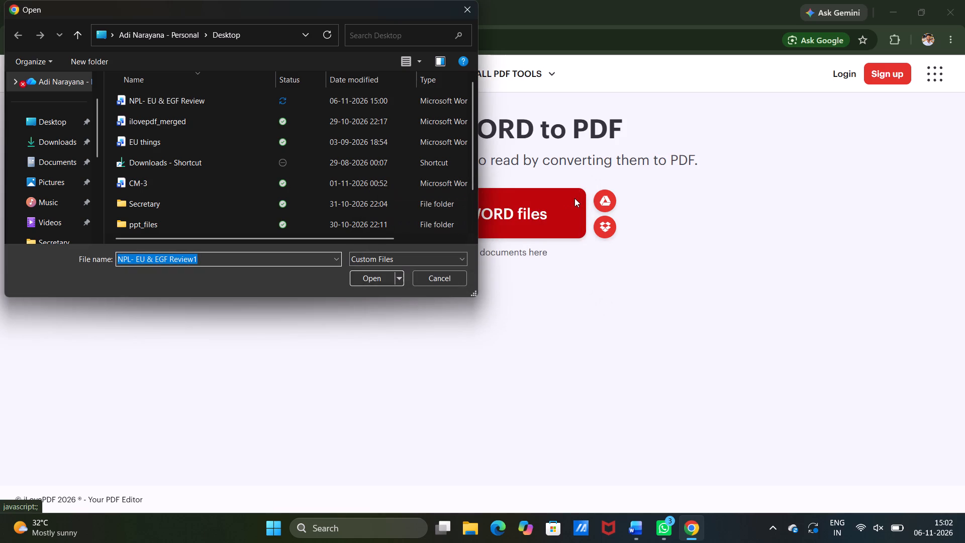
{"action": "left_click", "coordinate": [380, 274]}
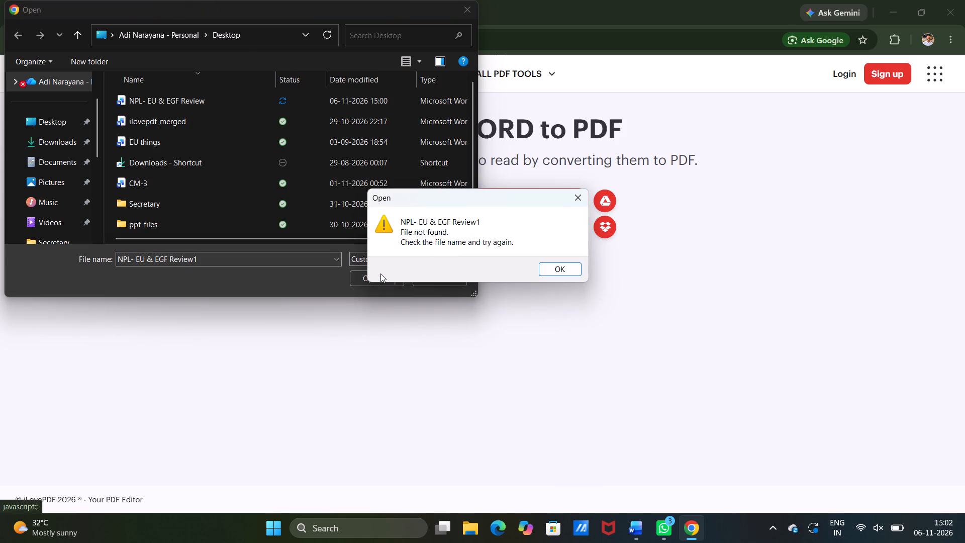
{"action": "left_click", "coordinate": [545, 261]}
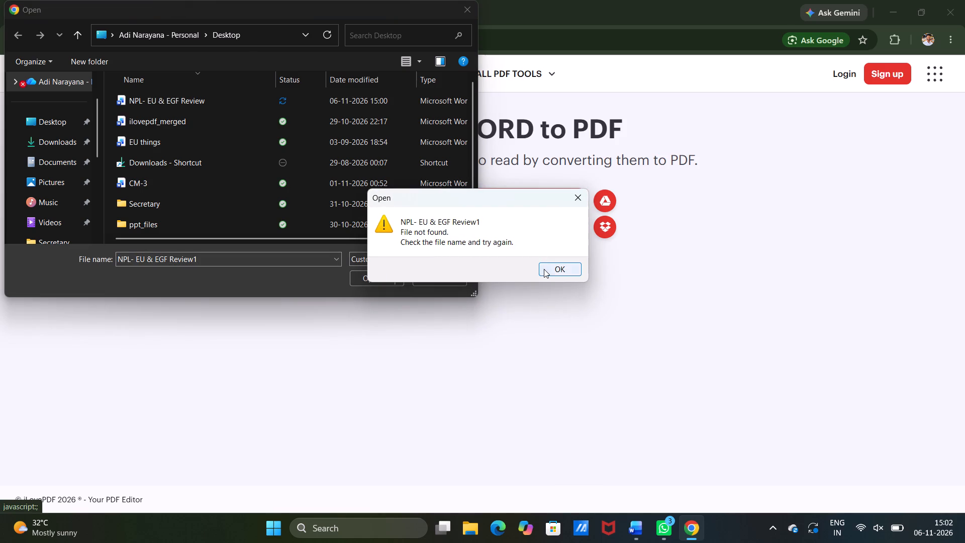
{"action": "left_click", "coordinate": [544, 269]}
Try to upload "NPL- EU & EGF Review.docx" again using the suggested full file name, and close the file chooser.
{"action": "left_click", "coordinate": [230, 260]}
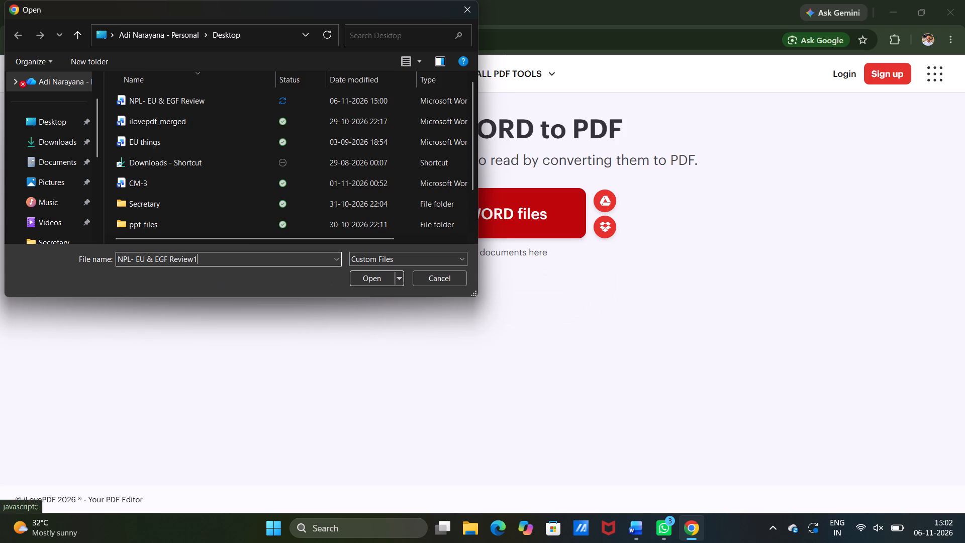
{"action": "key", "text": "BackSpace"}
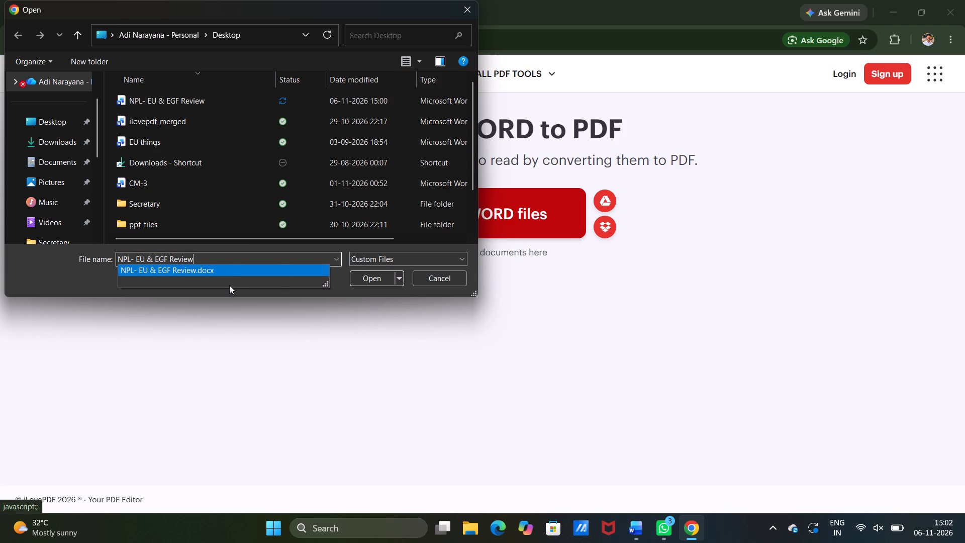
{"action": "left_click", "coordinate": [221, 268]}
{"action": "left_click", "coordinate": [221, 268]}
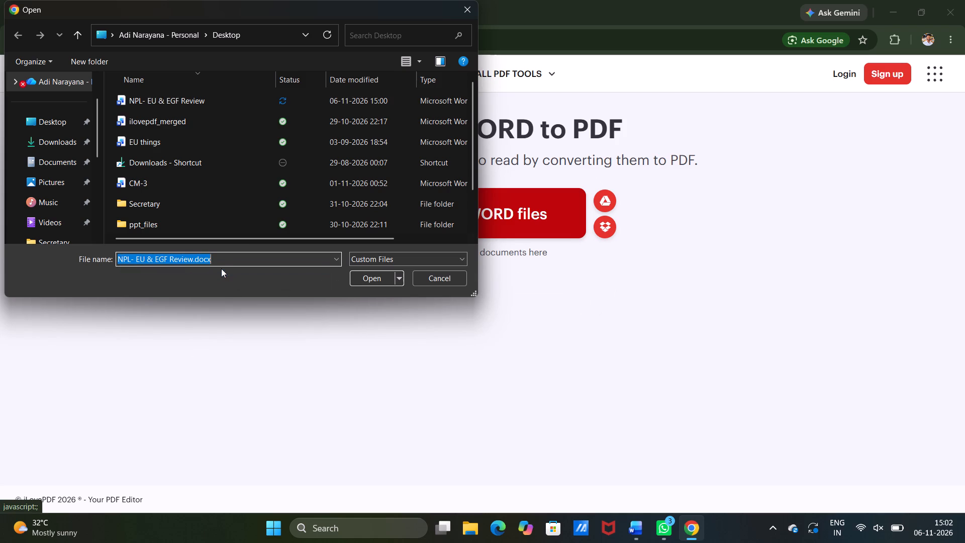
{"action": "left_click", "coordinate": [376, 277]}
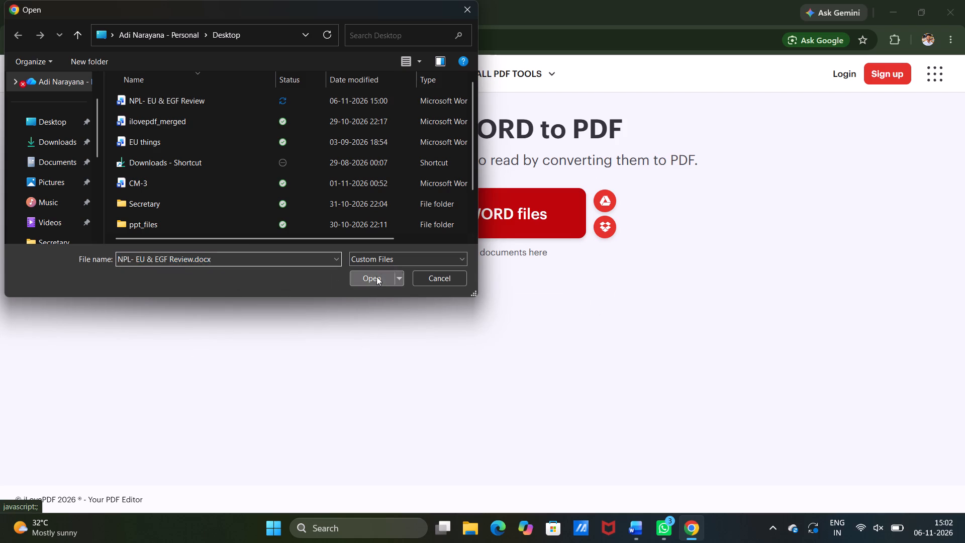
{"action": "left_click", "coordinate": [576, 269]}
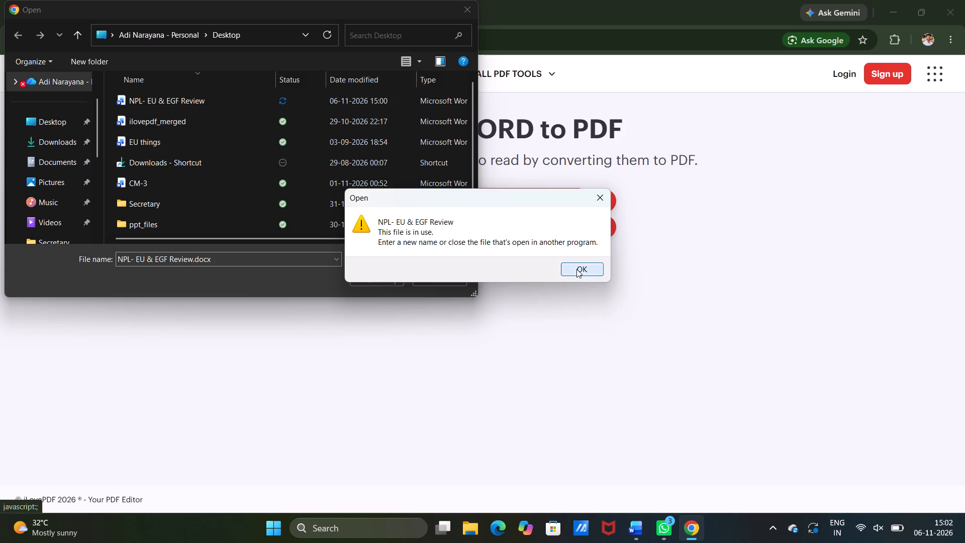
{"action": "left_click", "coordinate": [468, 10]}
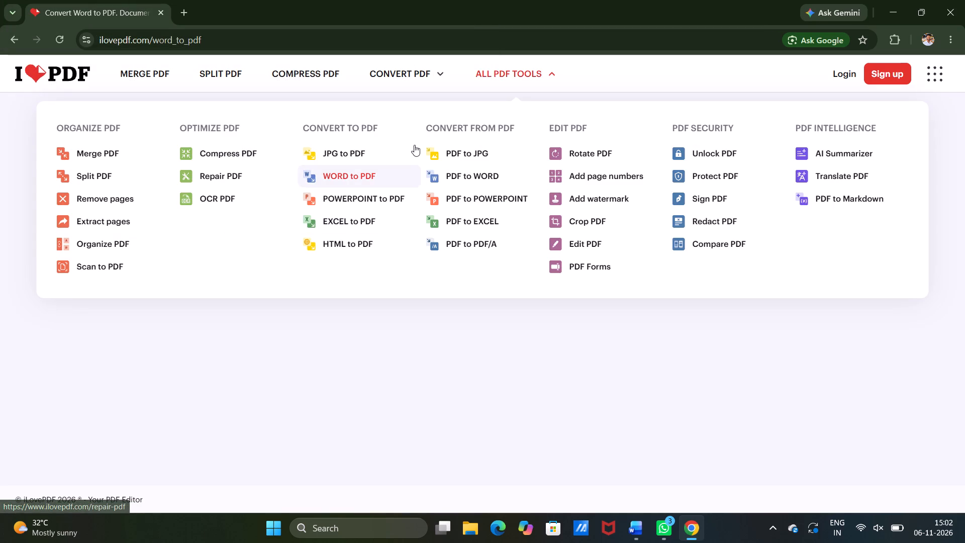
Switch back to the review document in Microsoft Word.
{"action": "key", "text": "alt+Tab"}
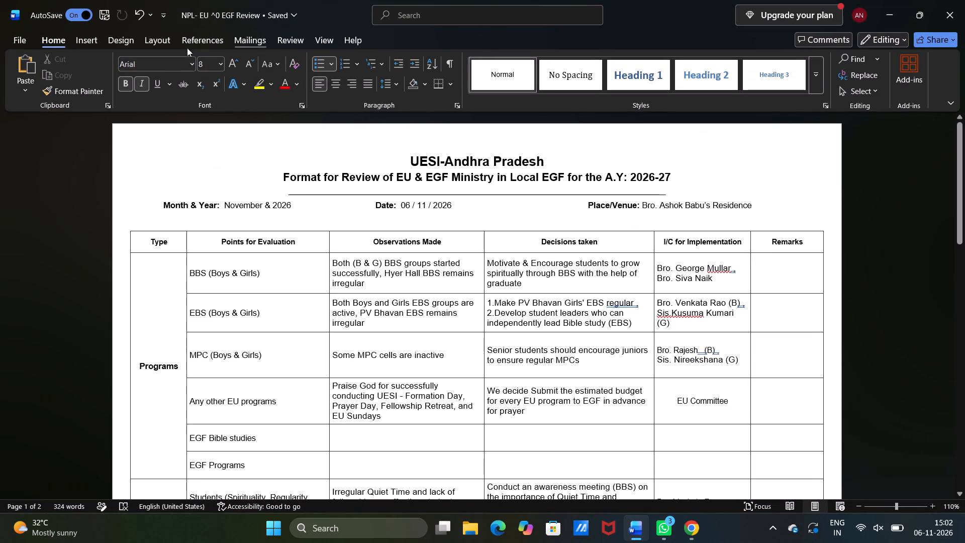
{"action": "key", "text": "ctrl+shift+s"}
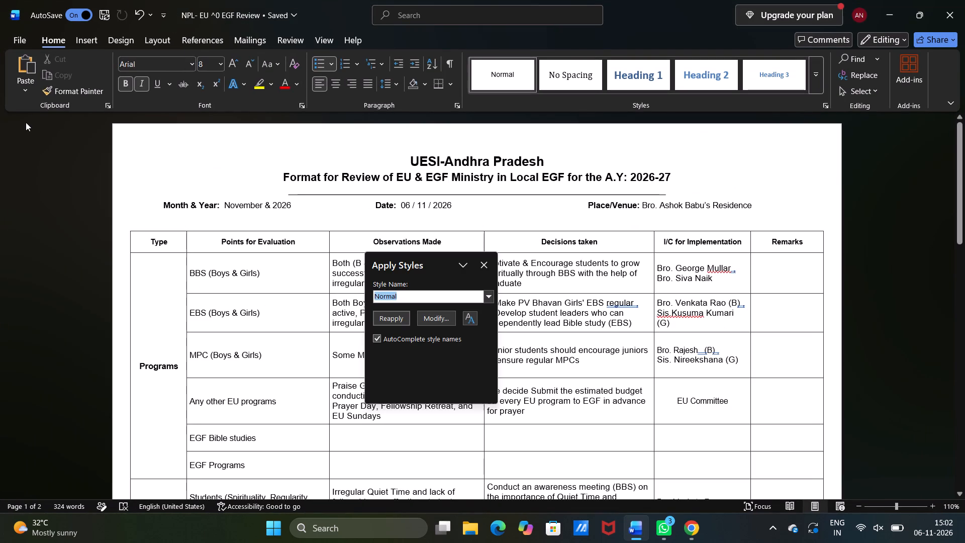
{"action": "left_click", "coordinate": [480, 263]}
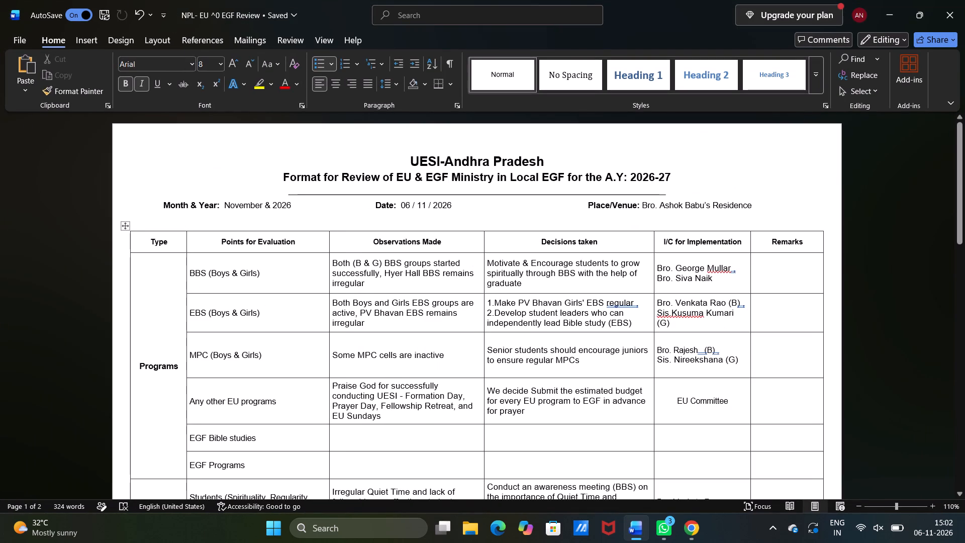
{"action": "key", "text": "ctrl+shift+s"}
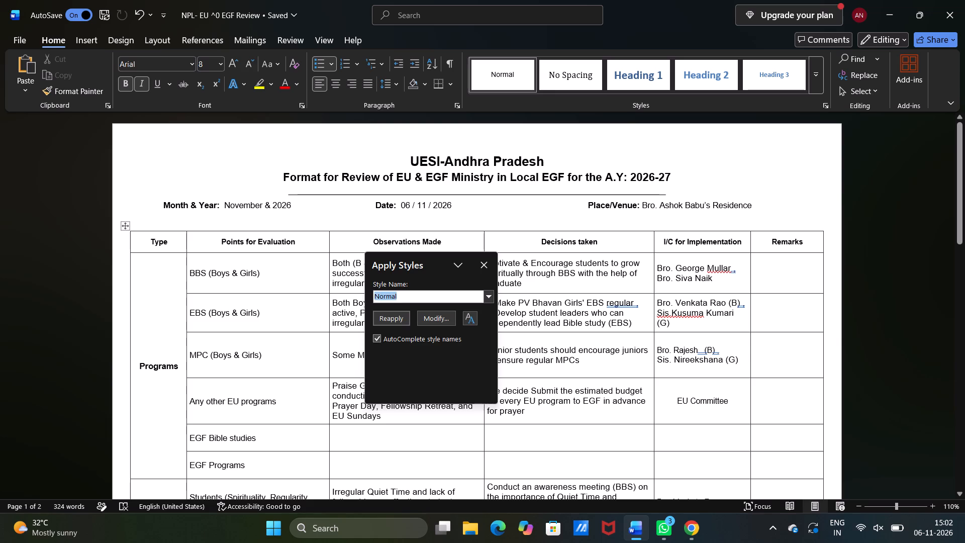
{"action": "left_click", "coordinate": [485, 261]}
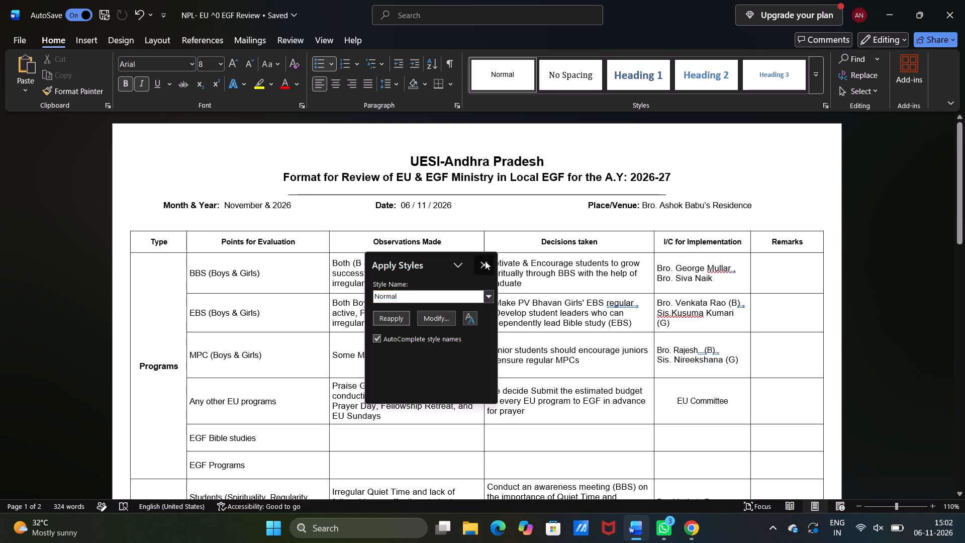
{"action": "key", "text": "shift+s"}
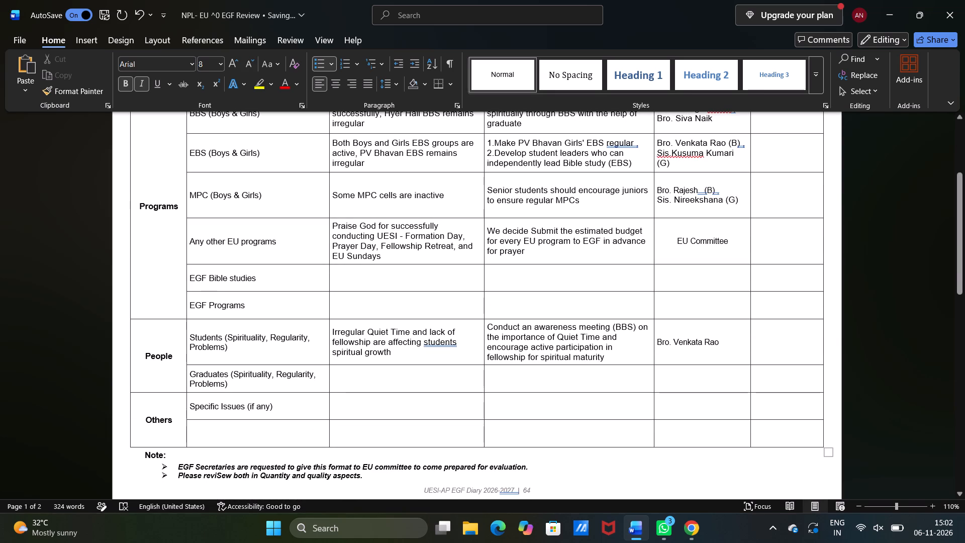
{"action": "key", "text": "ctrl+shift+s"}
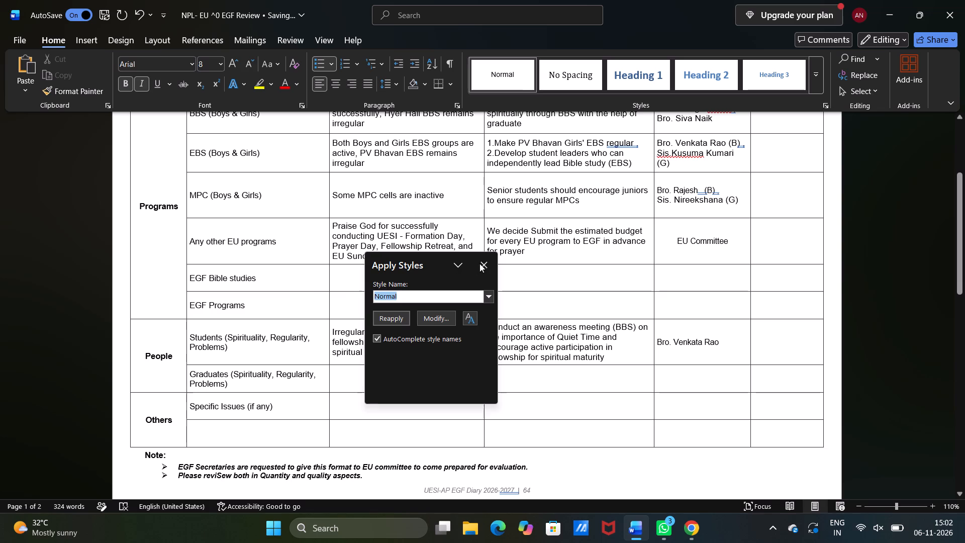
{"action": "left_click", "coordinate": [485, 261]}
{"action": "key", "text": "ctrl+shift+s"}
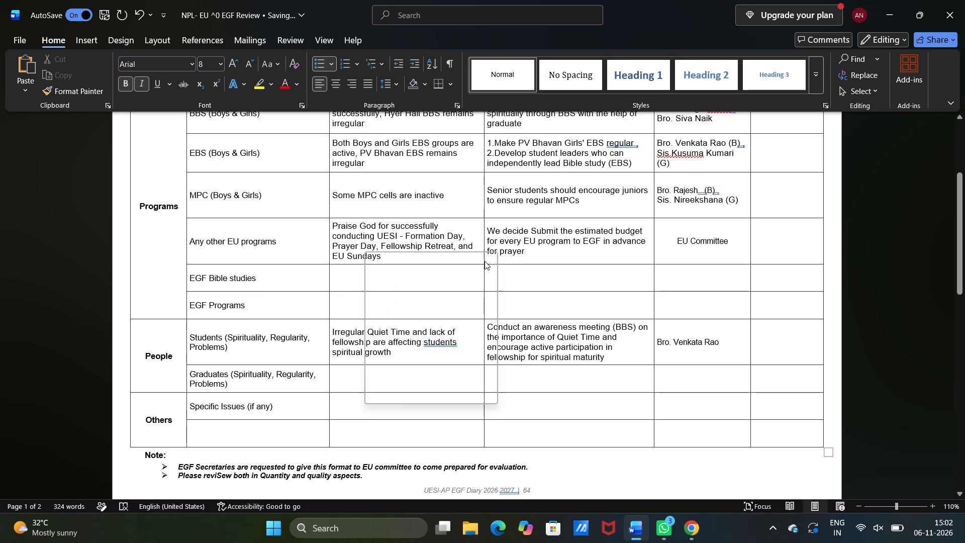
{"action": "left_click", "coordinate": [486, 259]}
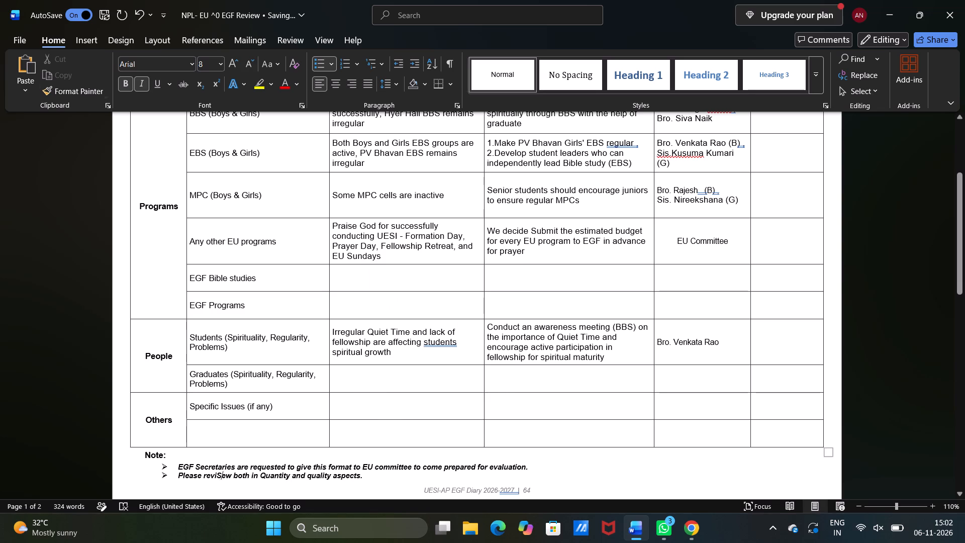
Open the Save a Copy options for the review document.
{"action": "left_click", "coordinate": [16, 35]}
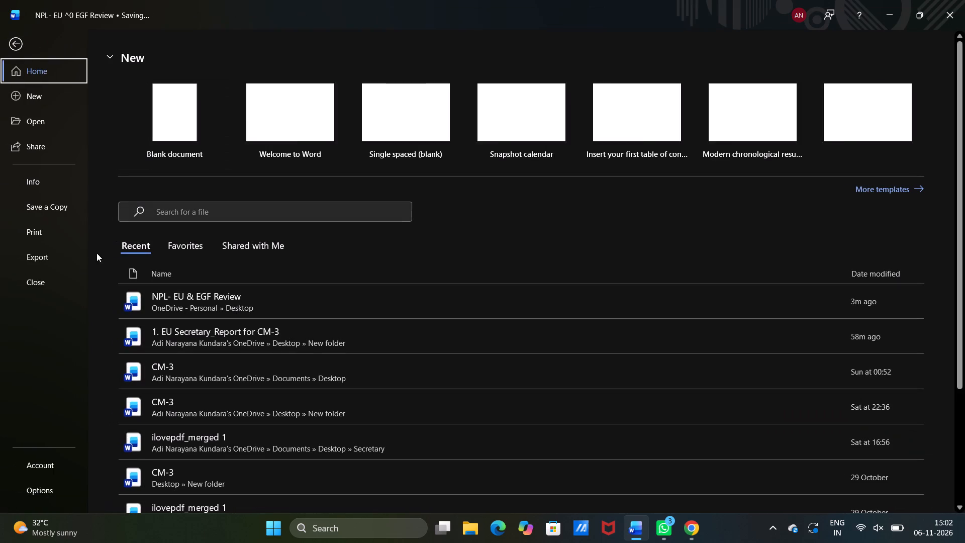
{"action": "left_click", "coordinate": [47, 207]}
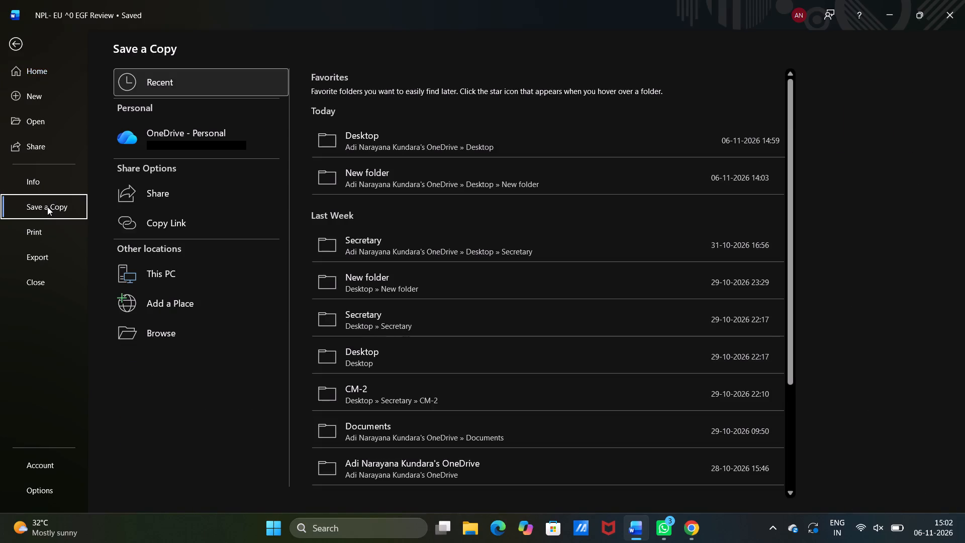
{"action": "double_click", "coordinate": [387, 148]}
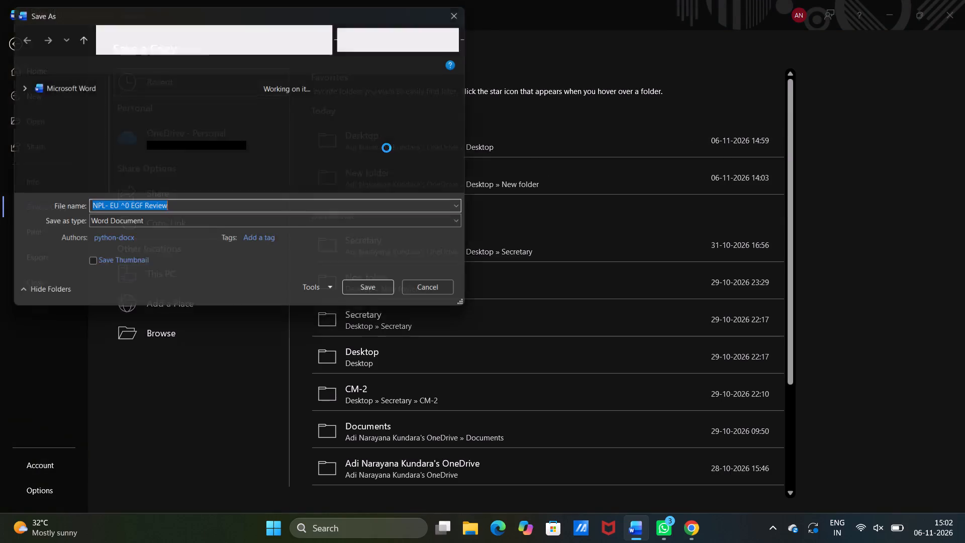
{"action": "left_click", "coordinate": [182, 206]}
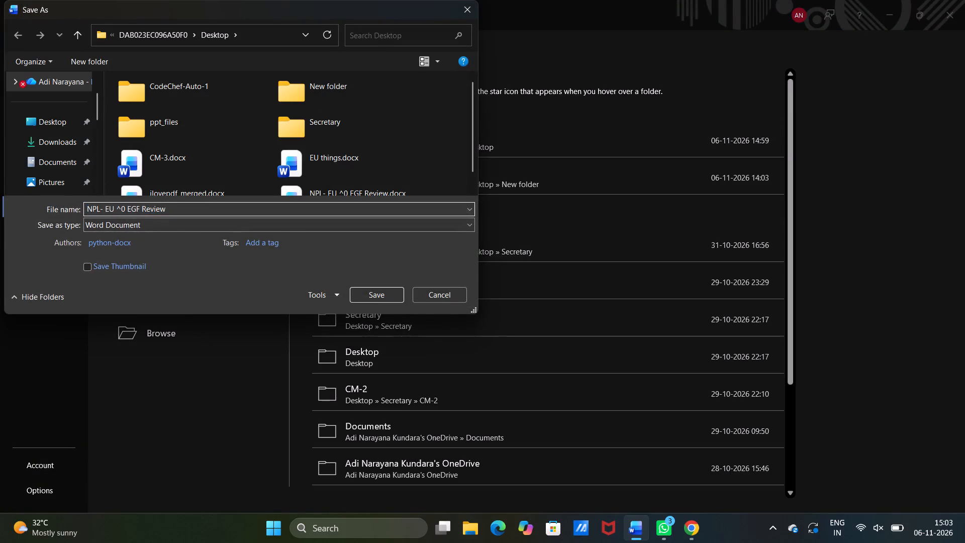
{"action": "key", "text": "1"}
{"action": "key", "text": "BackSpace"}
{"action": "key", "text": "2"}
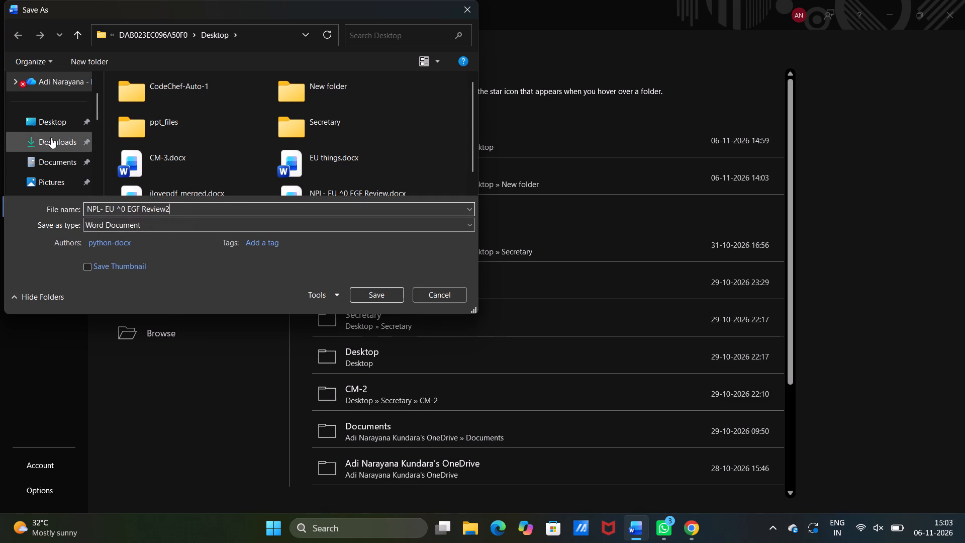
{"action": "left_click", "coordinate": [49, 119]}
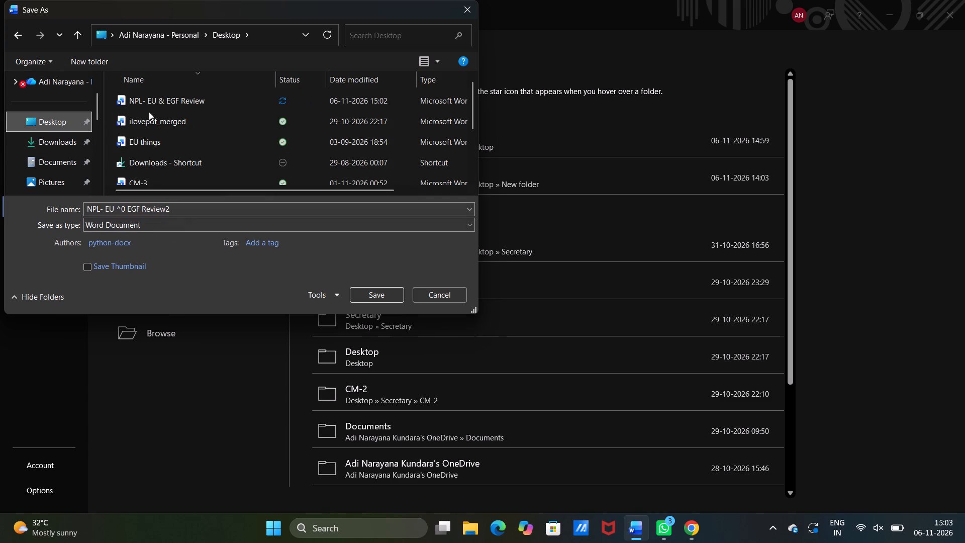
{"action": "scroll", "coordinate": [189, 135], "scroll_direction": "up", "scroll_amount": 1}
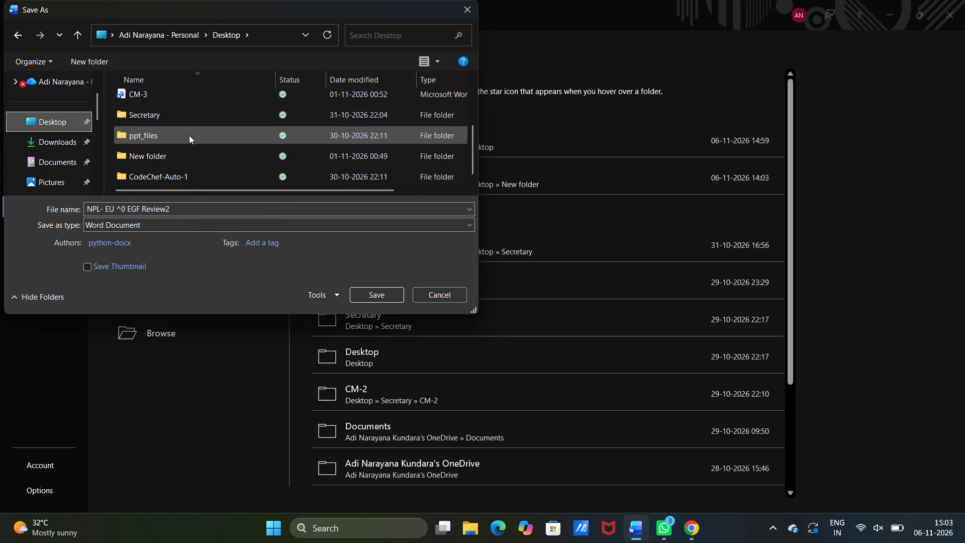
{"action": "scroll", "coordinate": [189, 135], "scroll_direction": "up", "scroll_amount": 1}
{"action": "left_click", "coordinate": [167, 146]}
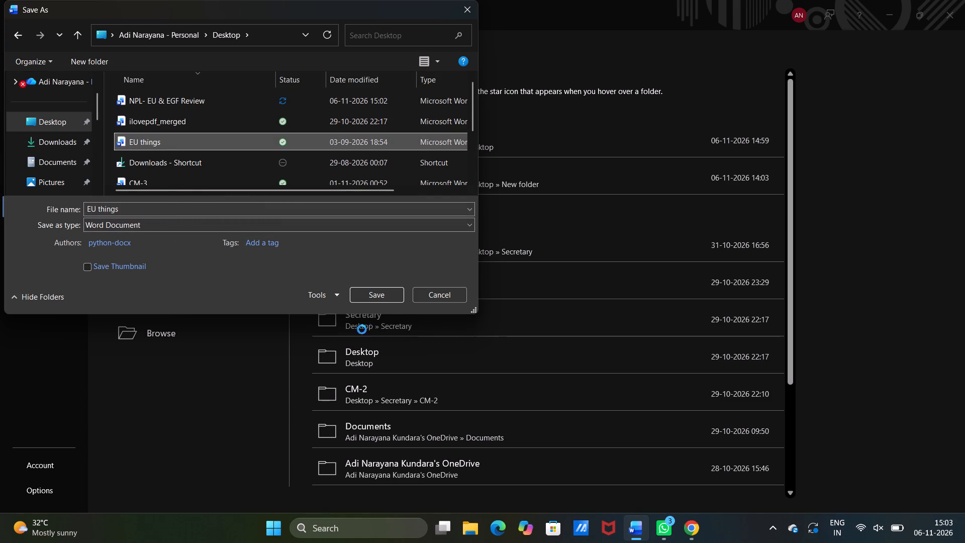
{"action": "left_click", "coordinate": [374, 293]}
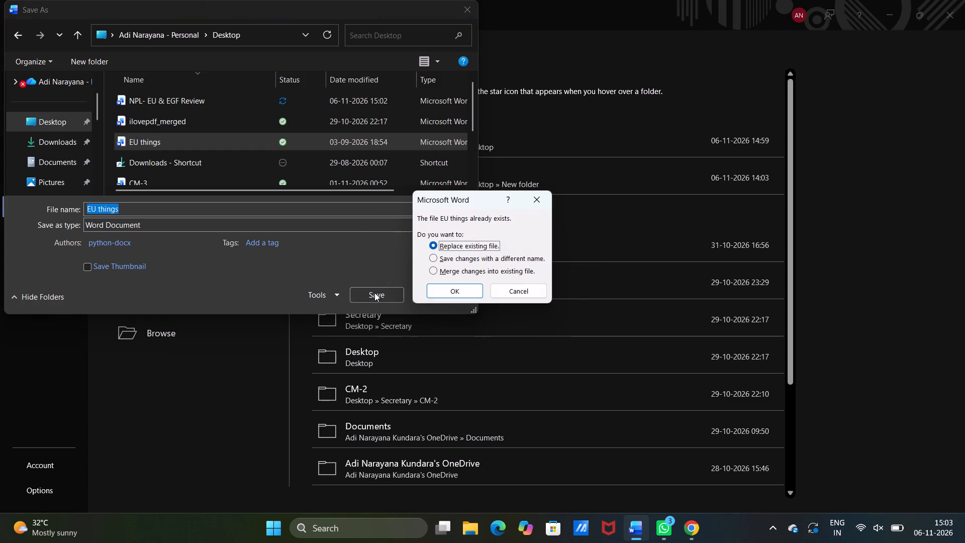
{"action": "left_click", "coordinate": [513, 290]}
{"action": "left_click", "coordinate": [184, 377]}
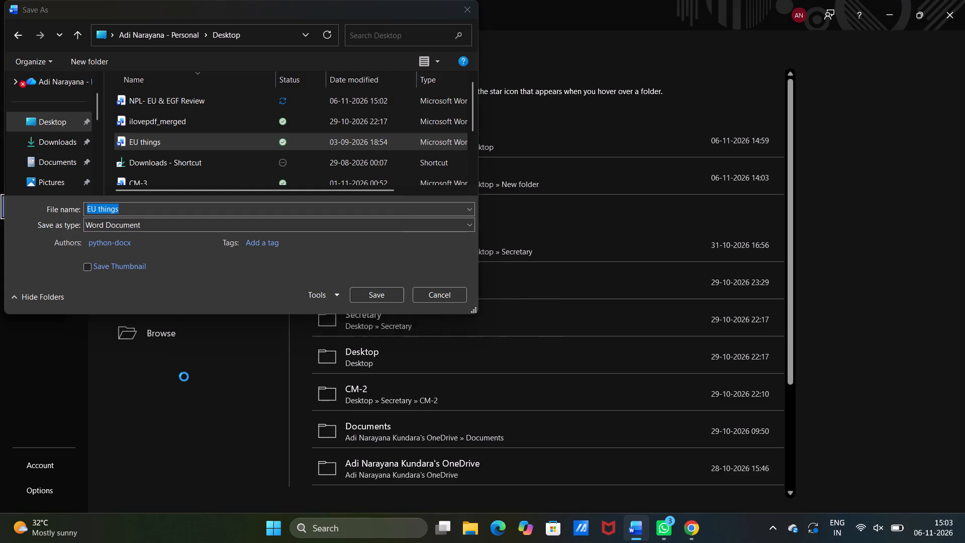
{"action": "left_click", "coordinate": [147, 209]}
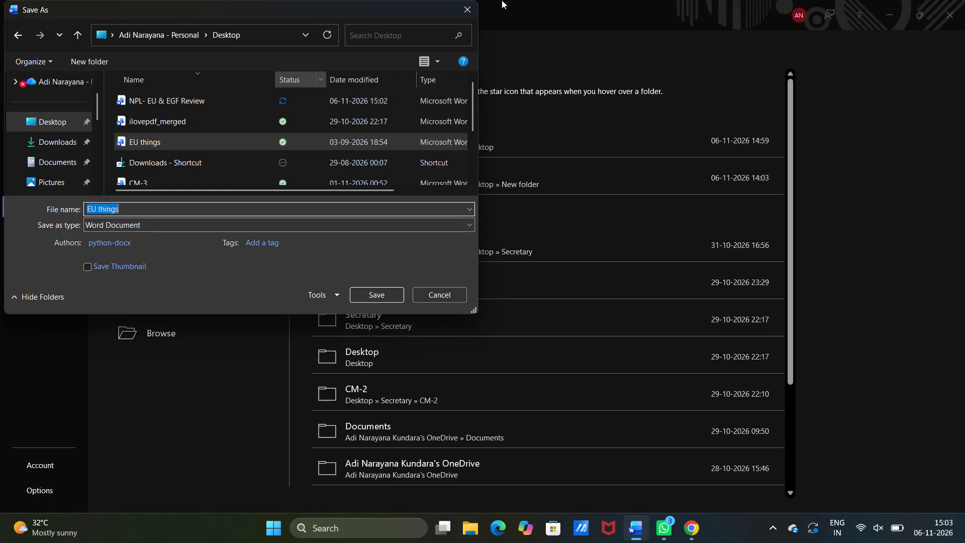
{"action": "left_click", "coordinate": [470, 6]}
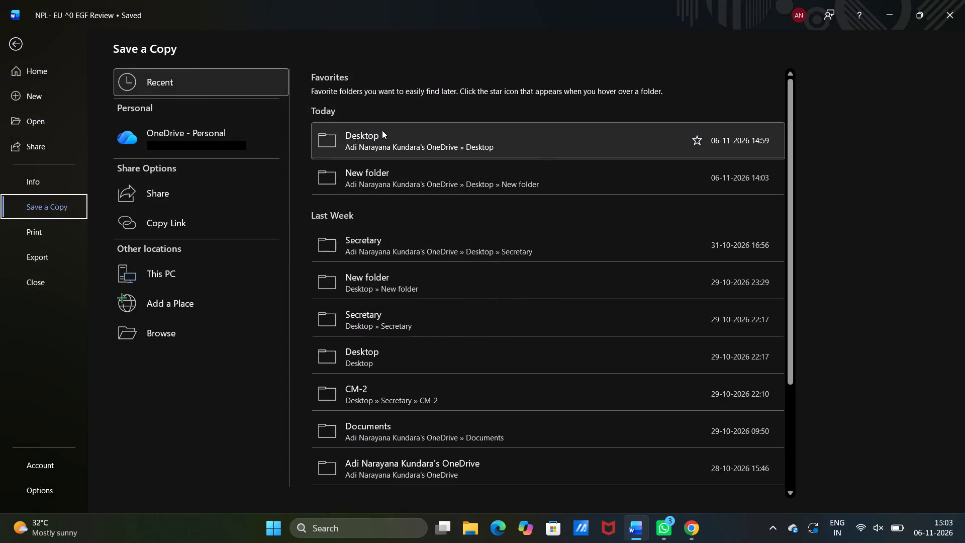
Save a copy of the review document as "NPL- EU ^0 EGF Review2" in the Desktop's "New folder".
{"action": "double_click", "coordinate": [369, 137]}
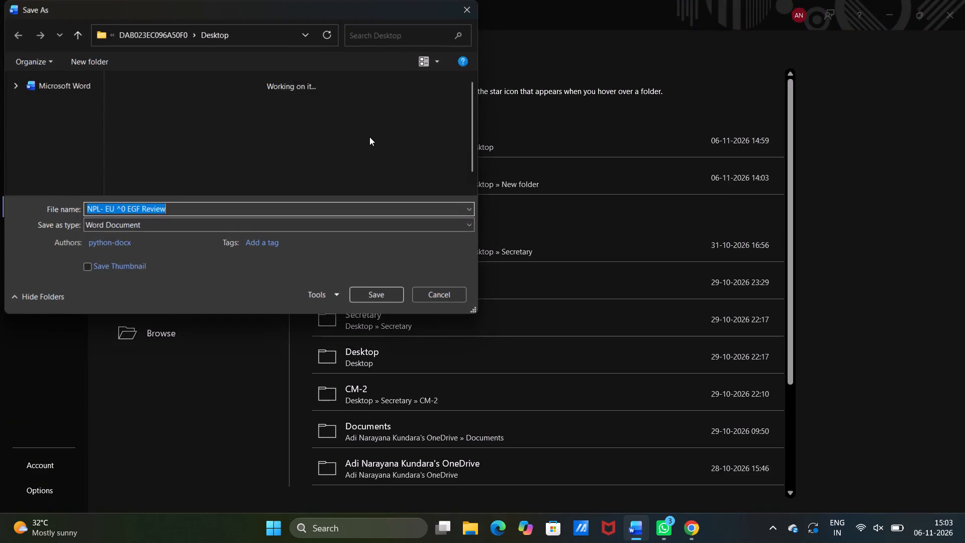
{"action": "left_click", "coordinate": [185, 210]}
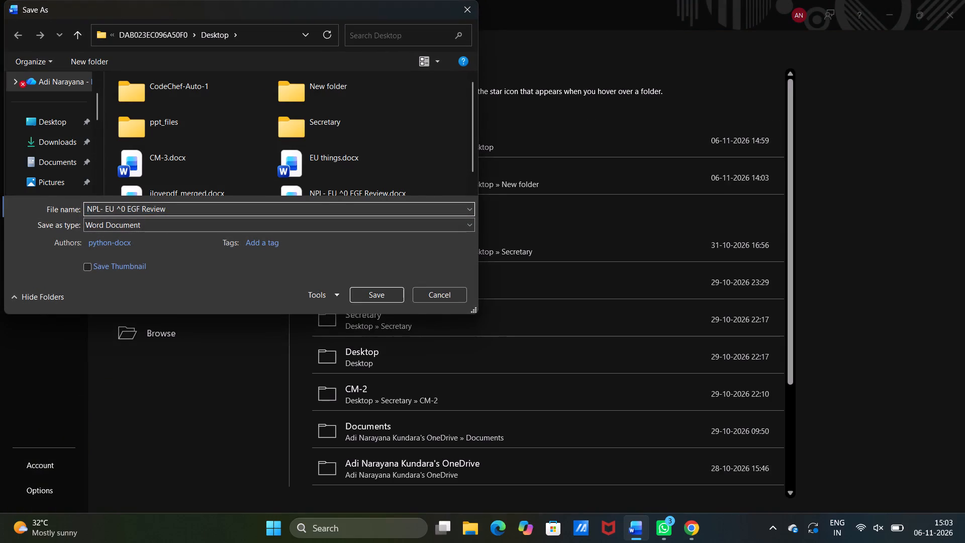
{"action": "key", "text": "2"}
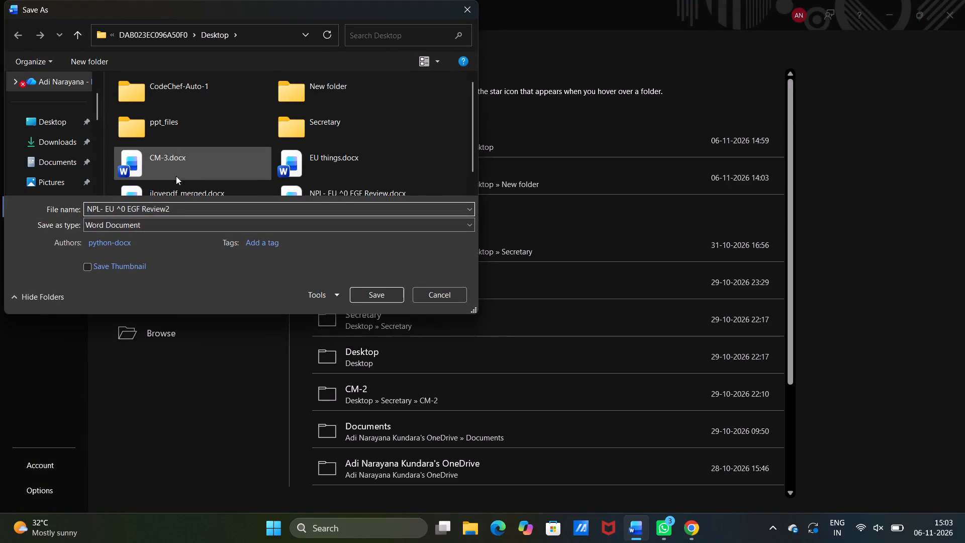
{"action": "scroll", "coordinate": [162, 165], "scroll_direction": "down", "scroll_amount": 2}
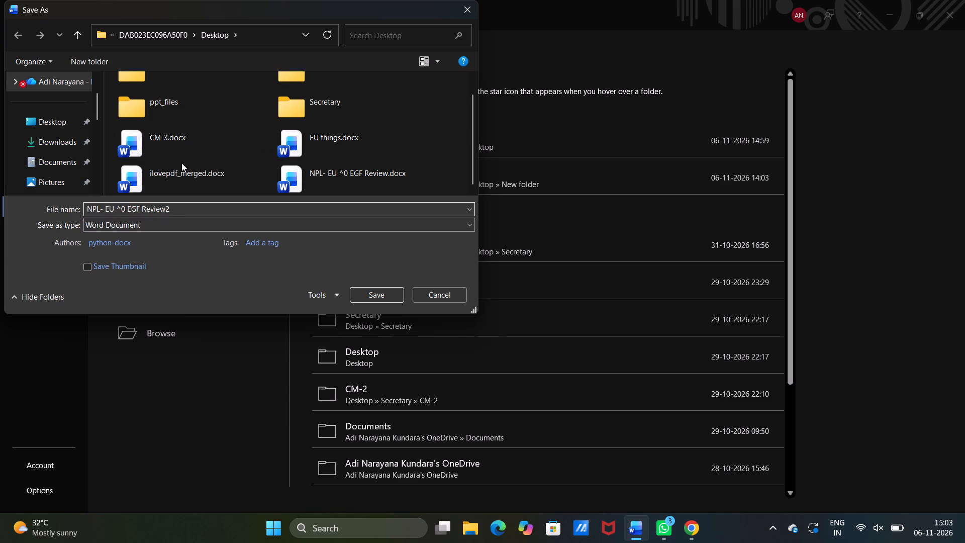
{"action": "scroll", "coordinate": [181, 163], "scroll_direction": "down", "scroll_amount": 2}
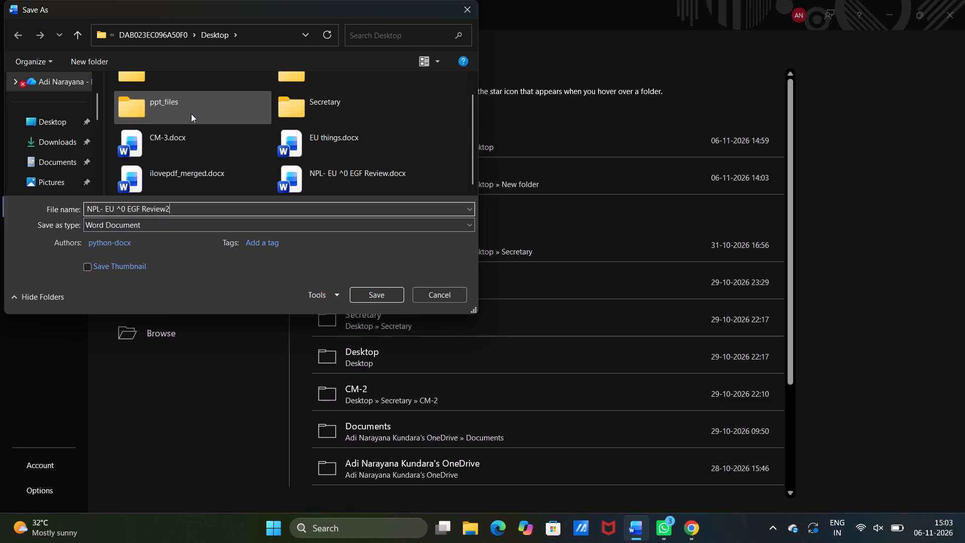
{"action": "scroll", "coordinate": [191, 114], "scroll_direction": "up", "scroll_amount": 1}
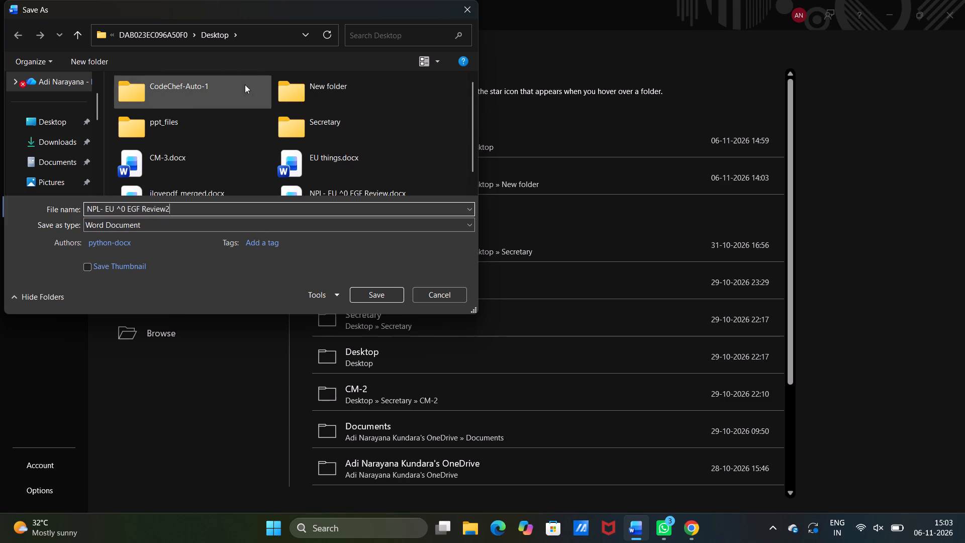
{"action": "double_click", "coordinate": [303, 88]}
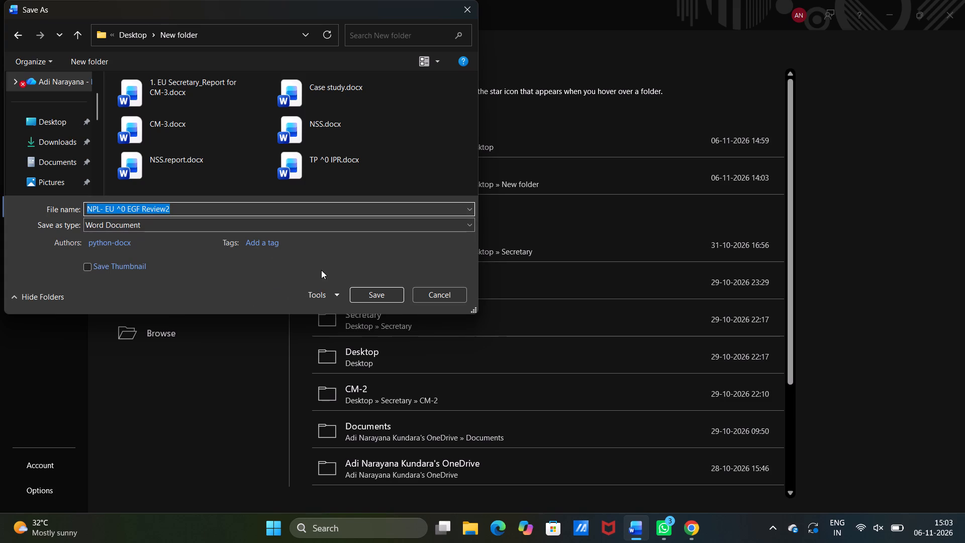
{"action": "left_click", "coordinate": [372, 289]}
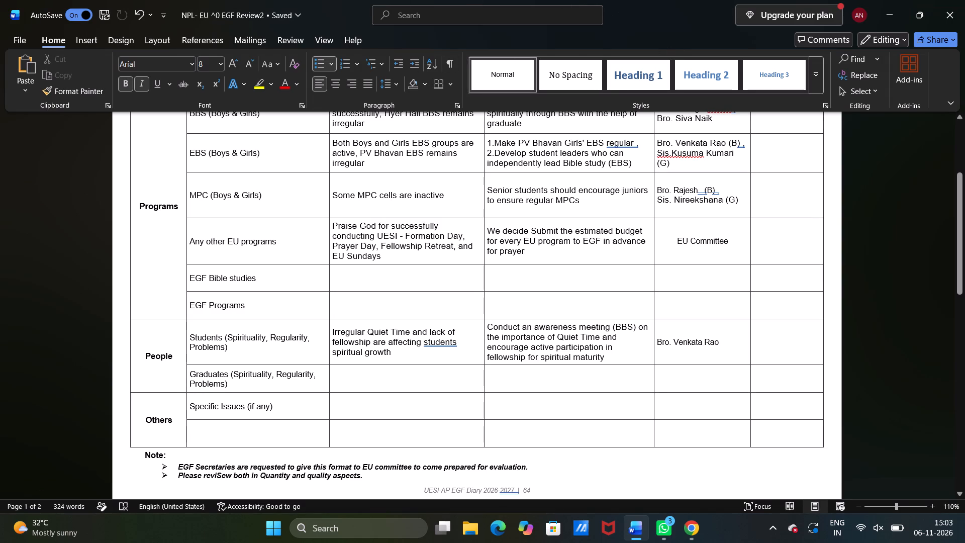
Look over the review table in the saved copy and close the document.
{"action": "scroll", "coordinate": [506, 323], "scroll_direction": "up", "scroll_amount": 2}
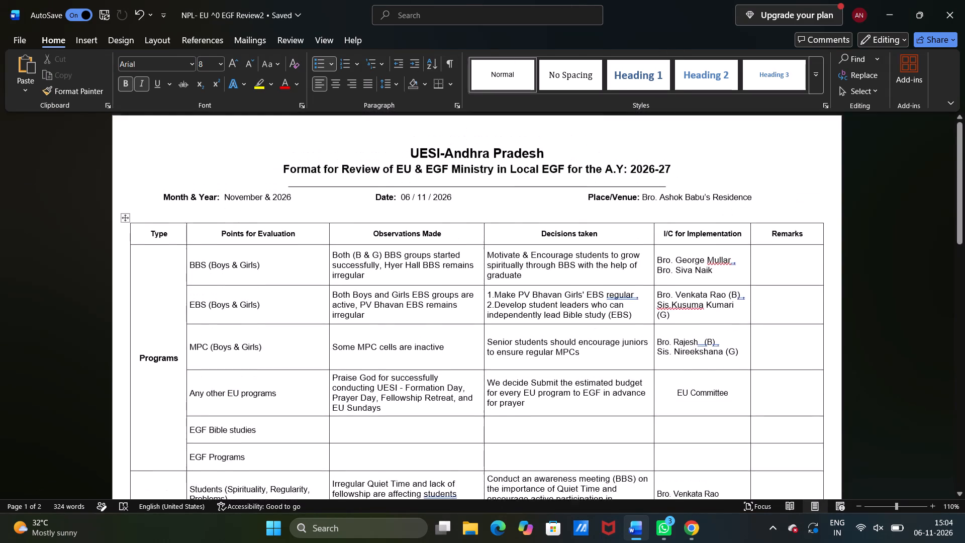
{"action": "scroll", "coordinate": [506, 323], "scroll_direction": "down", "scroll_amount": 1}
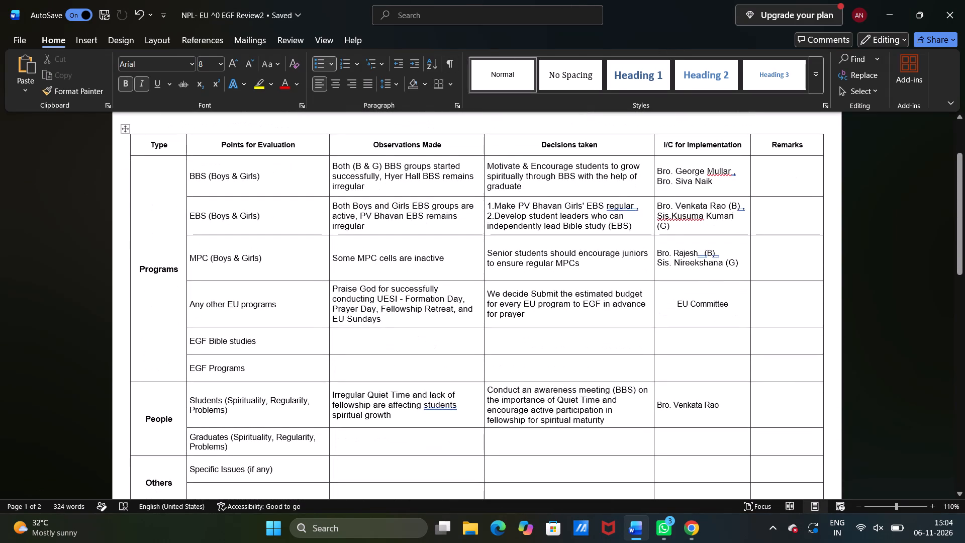
{"action": "scroll", "coordinate": [506, 323], "scroll_direction": "up", "scroll_amount": 1}
{"action": "scroll", "coordinate": [506, 323], "scroll_direction": "down", "scroll_amount": 1}
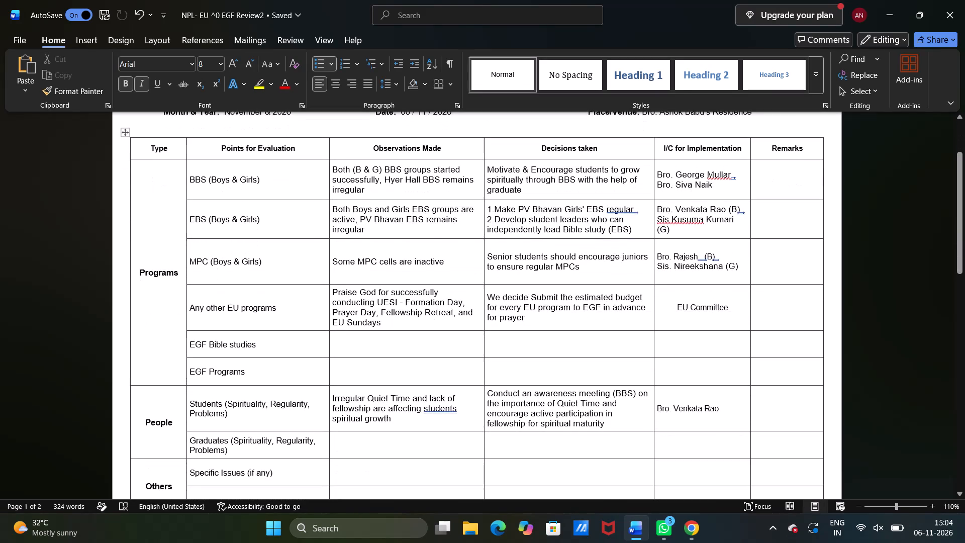
{"action": "scroll", "coordinate": [506, 323], "scroll_direction": "up", "scroll_amount": 4}
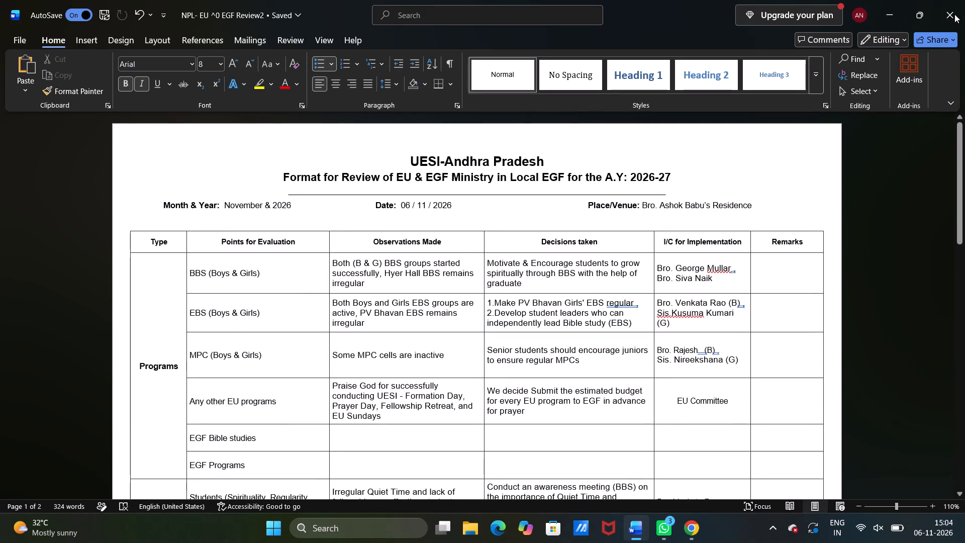
{"action": "left_click", "coordinate": [954, 14]}
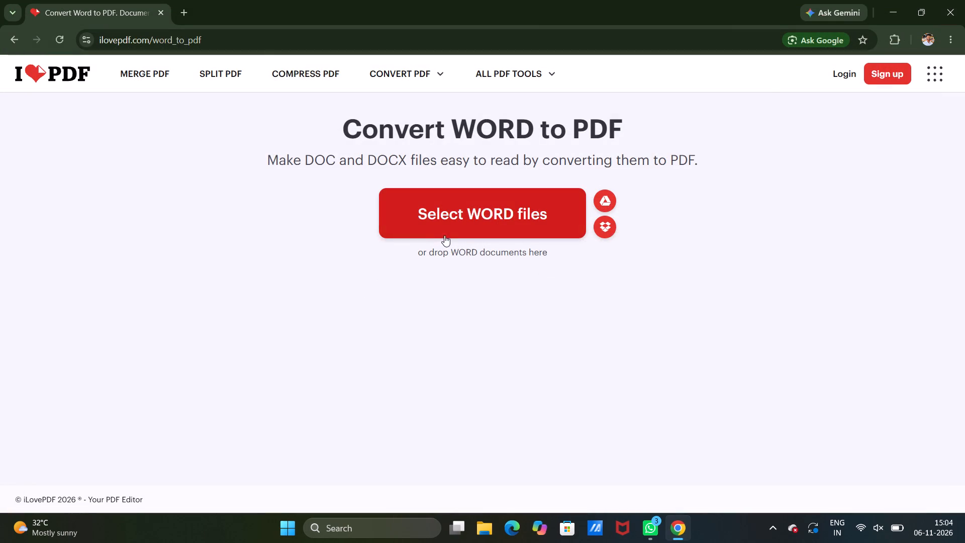
Upload "NPL- EU & EGF Review2" from the Desktop's "New folder" to the iLovePDF Word to PDF converter.
{"action": "left_click", "coordinate": [448, 233]}
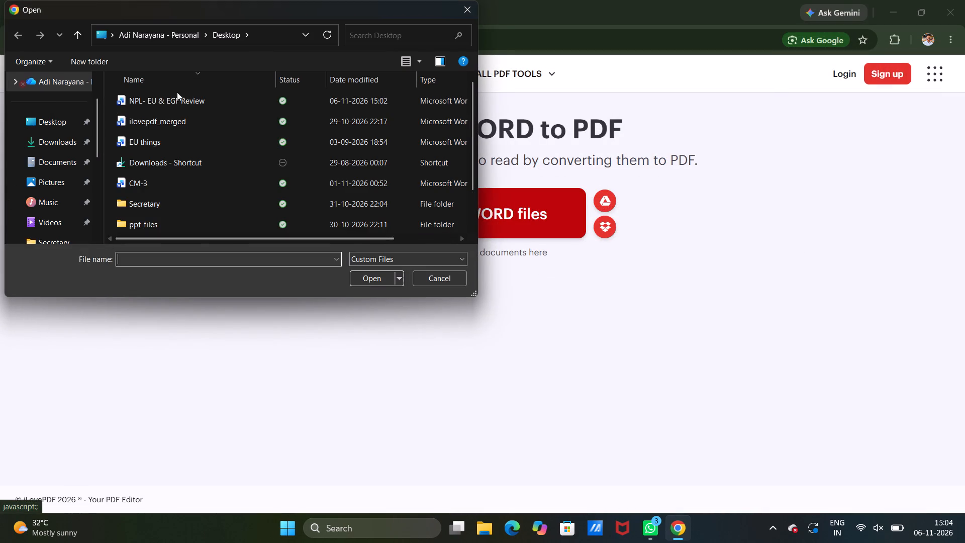
{"action": "left_click", "coordinate": [60, 127]}
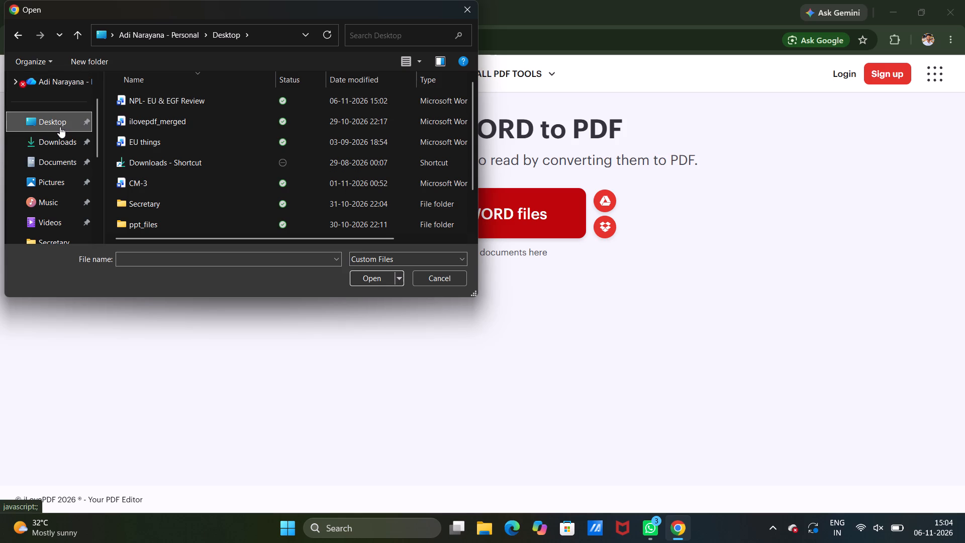
{"action": "left_click", "coordinate": [60, 127]}
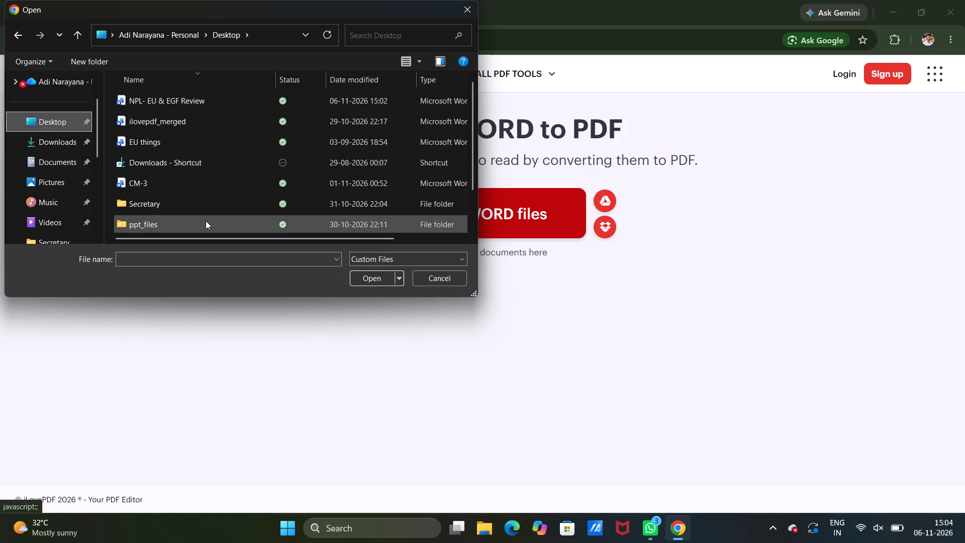
{"action": "scroll", "coordinate": [206, 221], "scroll_direction": "down", "scroll_amount": 1}
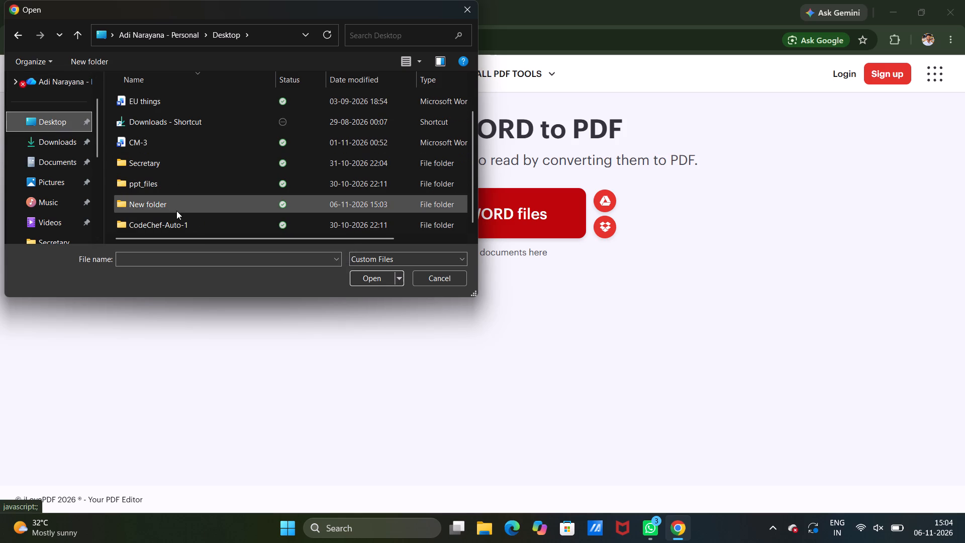
{"action": "double_click", "coordinate": [173, 209]}
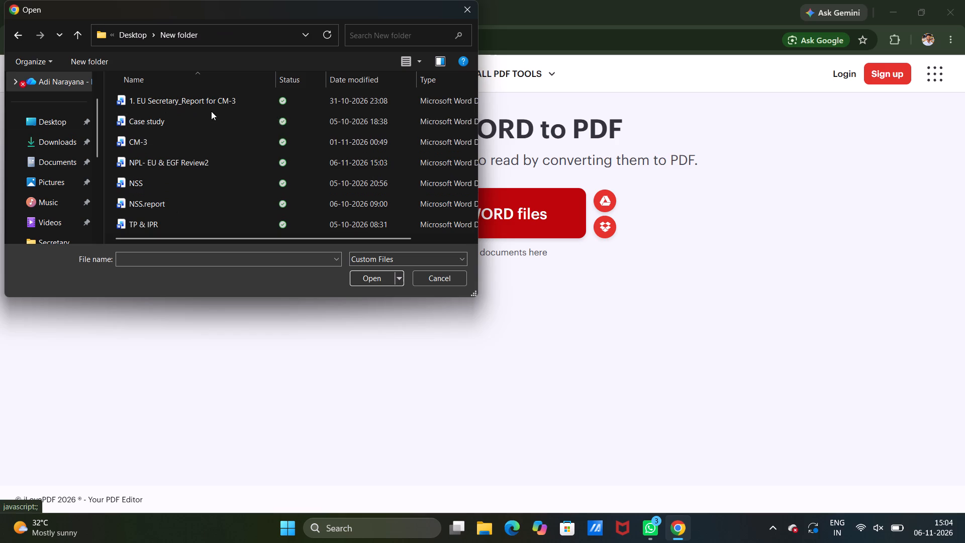
{"action": "left_click", "coordinate": [208, 162]}
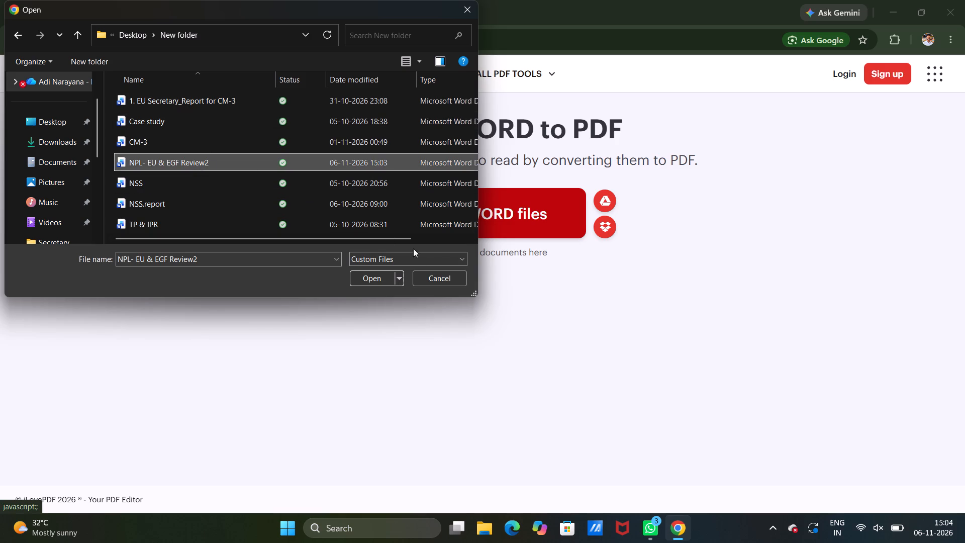
{"action": "left_click", "coordinate": [364, 277]}
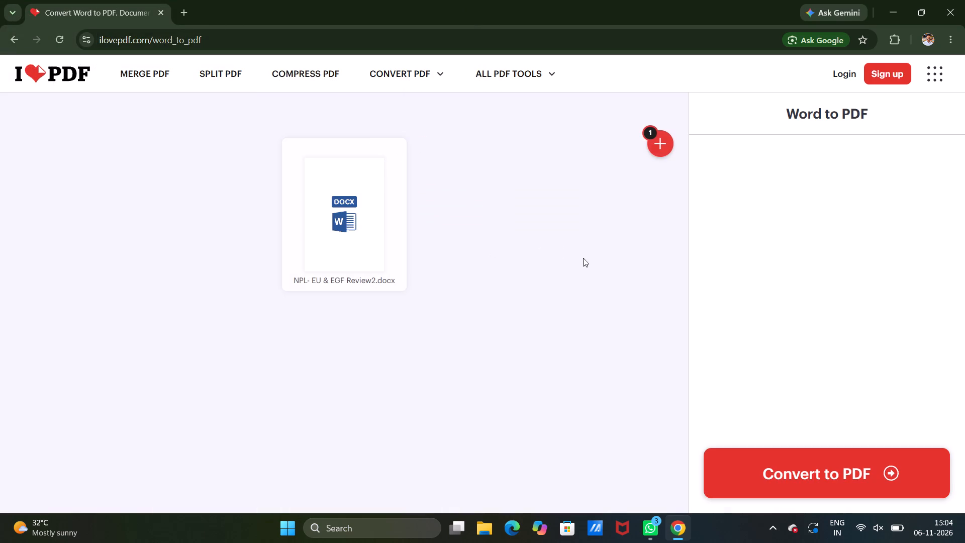
{"action": "left_click", "coordinate": [827, 483]}
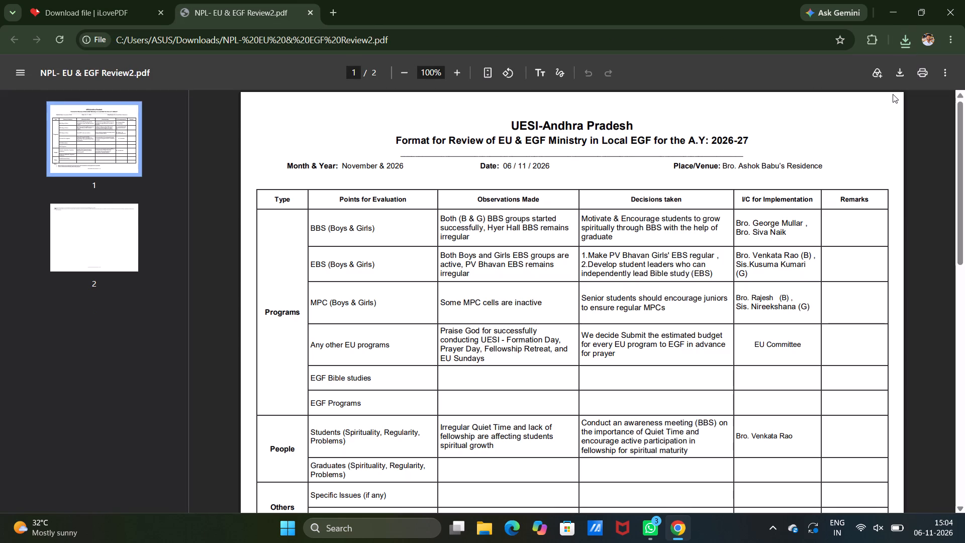
{"action": "scroll", "coordinate": [601, 238], "scroll_direction": "down", "scroll_amount": 2}
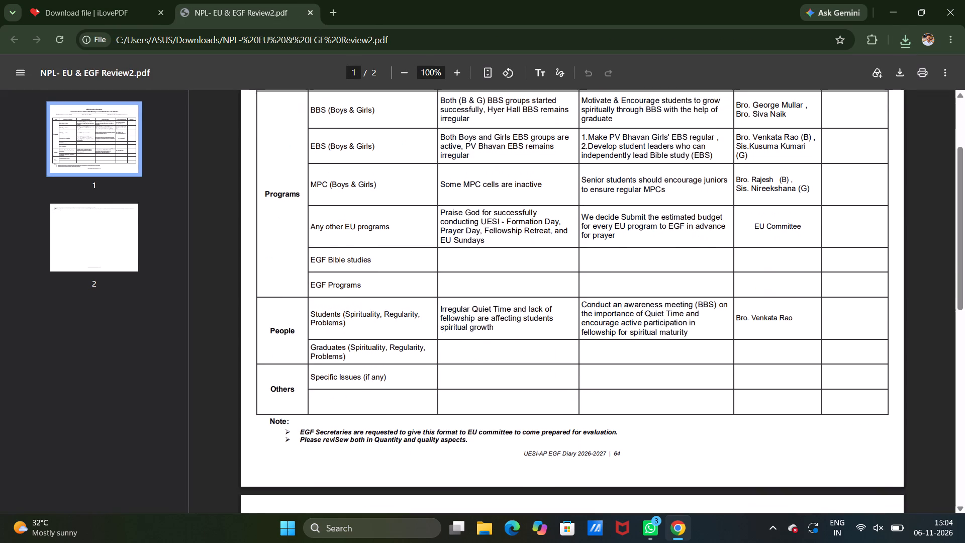
{"action": "scroll", "coordinate": [601, 238], "scroll_direction": "up", "scroll_amount": 2}
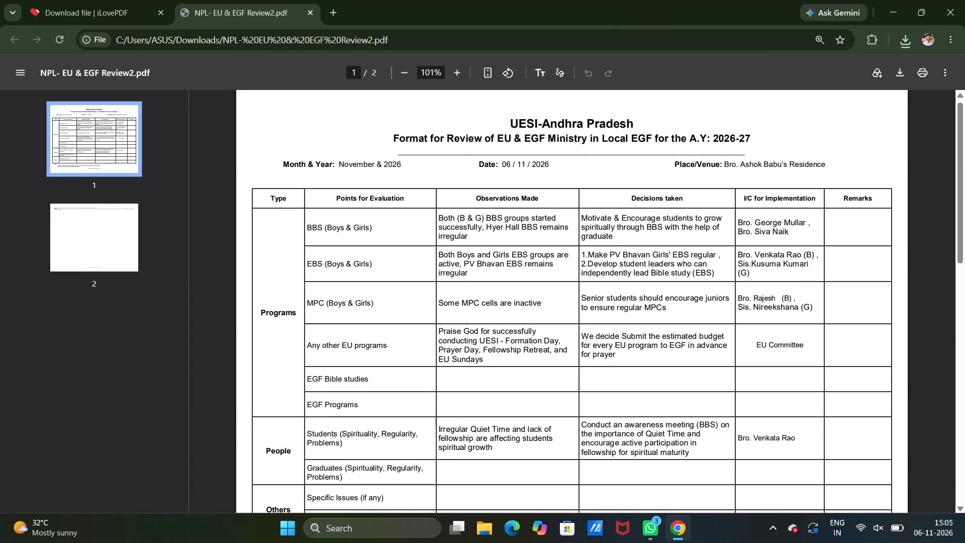
{"action": "left_click", "coordinate": [71, 226]}
{"action": "left_click", "coordinate": [85, 122]}
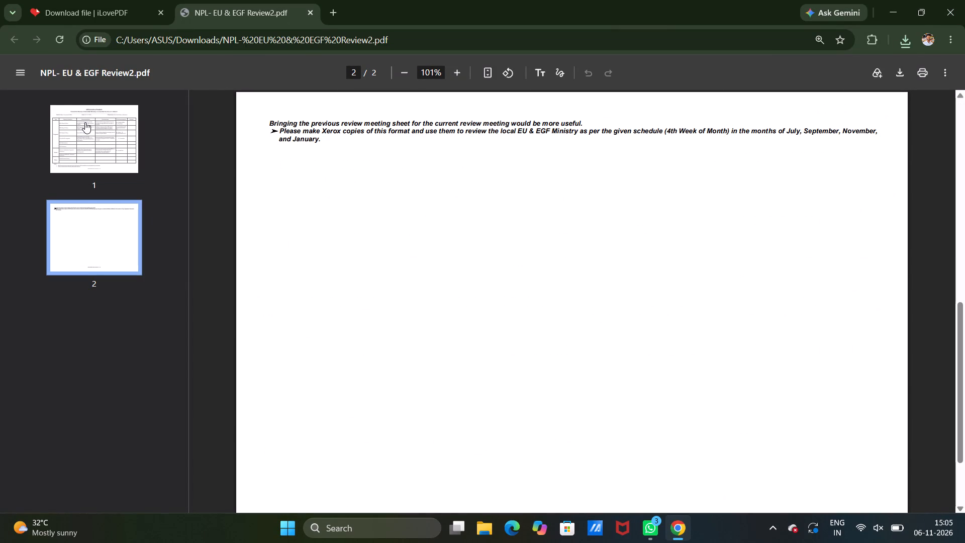
{"action": "scroll", "coordinate": [408, 331], "scroll_direction": "down", "scroll_amount": 3}
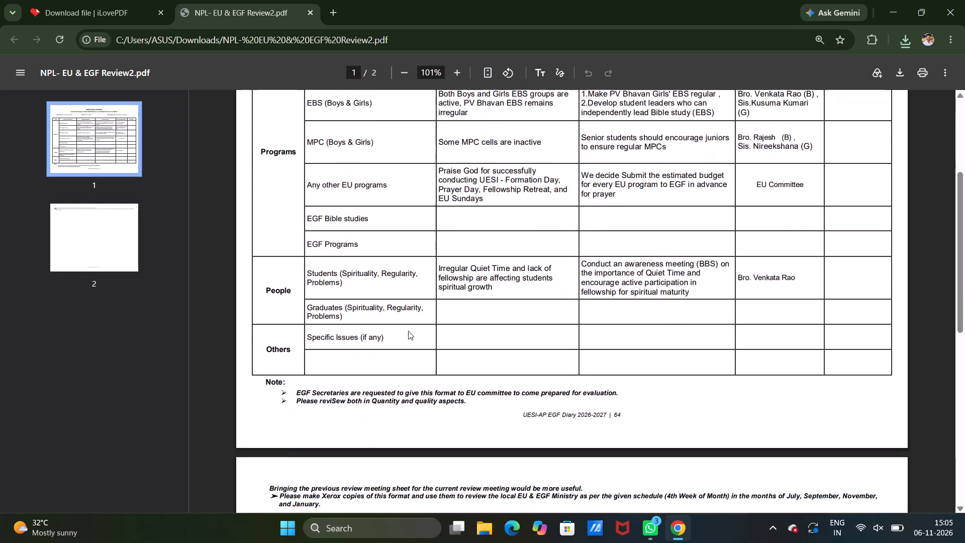
{"action": "scroll", "coordinate": [408, 331], "scroll_direction": "down", "scroll_amount": 1}
{"action": "scroll", "coordinate": [408, 331], "scroll_direction": "up", "scroll_amount": 1}
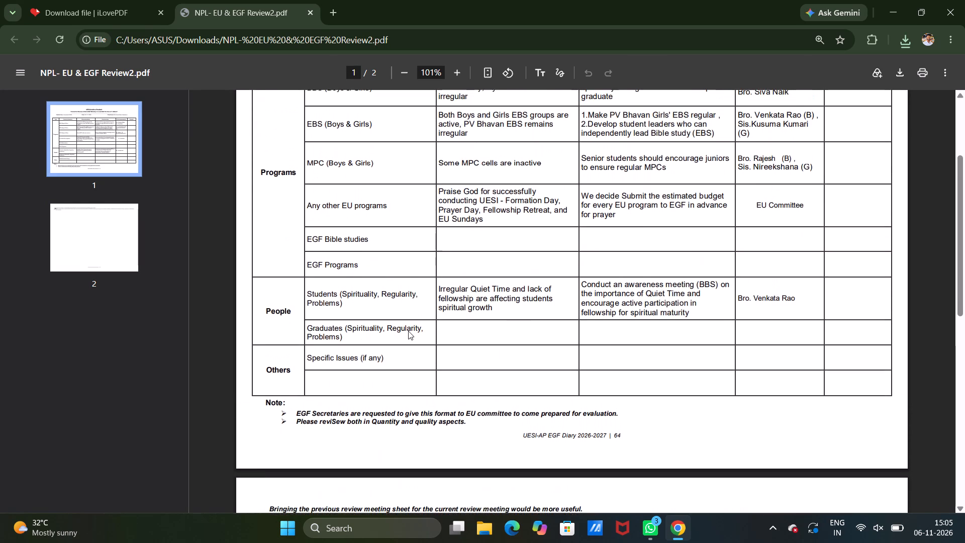
{"action": "scroll", "coordinate": [408, 331], "scroll_direction": "up", "scroll_amount": 2}
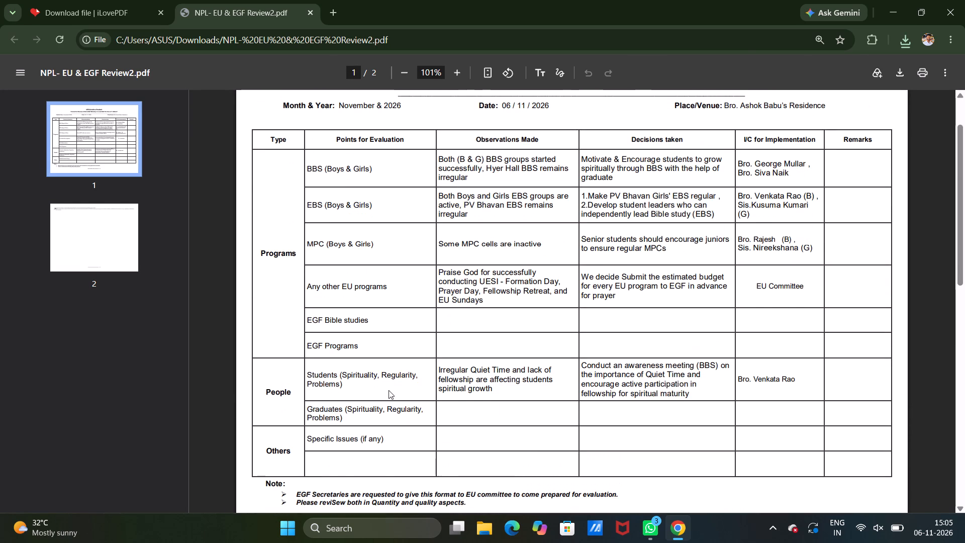
{"action": "scroll", "coordinate": [389, 390], "scroll_direction": "up", "scroll_amount": 1}
{"action": "scroll", "coordinate": [540, 346], "scroll_direction": "up", "scroll_amount": 1}
{"action": "scroll", "coordinate": [540, 346], "scroll_direction": "down", "scroll_amount": 1}
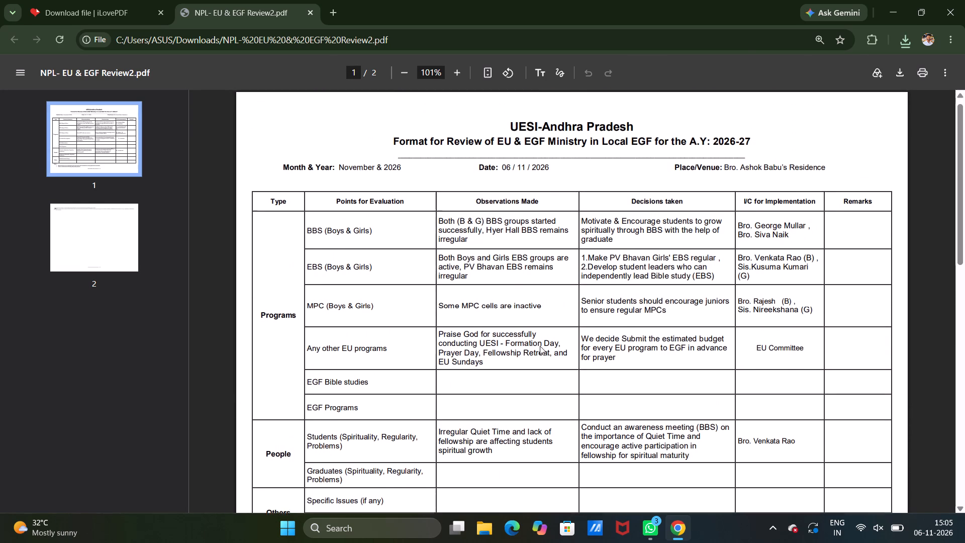
{"action": "scroll", "coordinate": [540, 346], "scroll_direction": "down", "scroll_amount": 1}
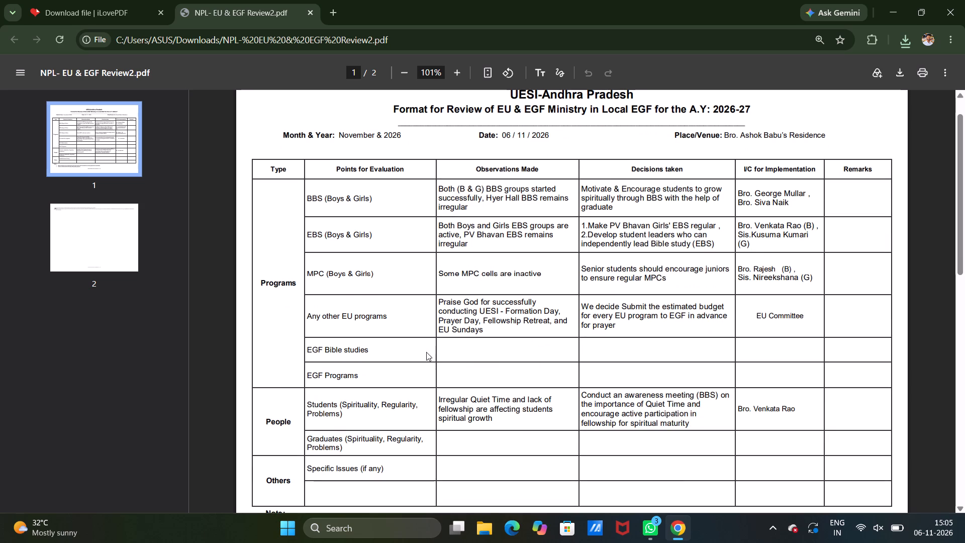
{"action": "scroll", "coordinate": [411, 375], "scroll_direction": "down", "scroll_amount": 1}
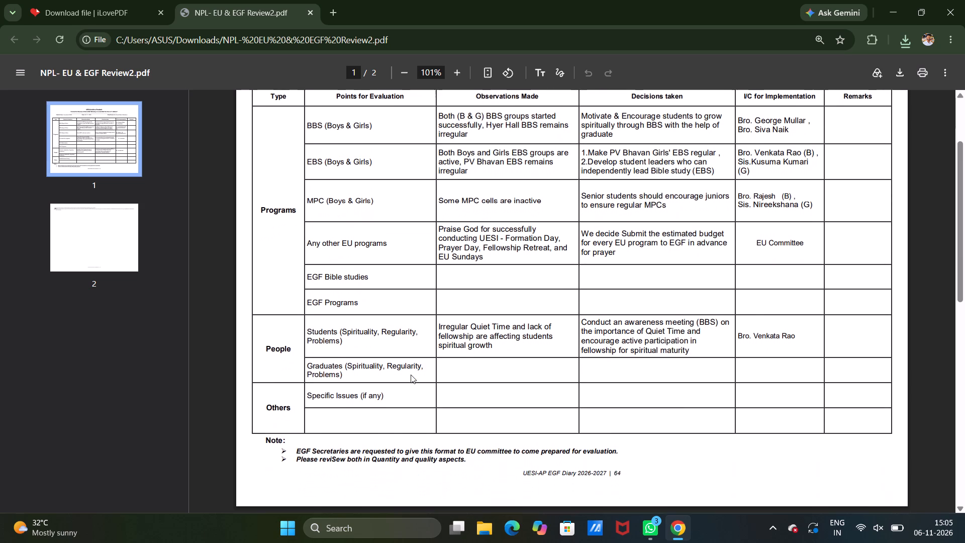
{"action": "scroll", "coordinate": [411, 375], "scroll_direction": "down", "scroll_amount": 1}
{"action": "scroll", "coordinate": [411, 375], "scroll_direction": "up", "scroll_amount": 1}
{"action": "left_click", "coordinate": [411, 375]}
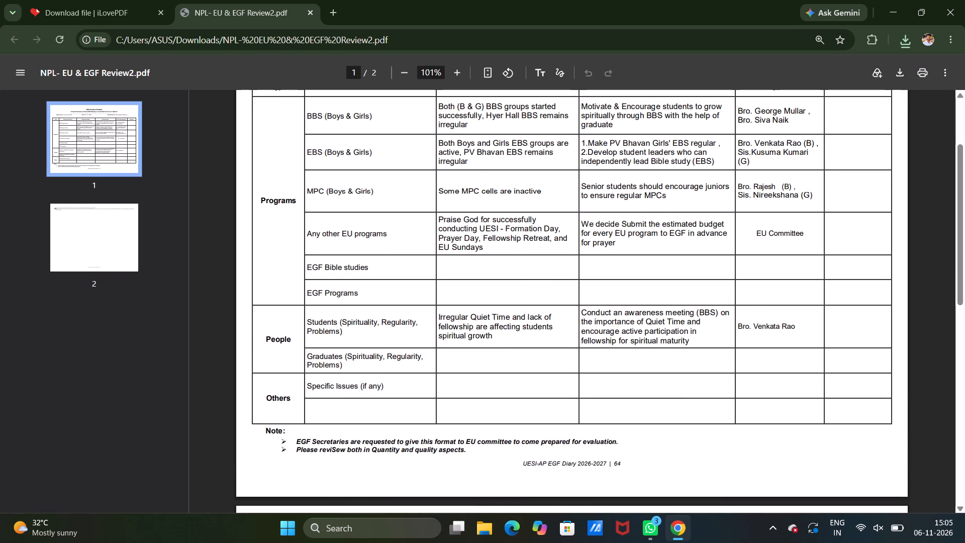
{"action": "scroll", "coordinate": [525, 304], "scroll_direction": "up", "scroll_amount": 2}
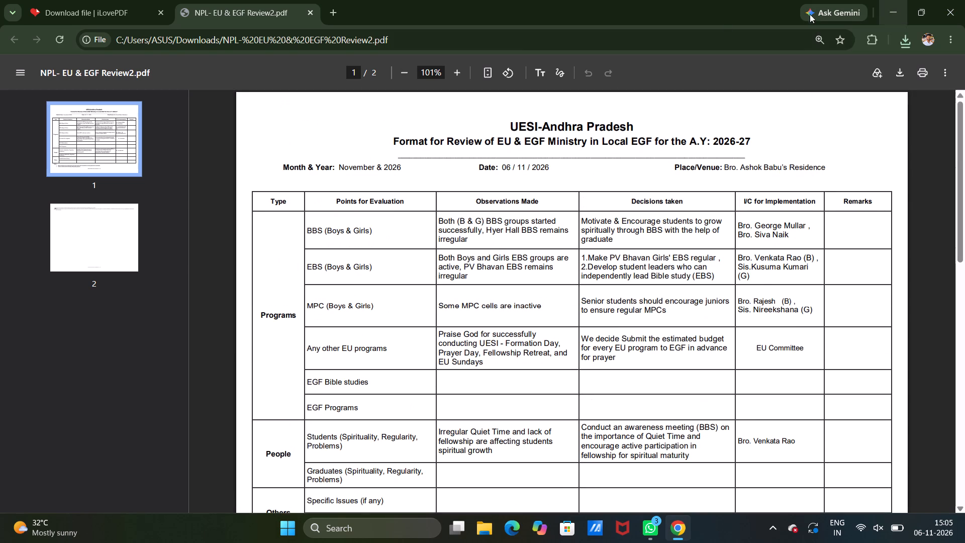
Close the review PDF and the iLovePDF download page.
{"action": "left_click", "coordinate": [311, 12]}
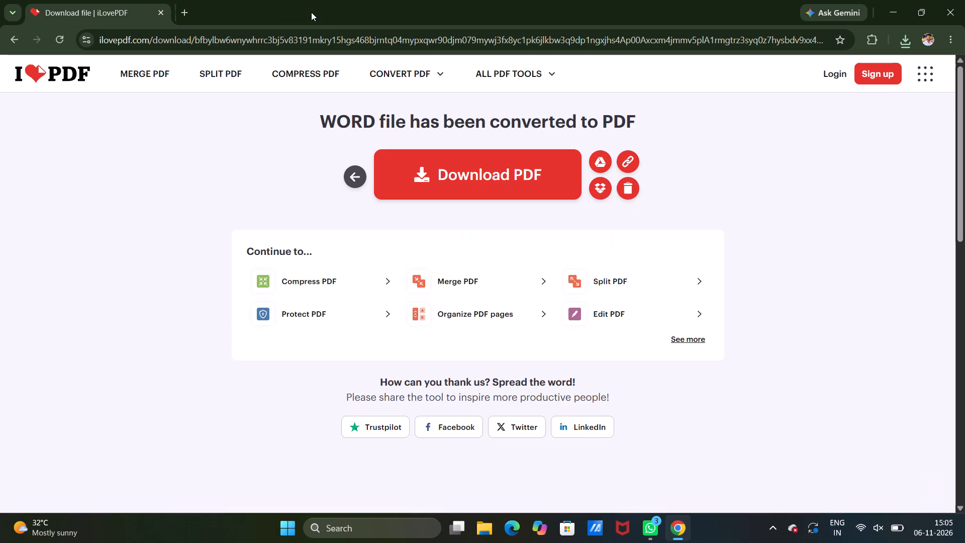
{"action": "left_click", "coordinate": [161, 11]}
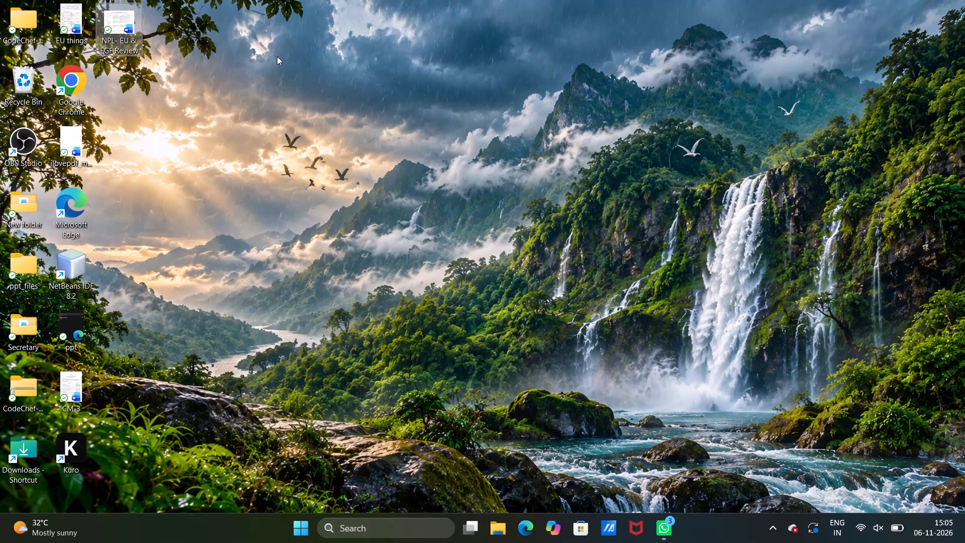
In File Explorer, open the sharing options for "NPL- EU & EGF Review2" from the Downloads folder.
{"action": "double_click", "coordinate": [490, 521]}
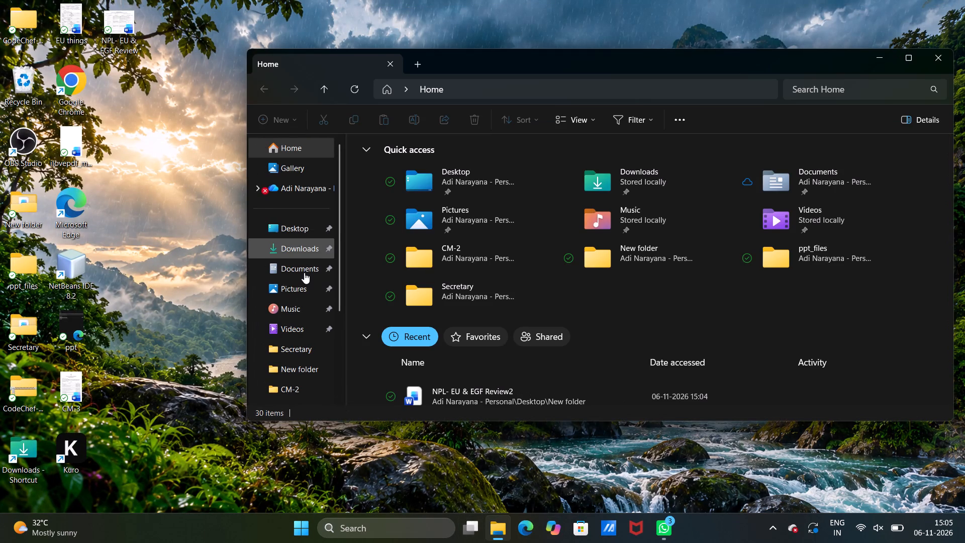
{"action": "left_click", "coordinate": [294, 254]}
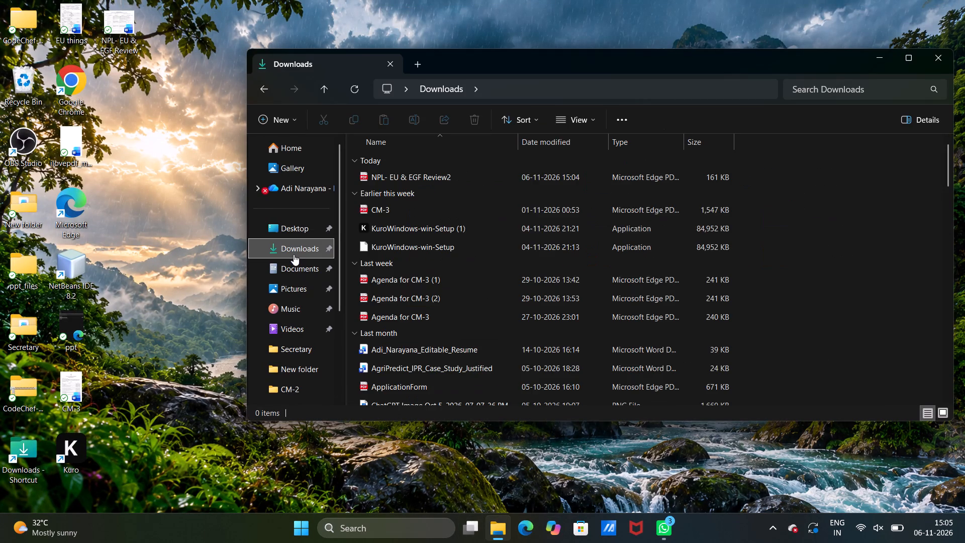
{"action": "left_click", "coordinate": [471, 177]}
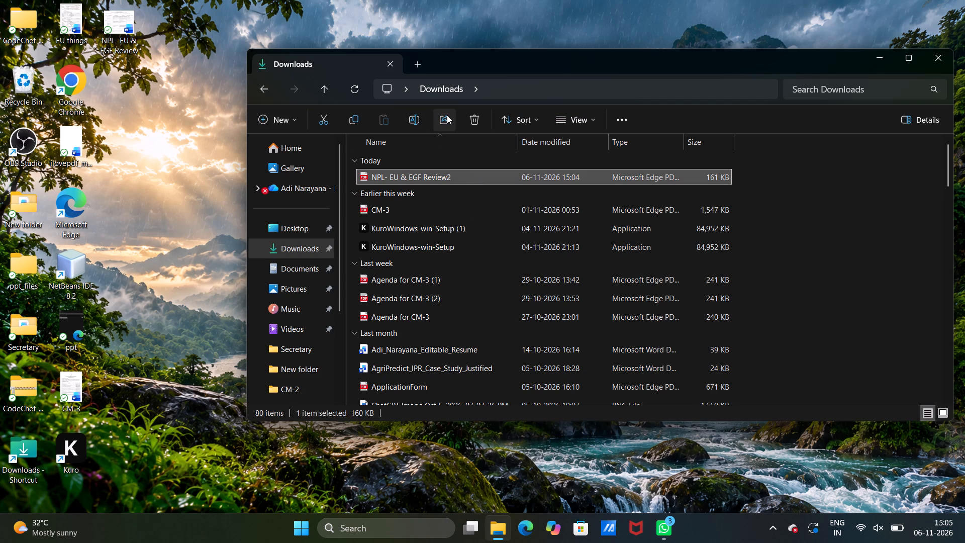
{"action": "left_click", "coordinate": [447, 115]}
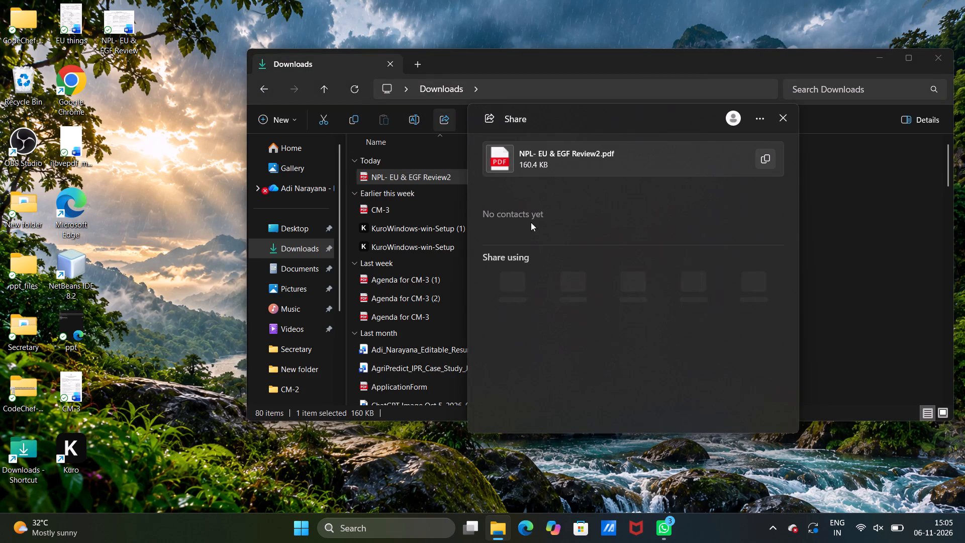
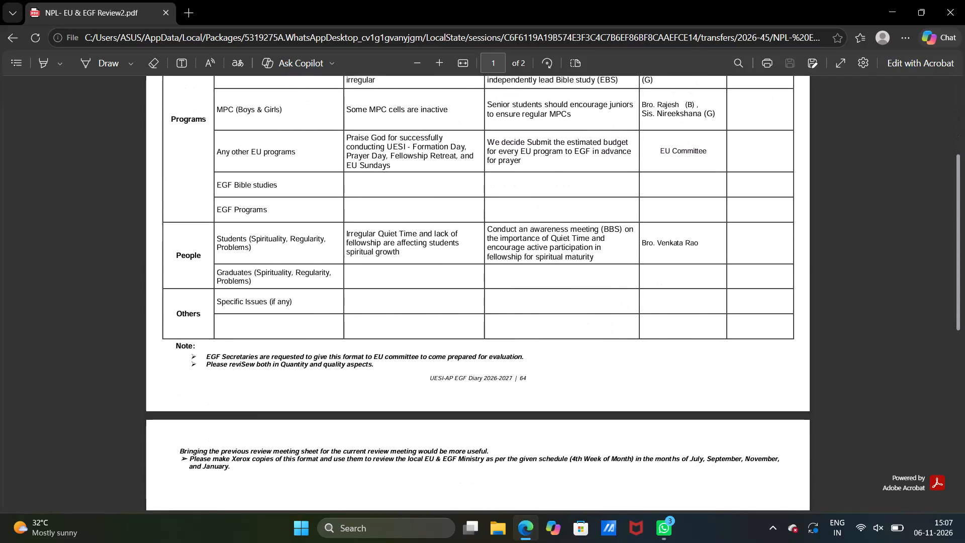
Look through the WhatsApp copy of "NPL- EU & EGF Review2.pdf", from the closing notes back to the title and review table.
{"action": "scroll", "coordinate": [526, 150], "scroll_direction": "down", "scroll_amount": 4}
{"action": "scroll", "coordinate": [526, 150], "scroll_direction": "up", "scroll_amount": 7}
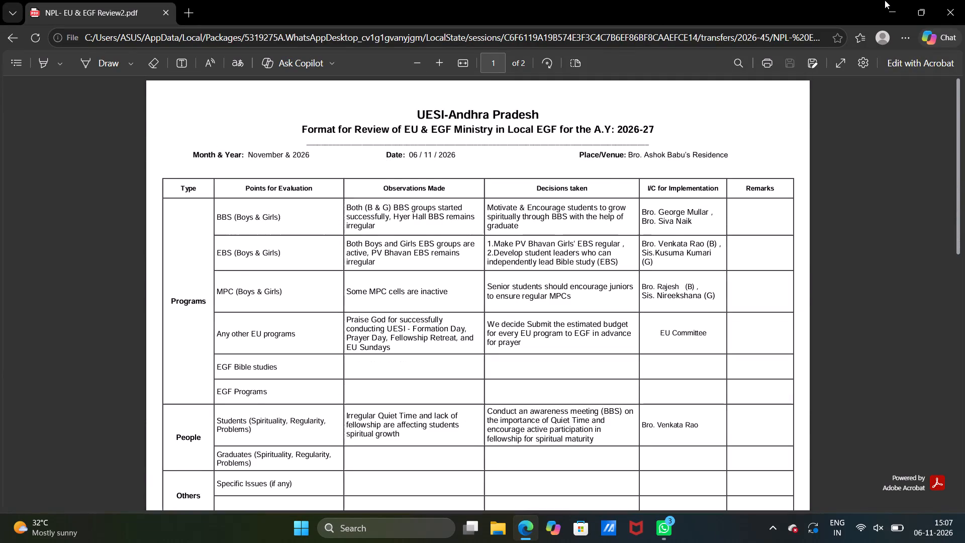
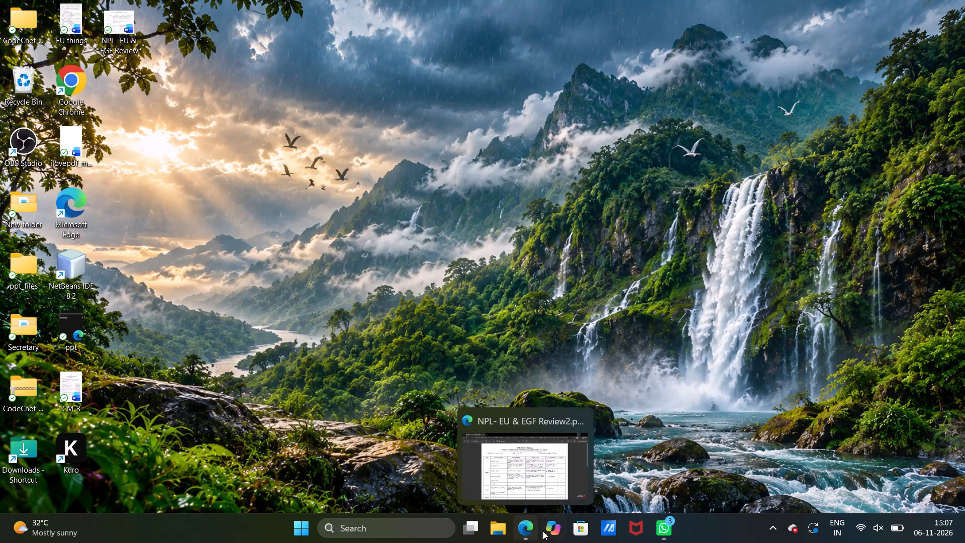
Review both pages of the shared "NPL- EU & EGF Review2.pdf", checking the table and the notes on page two, and close it.
{"action": "left_click", "coordinate": [537, 489]}
{"action": "scroll", "coordinate": [399, 342], "scroll_direction": "down", "scroll_amount": 4}
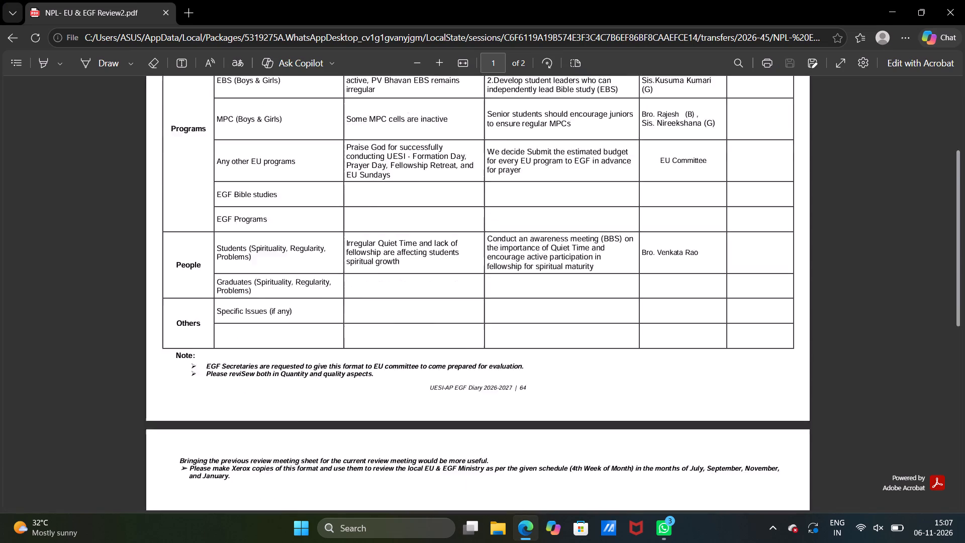
{"action": "scroll", "coordinate": [399, 342], "scroll_direction": "down", "scroll_amount": 2}
{"action": "scroll", "coordinate": [399, 342], "scroll_direction": "up", "scroll_amount": 9}
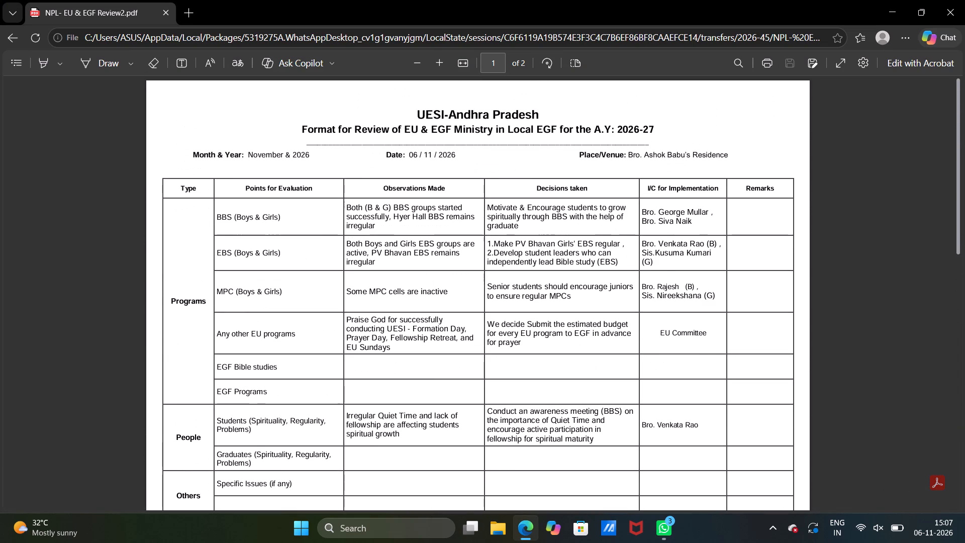
{"action": "scroll", "coordinate": [399, 342], "scroll_direction": "down", "scroll_amount": 2}
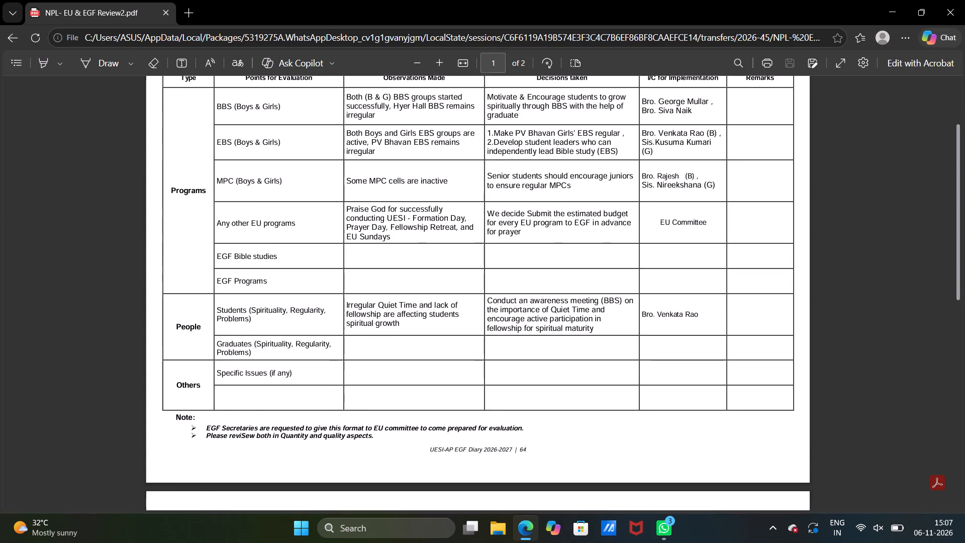
{"action": "scroll", "coordinate": [399, 342], "scroll_direction": "down", "scroll_amount": 4}
{"action": "scroll", "coordinate": [399, 342], "scroll_direction": "up", "scroll_amount": 6}
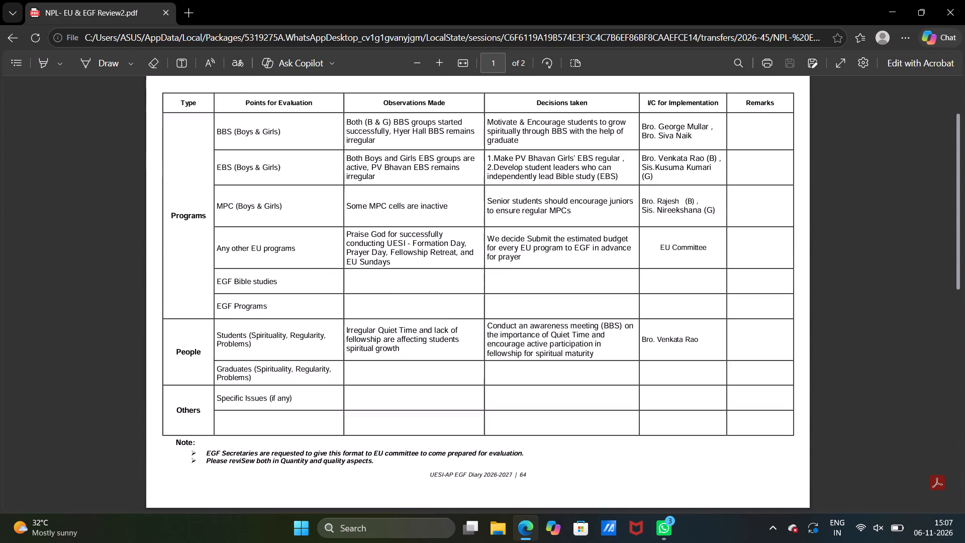
{"action": "scroll", "coordinate": [399, 342], "scroll_direction": "down", "scroll_amount": 6}
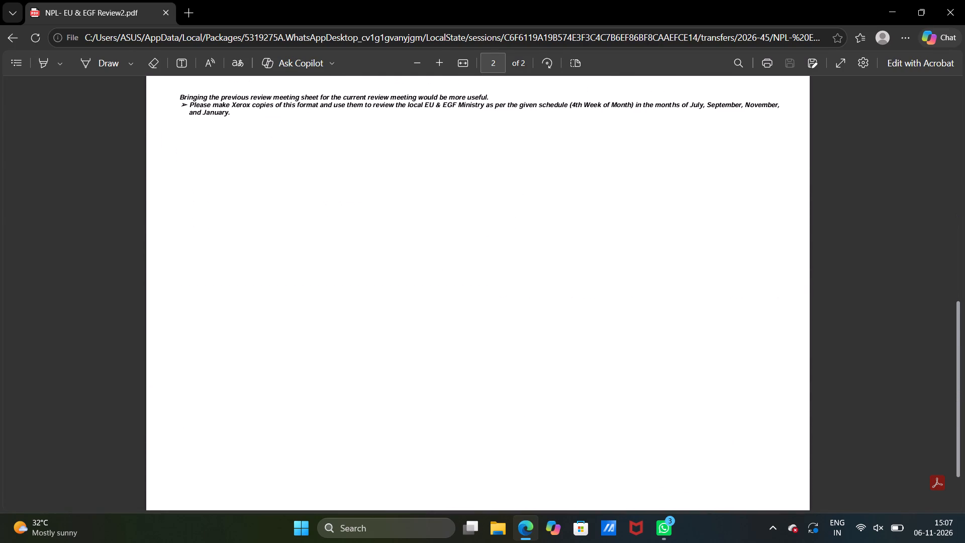
{"action": "scroll", "coordinate": [399, 342], "scroll_direction": "up", "scroll_amount": 6}
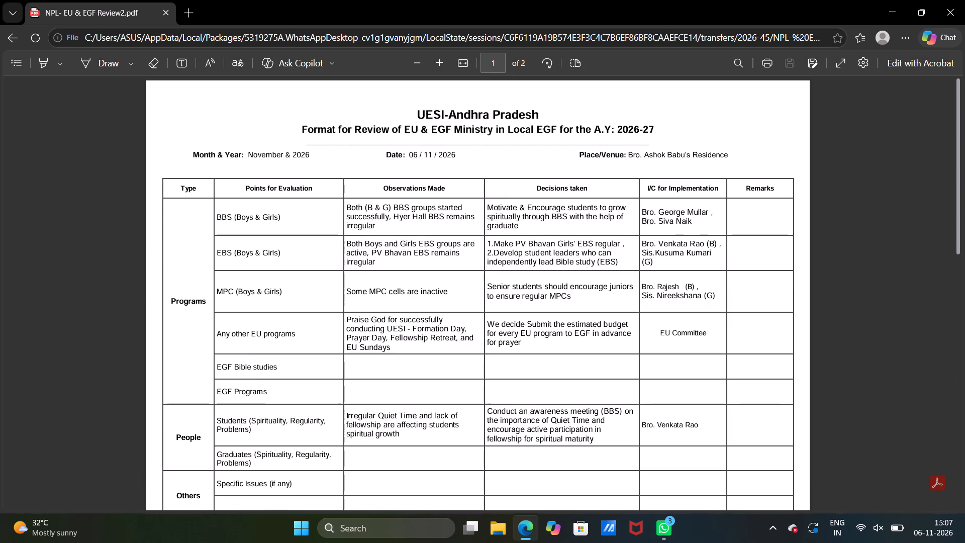
{"action": "left_click", "coordinate": [161, 10]}
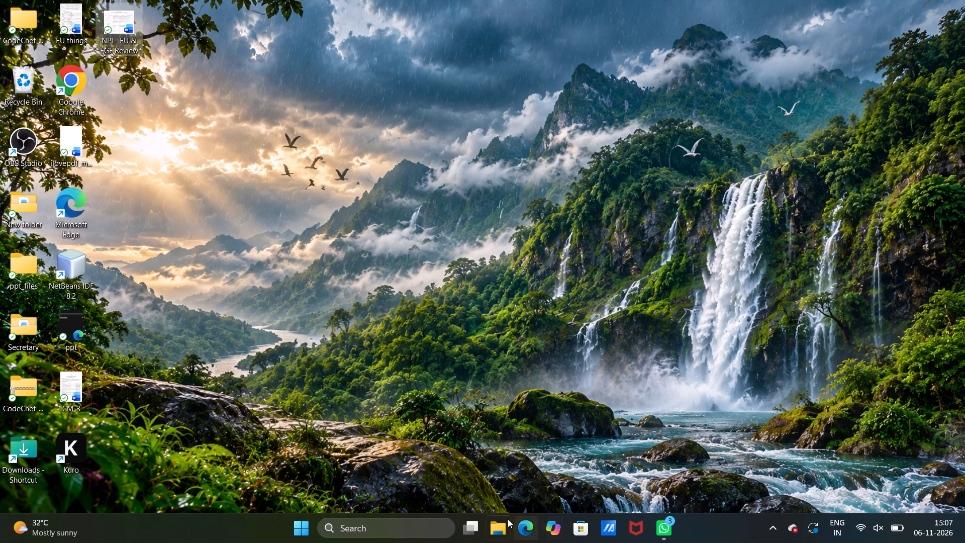
Open the Word document "NPL- EU & EGF Review2" from New folder on the Desktop.
{"action": "left_click", "coordinate": [495, 530]}
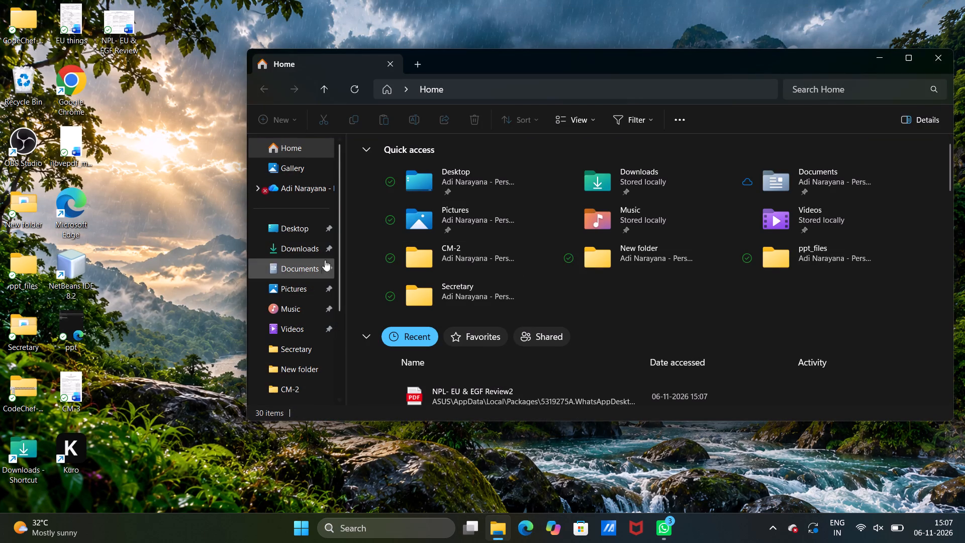
{"action": "left_click", "coordinate": [299, 233]}
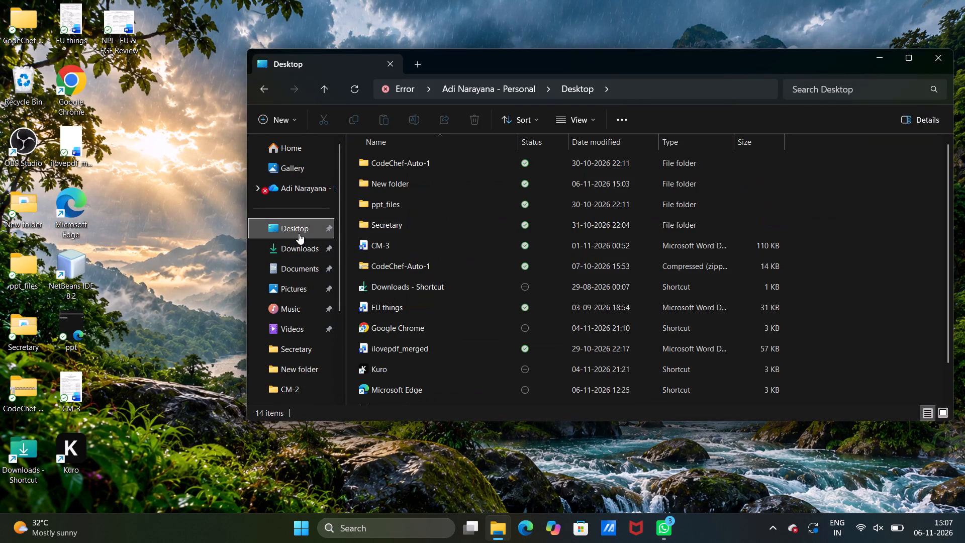
{"action": "left_click", "coordinate": [411, 187]}
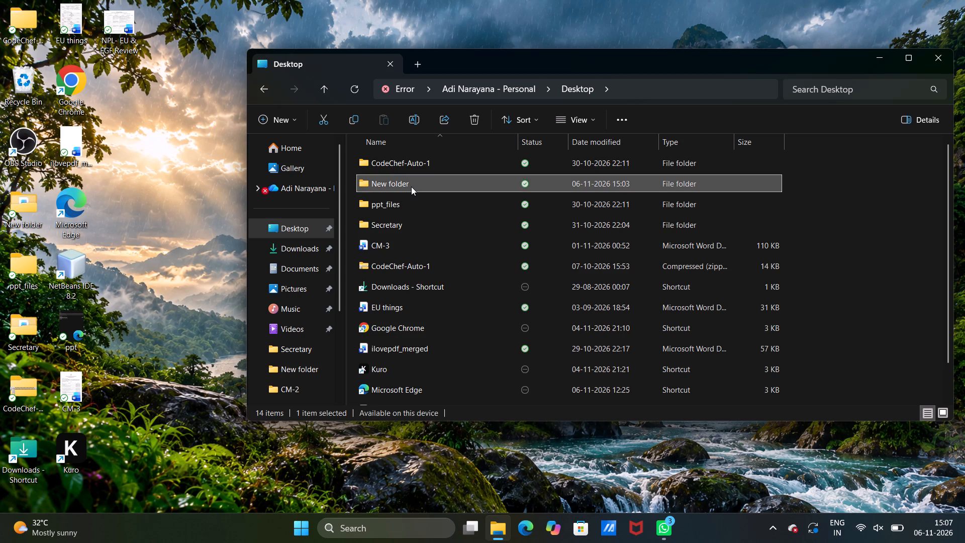
{"action": "double_click", "coordinate": [411, 187]}
{"action": "double_click", "coordinate": [422, 240]}
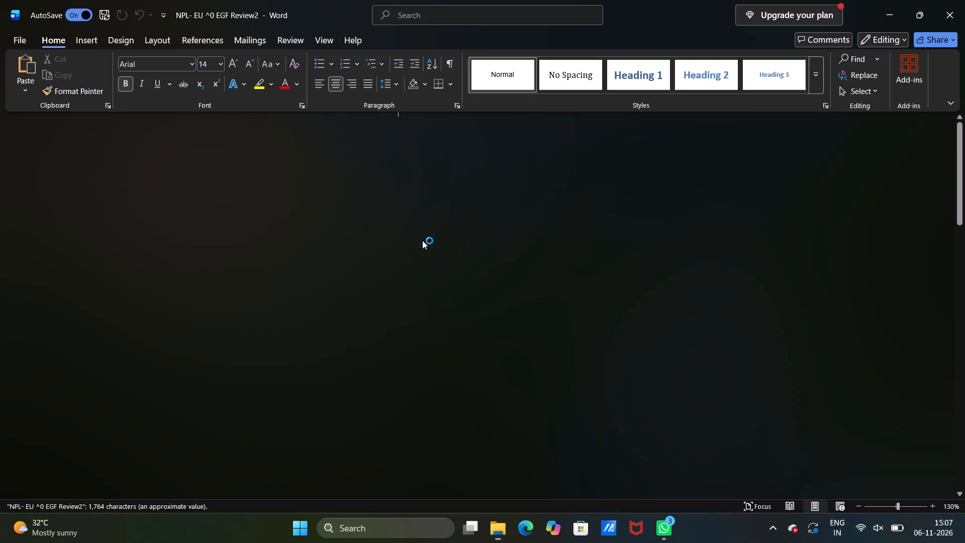
Delete the overflow note lines on the second page, from "Bringing the previous review meeting sheet" to "November, and January", and remove the leftover blank page.
{"action": "scroll", "coordinate": [417, 268], "scroll_direction": "down", "scroll_amount": 7}
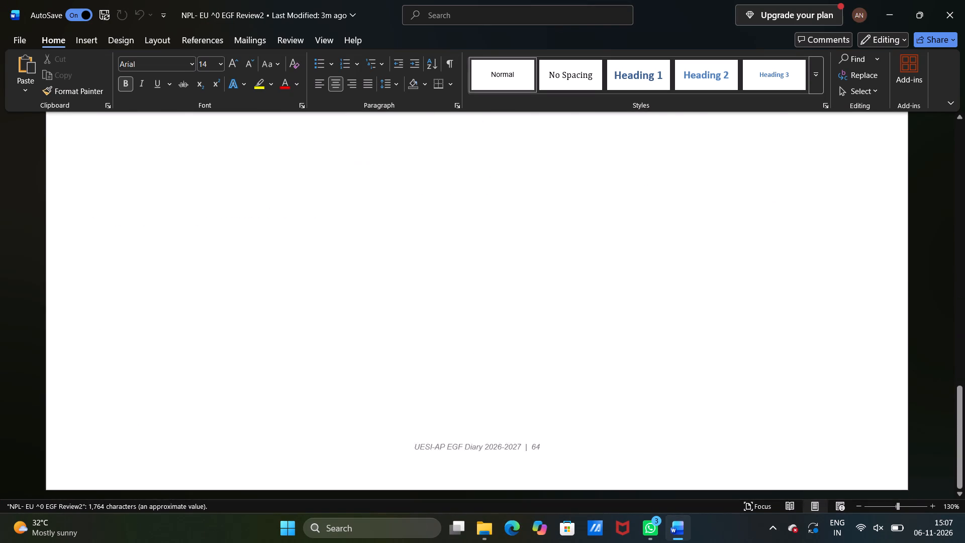
{"action": "scroll", "coordinate": [417, 268], "scroll_direction": "up", "scroll_amount": 2}
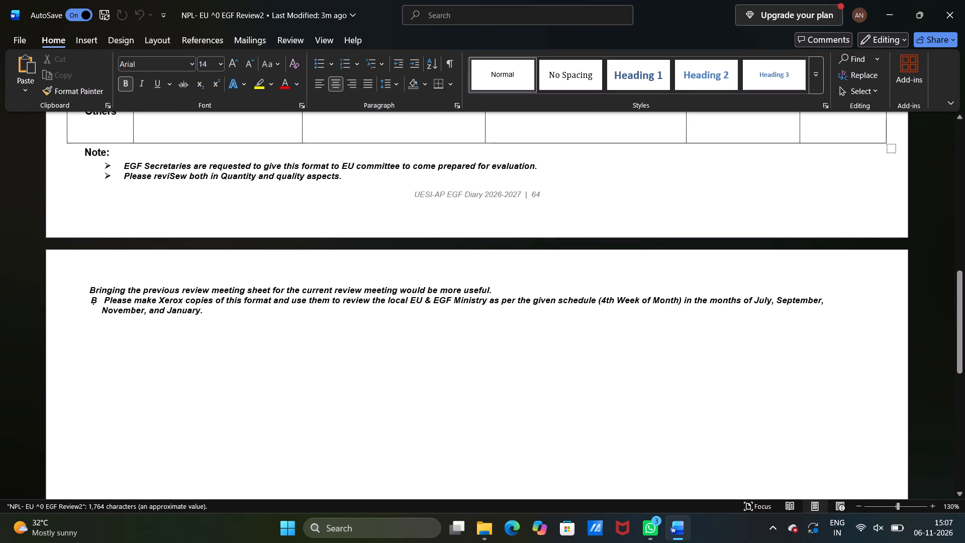
{"action": "left_click_drag", "start_coordinate": [84, 285], "coordinate": [181, 335]}
{"action": "key", "text": "BackSpace"}
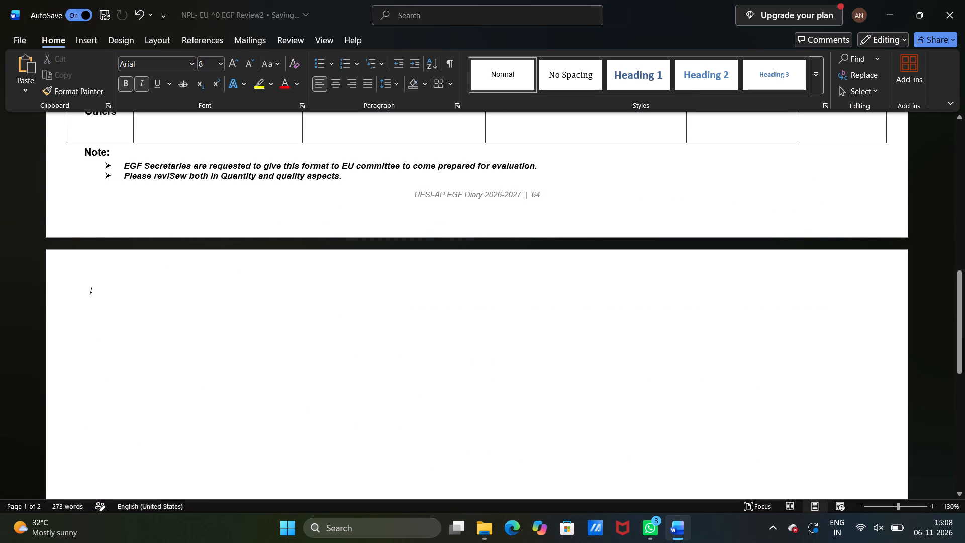
{"action": "key", "text": "BackSpace"}
{"action": "key", "text": "Delete"}
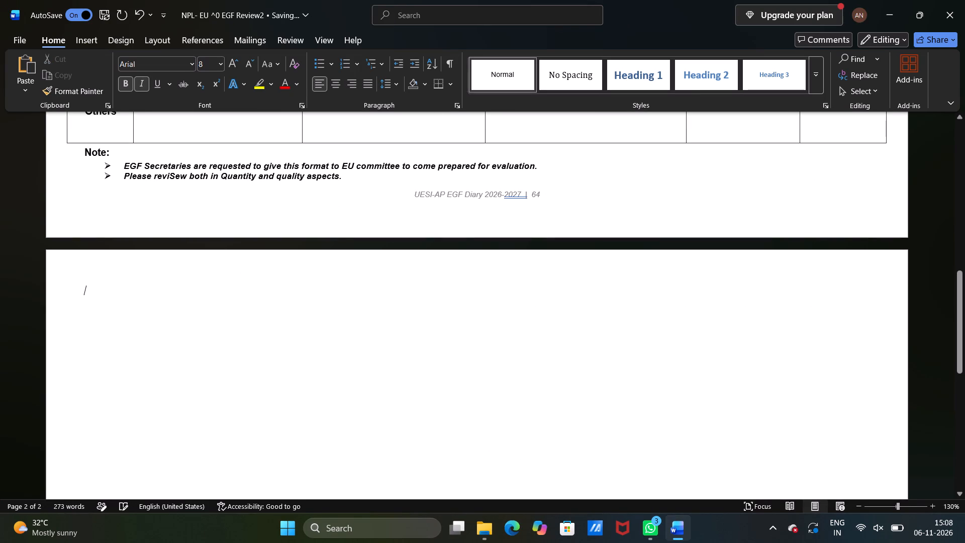
{"action": "key", "text": "Delete"}
Check the review document from title to closing notes, save it, and minimize the document and folder windows.
{"action": "scroll", "coordinate": [181, 335], "scroll_direction": "up", "scroll_amount": 3}
{"action": "scroll", "coordinate": [181, 335], "scroll_direction": "down", "scroll_amount": 6}
{"action": "scroll", "coordinate": [181, 335], "scroll_direction": "up", "scroll_amount": 2}
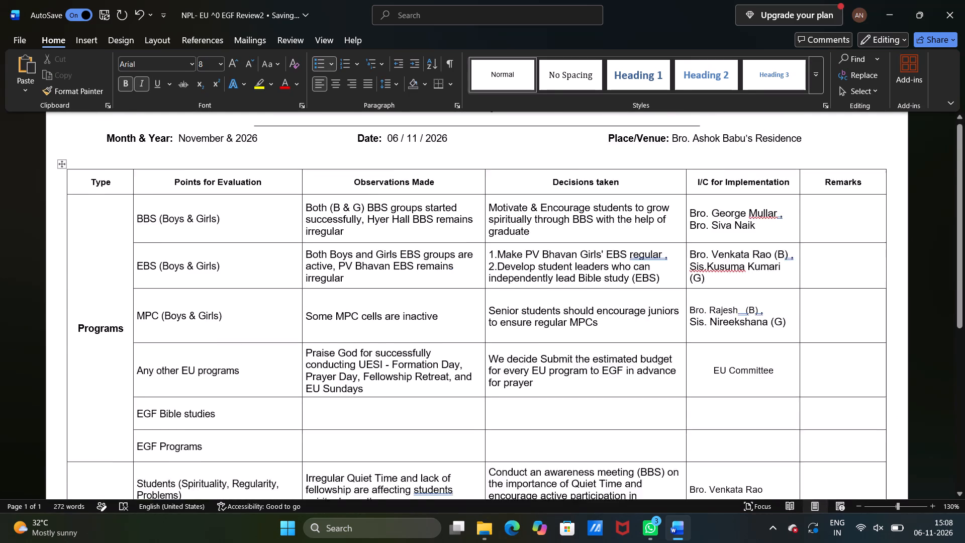
{"action": "scroll", "coordinate": [181, 335], "scroll_direction": "up", "scroll_amount": 2}
{"action": "scroll", "coordinate": [181, 335], "scroll_direction": "down", "scroll_amount": 10}
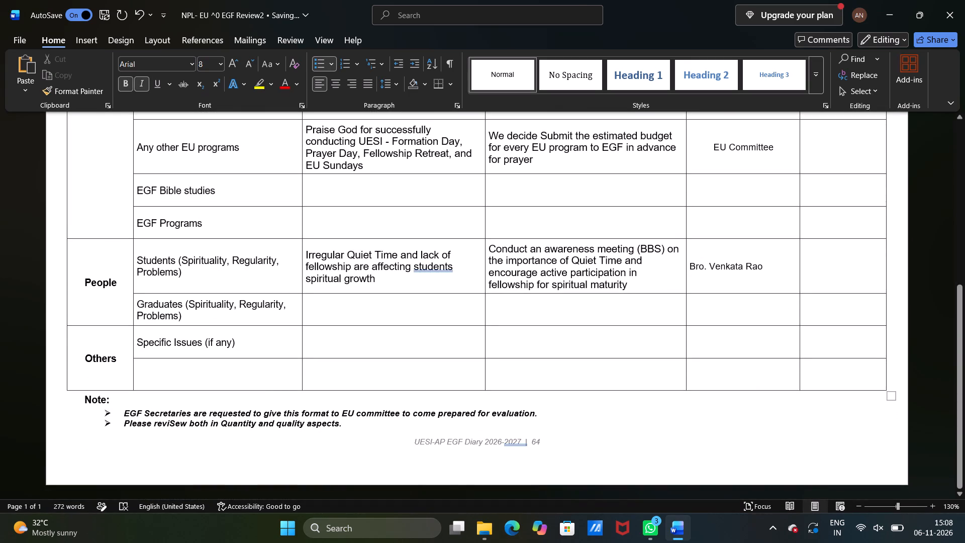
{"action": "key", "text": "ctrl+s"}
{"action": "left_click", "coordinate": [882, 4]}
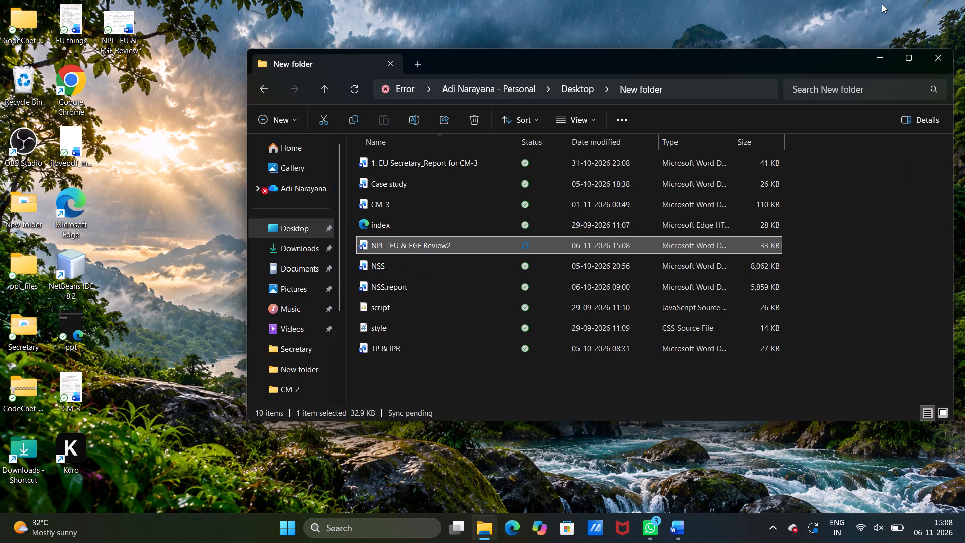
{"action": "left_click", "coordinate": [874, 56]}
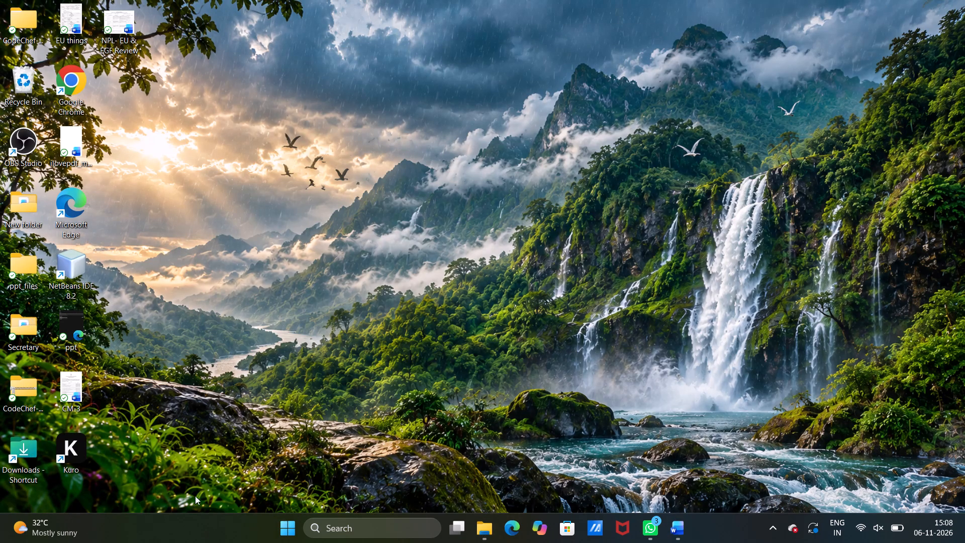
Switch to Google Chrome and open iLovePDF's Word to PDF converter.
{"action": "double_click", "coordinate": [63, 74]}
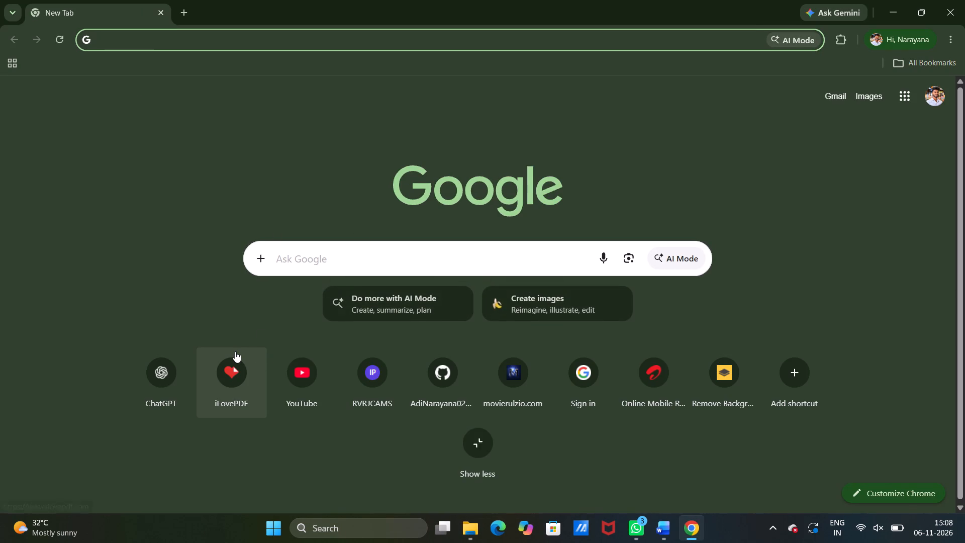
{"action": "left_click", "coordinate": [235, 351]}
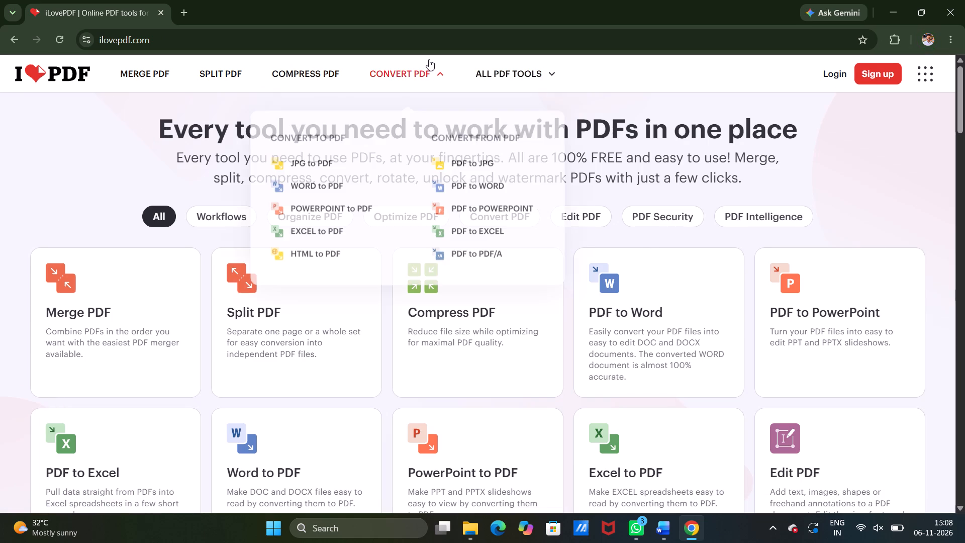
{"action": "left_click", "coordinate": [420, 63]}
{"action": "left_click", "coordinate": [319, 176]}
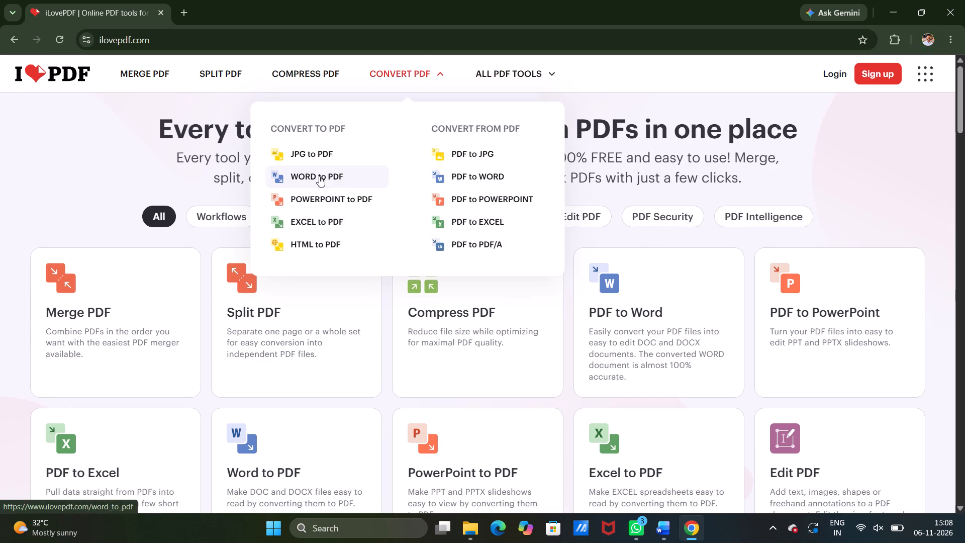
Try to upload "NPL- EU & EGF Review2" from the Desktop's New folder to the Word to PDF converter.
{"action": "left_click", "coordinate": [444, 219]}
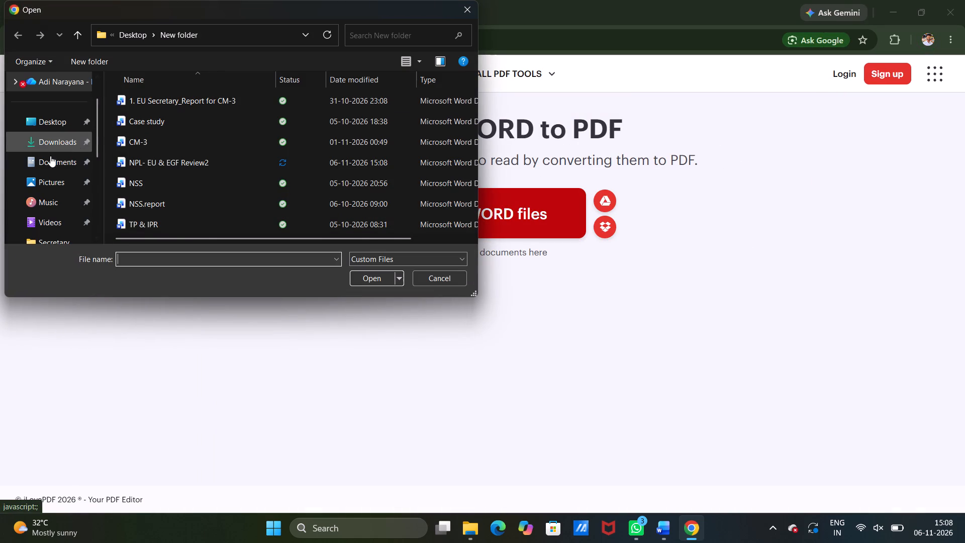
{"action": "left_click", "coordinate": [58, 122]}
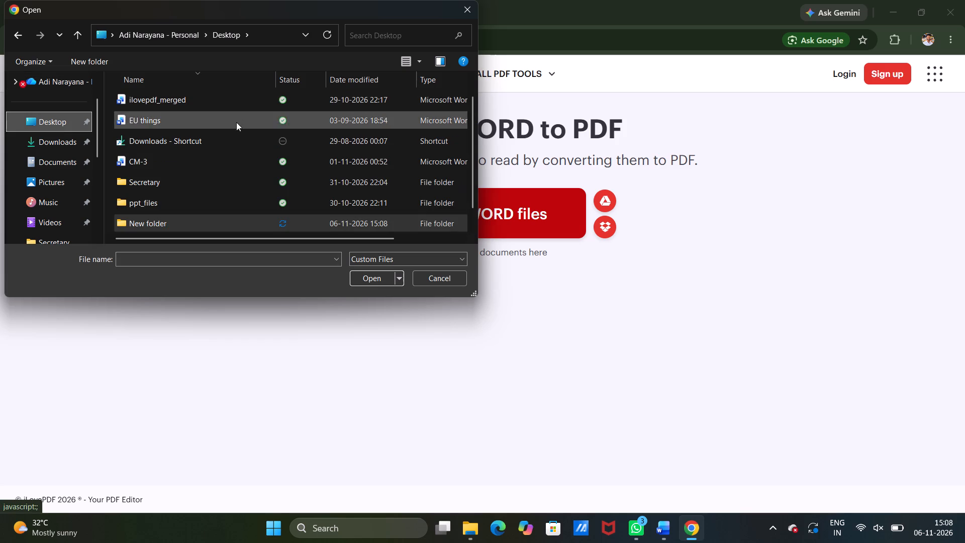
{"action": "scroll", "coordinate": [162, 192], "scroll_direction": "down", "scroll_amount": 1}
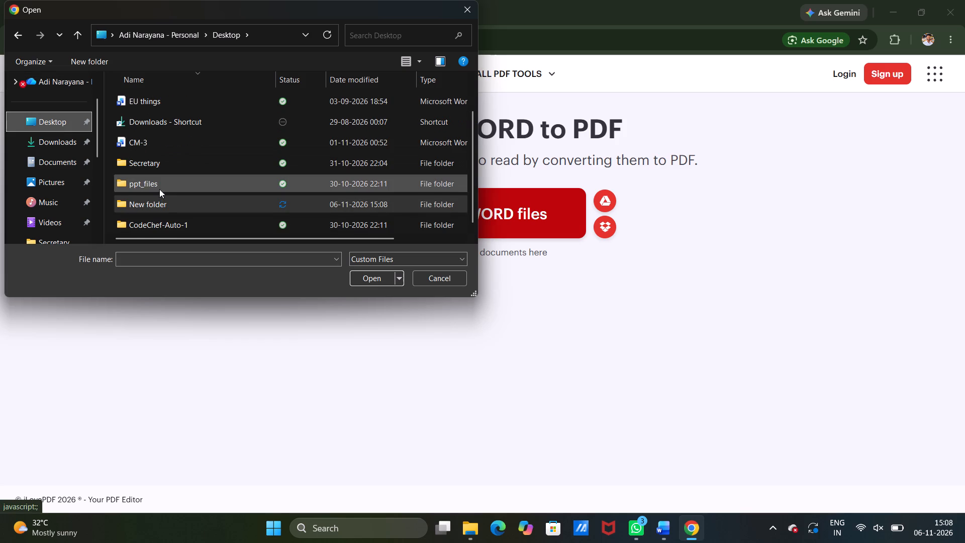
{"action": "double_click", "coordinate": [169, 202]}
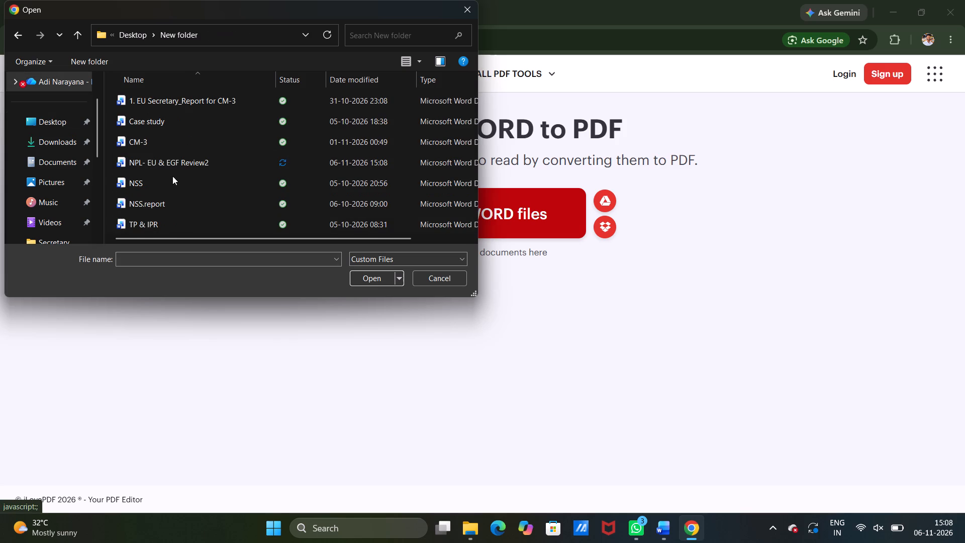
{"action": "left_click", "coordinate": [204, 166]}
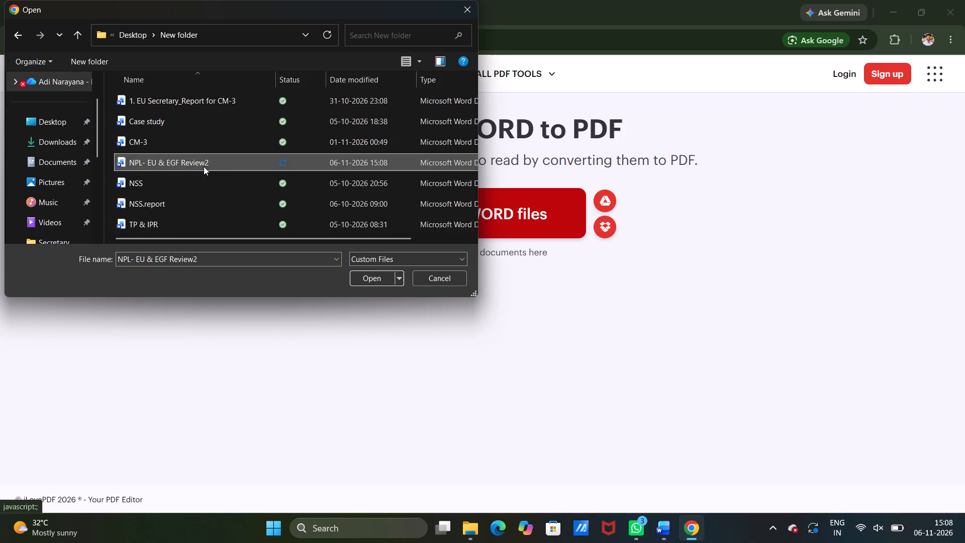
{"action": "left_click", "coordinate": [369, 277]}
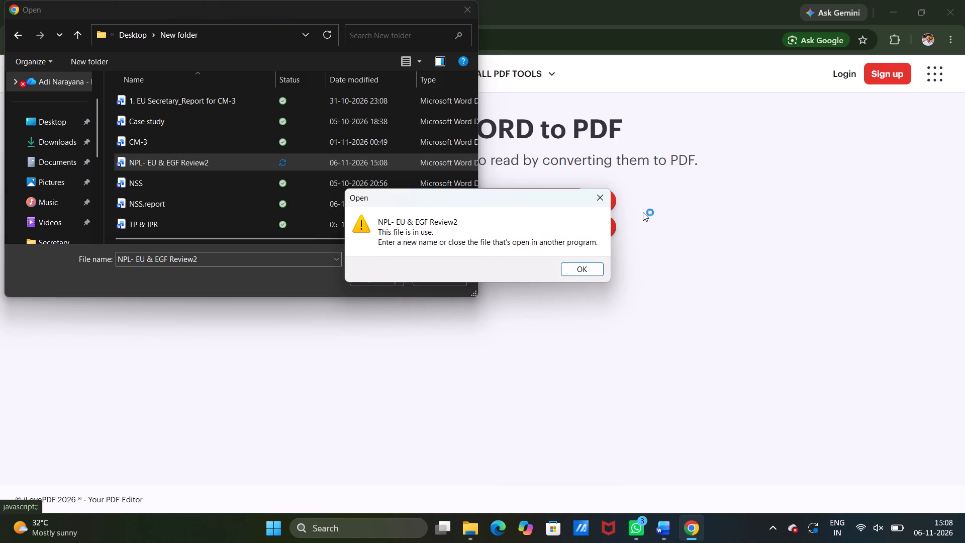
{"action": "left_click", "coordinate": [609, 198]}
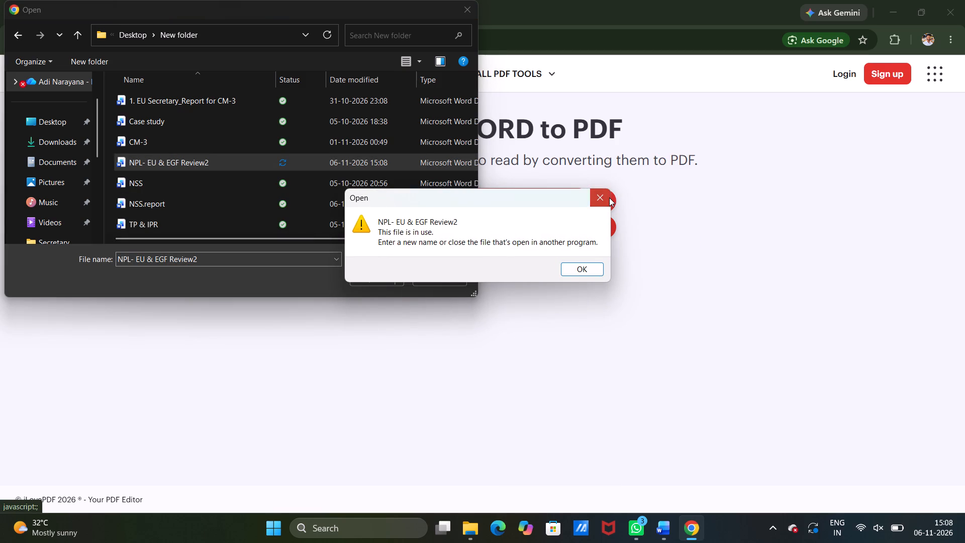
{"action": "left_click", "coordinate": [255, 325]}
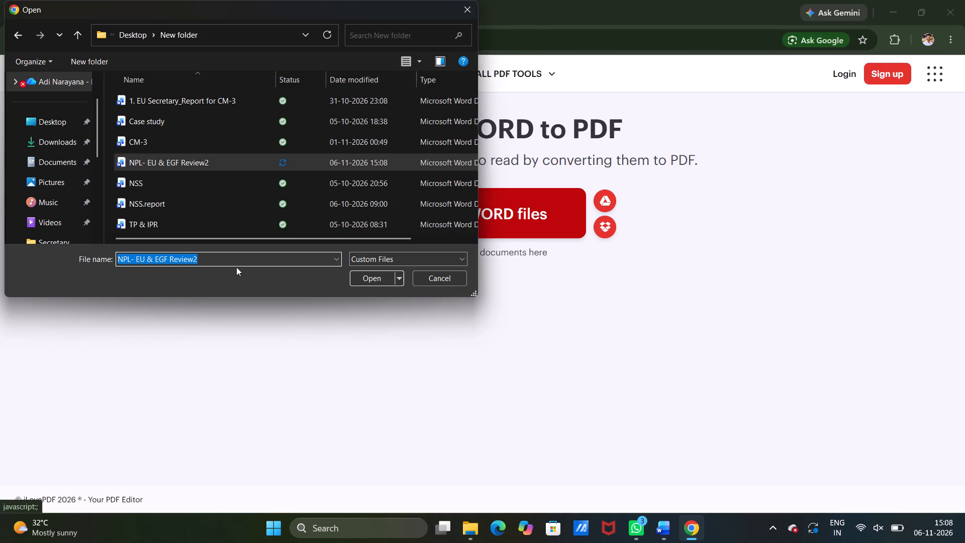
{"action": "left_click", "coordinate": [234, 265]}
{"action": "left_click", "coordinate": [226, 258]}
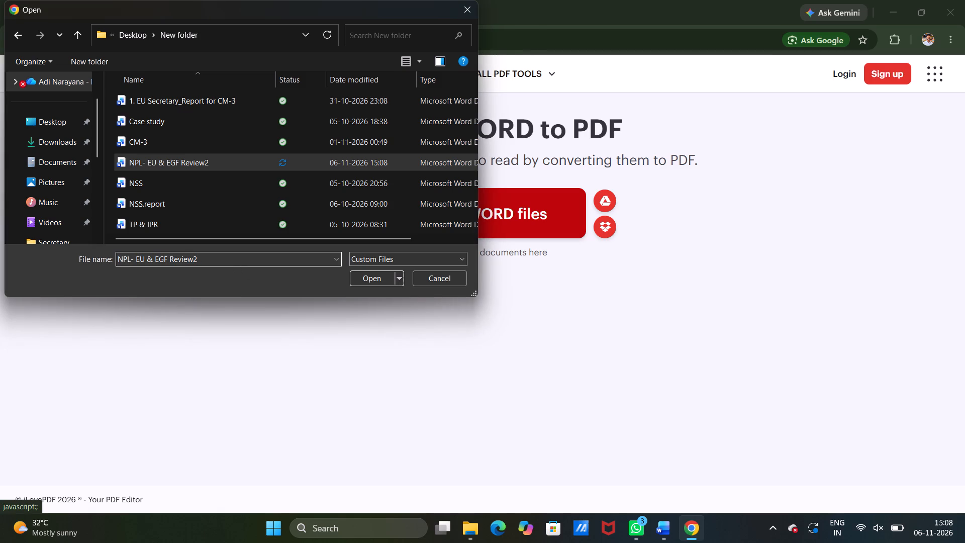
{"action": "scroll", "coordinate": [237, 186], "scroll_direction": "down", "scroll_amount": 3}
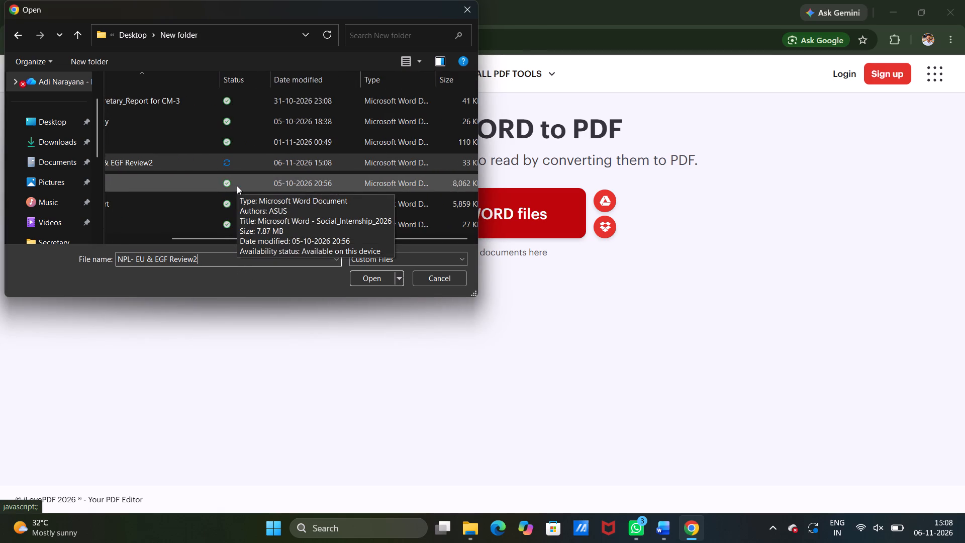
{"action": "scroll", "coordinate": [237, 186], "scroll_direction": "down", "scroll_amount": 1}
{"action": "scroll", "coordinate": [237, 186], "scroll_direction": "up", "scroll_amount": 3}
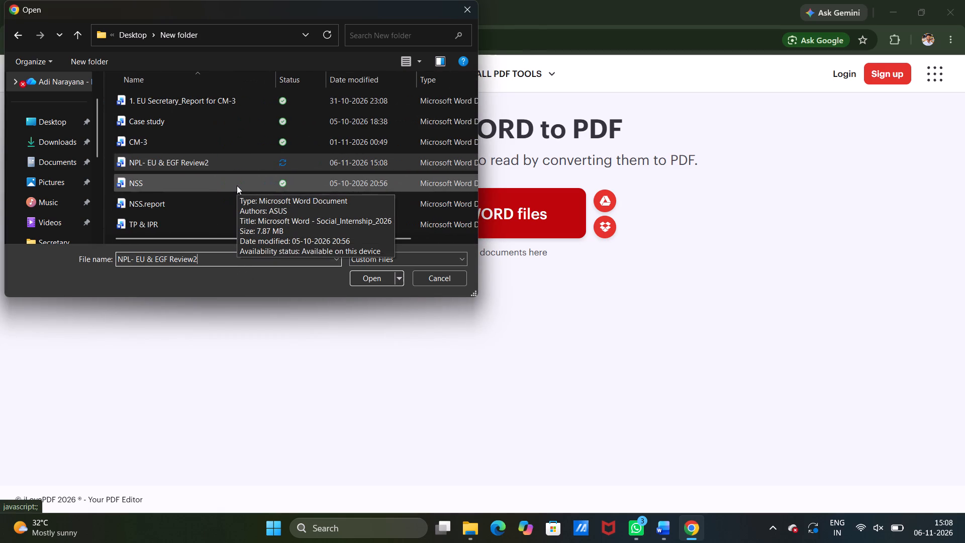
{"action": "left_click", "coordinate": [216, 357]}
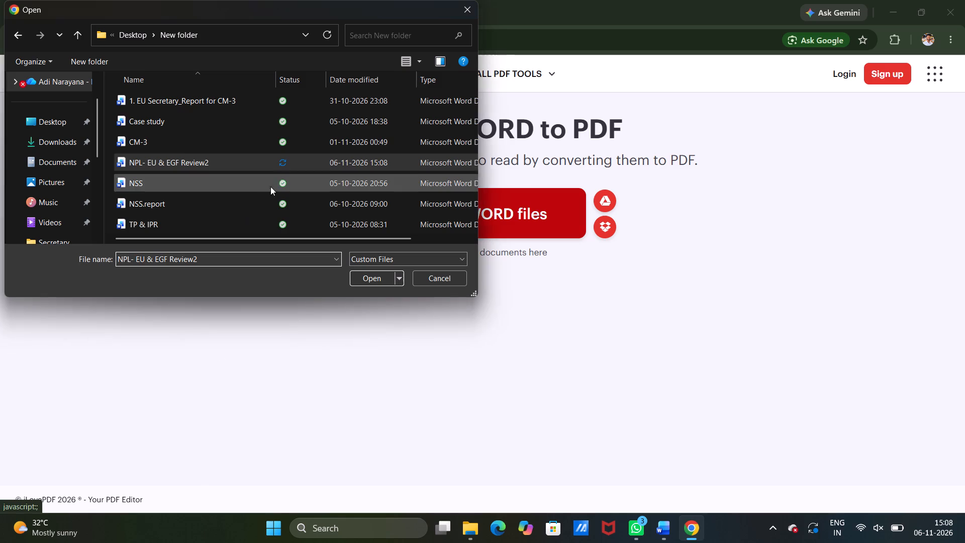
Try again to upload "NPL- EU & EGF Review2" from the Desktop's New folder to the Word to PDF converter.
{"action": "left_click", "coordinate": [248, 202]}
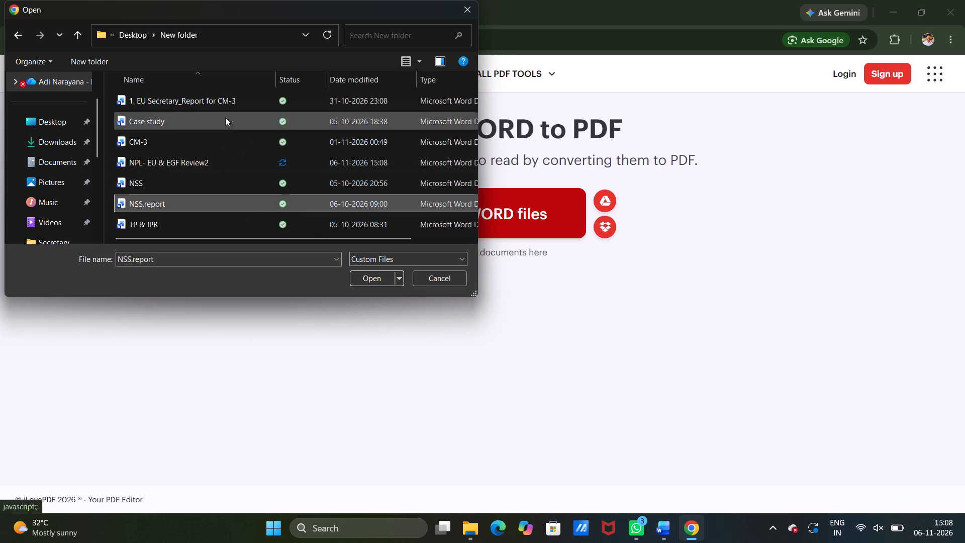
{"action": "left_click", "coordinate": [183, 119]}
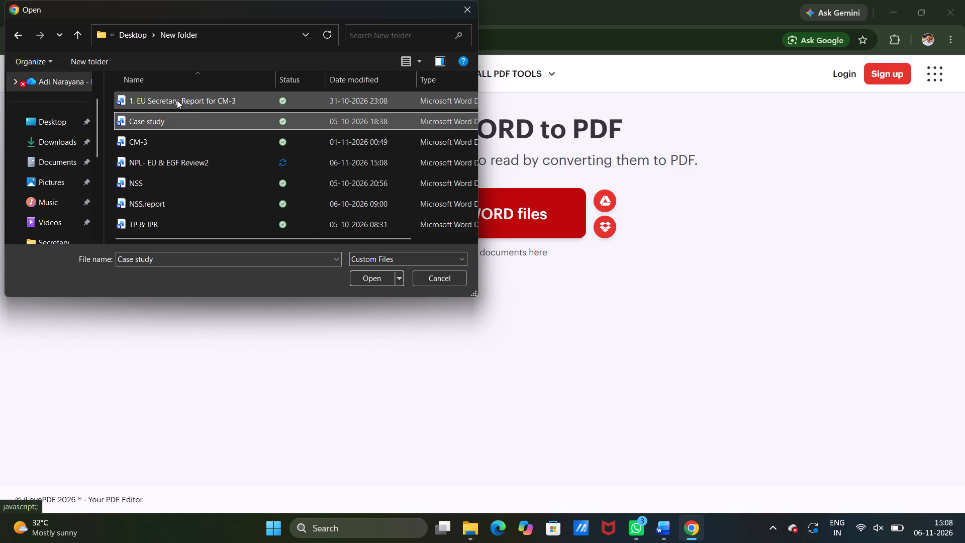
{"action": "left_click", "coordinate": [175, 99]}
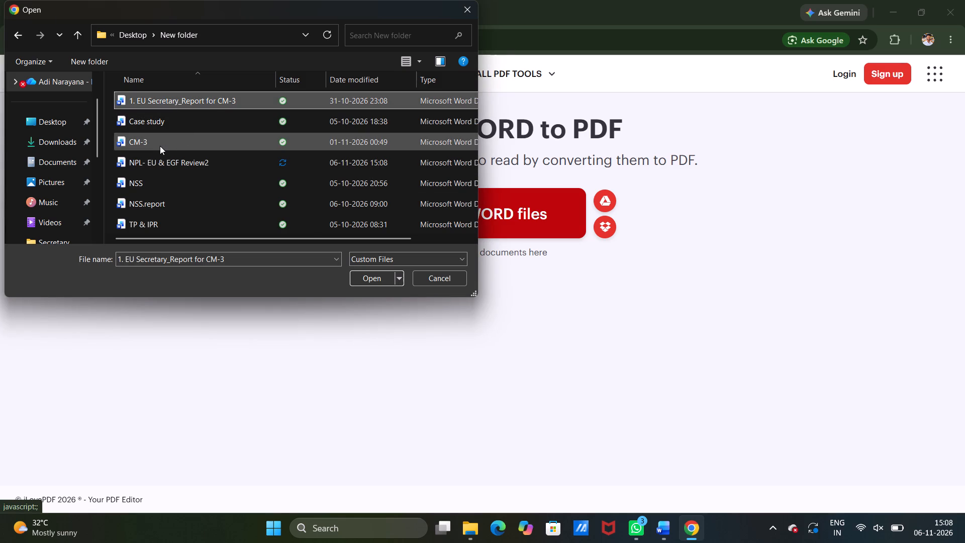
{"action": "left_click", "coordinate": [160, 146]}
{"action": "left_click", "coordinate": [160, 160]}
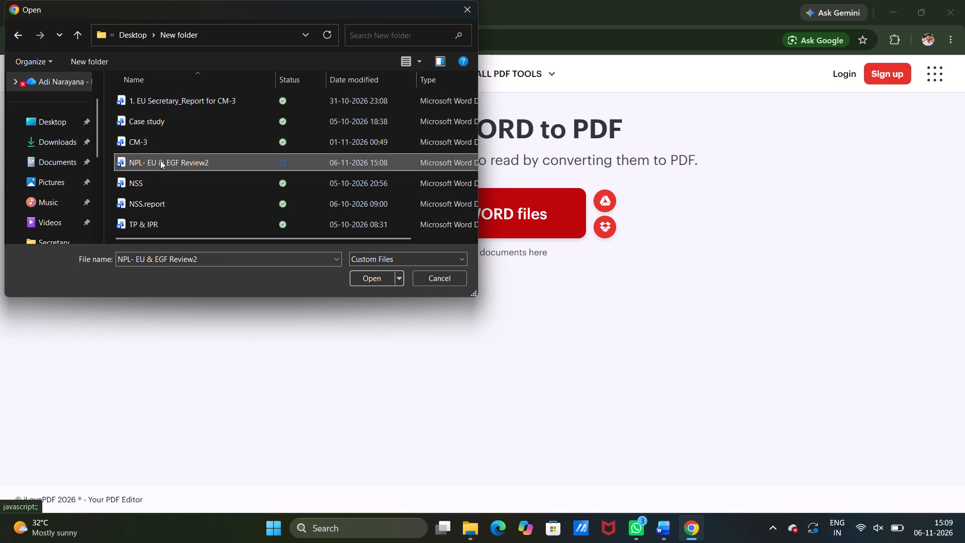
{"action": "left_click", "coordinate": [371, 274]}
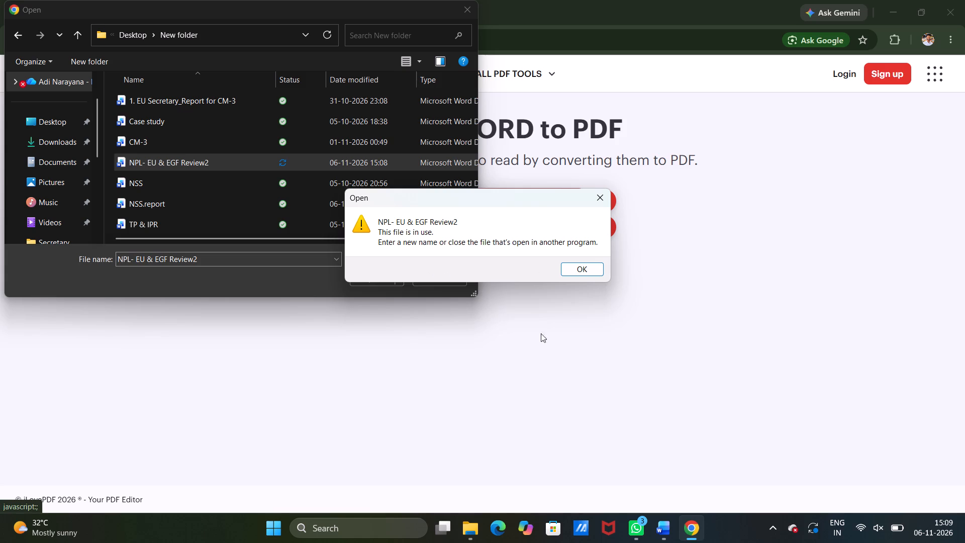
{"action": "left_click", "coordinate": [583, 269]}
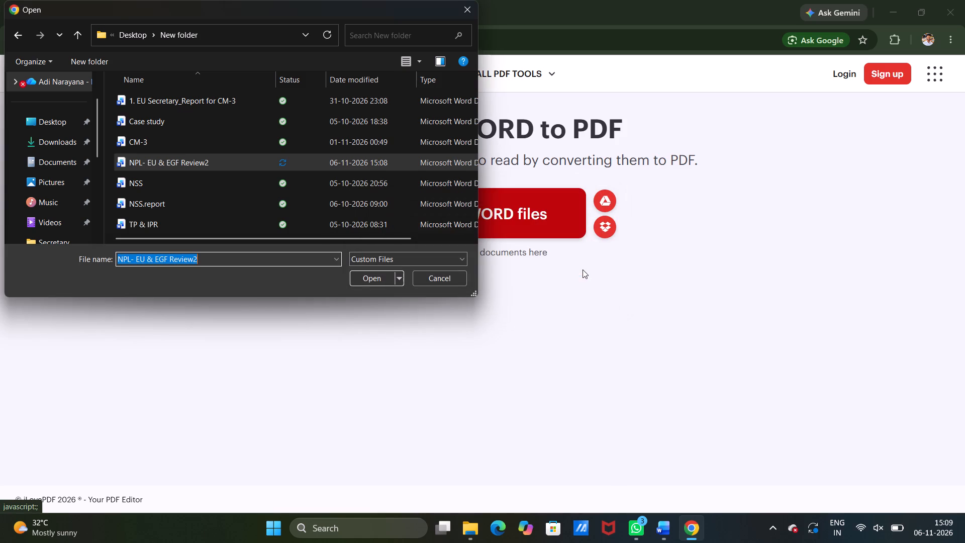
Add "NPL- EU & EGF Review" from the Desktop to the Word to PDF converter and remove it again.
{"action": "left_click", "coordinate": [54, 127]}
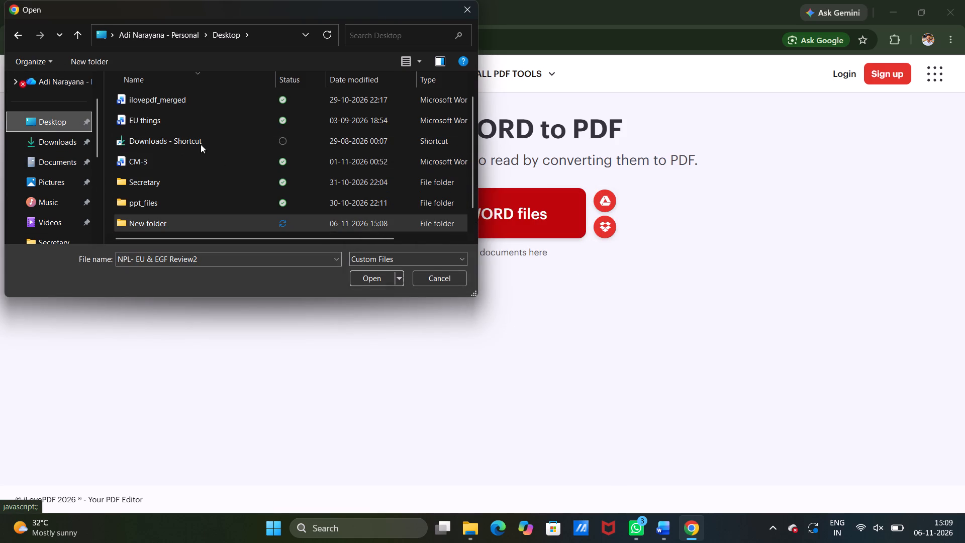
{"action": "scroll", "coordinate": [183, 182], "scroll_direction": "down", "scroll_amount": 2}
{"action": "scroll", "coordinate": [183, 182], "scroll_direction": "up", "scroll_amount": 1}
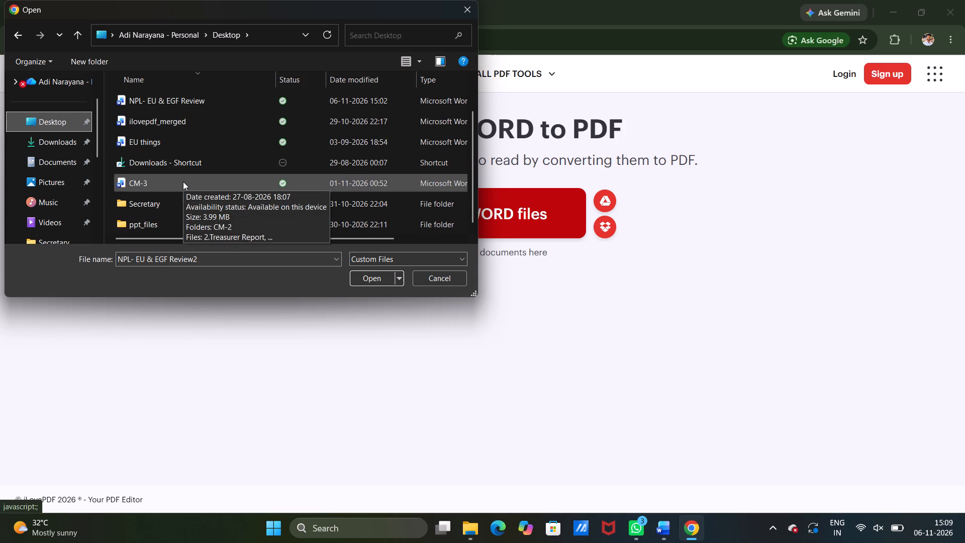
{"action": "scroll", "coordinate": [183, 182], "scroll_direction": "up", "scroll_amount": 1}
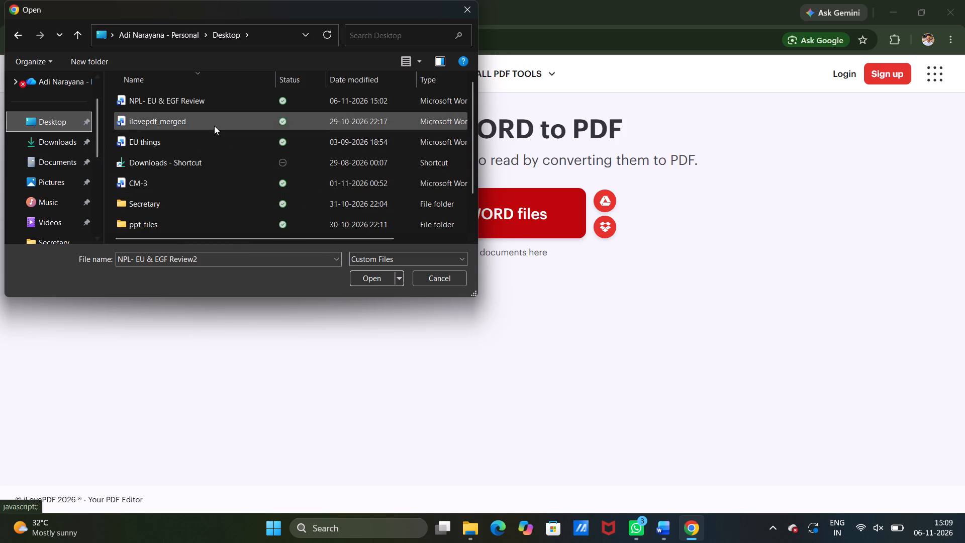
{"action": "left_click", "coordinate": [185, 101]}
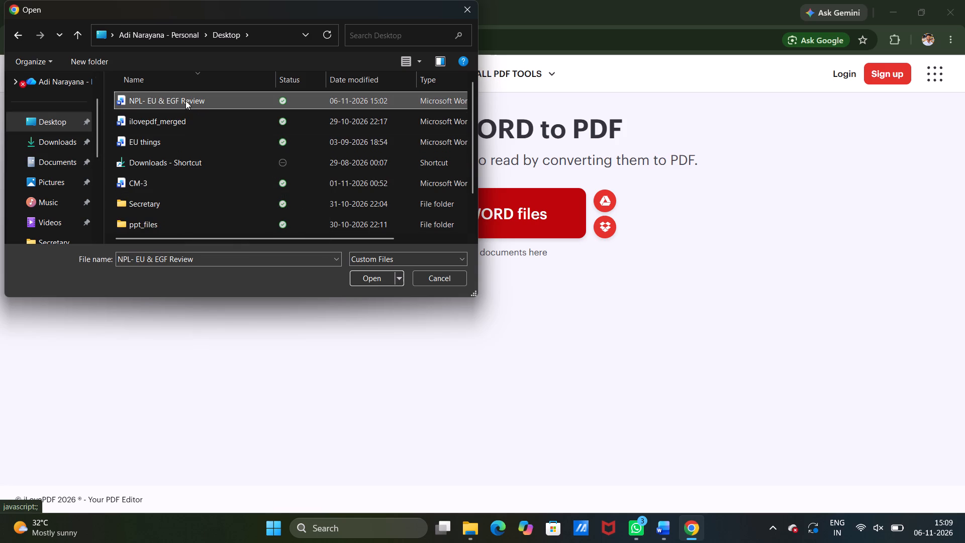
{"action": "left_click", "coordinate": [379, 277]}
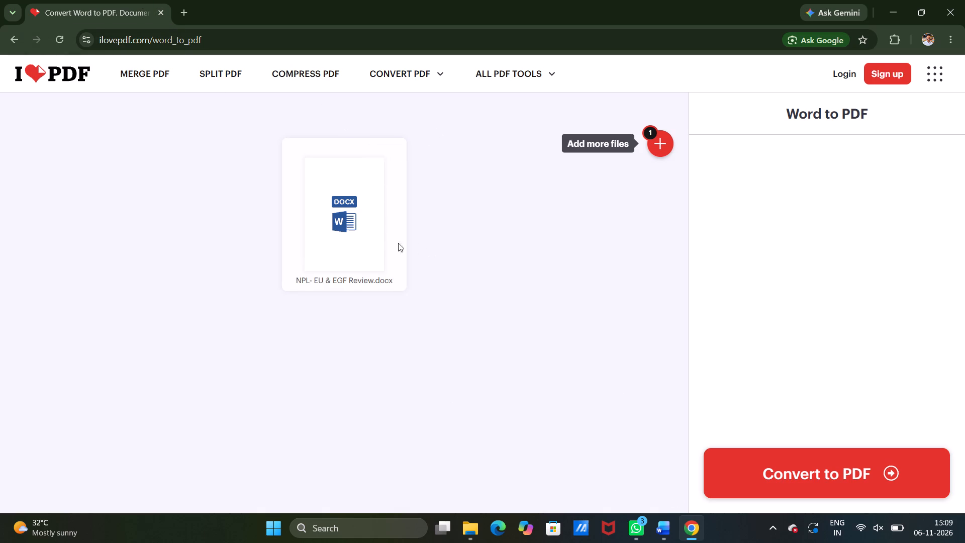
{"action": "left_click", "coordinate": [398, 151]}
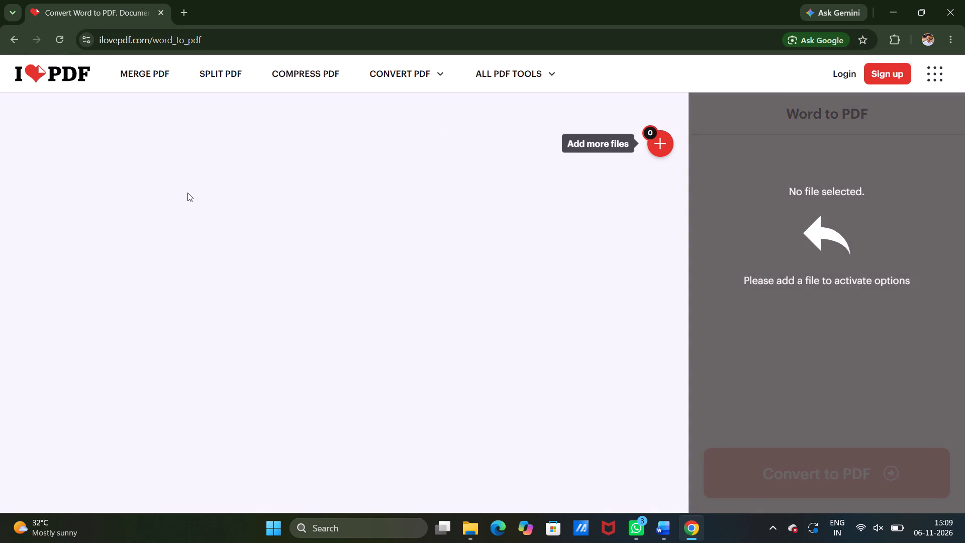
Switch to Word by opening "NPL- EU & EGF Review2" from New folder, check it from title to closing notes, and save it.
{"action": "key", "text": "alt+Tab"}
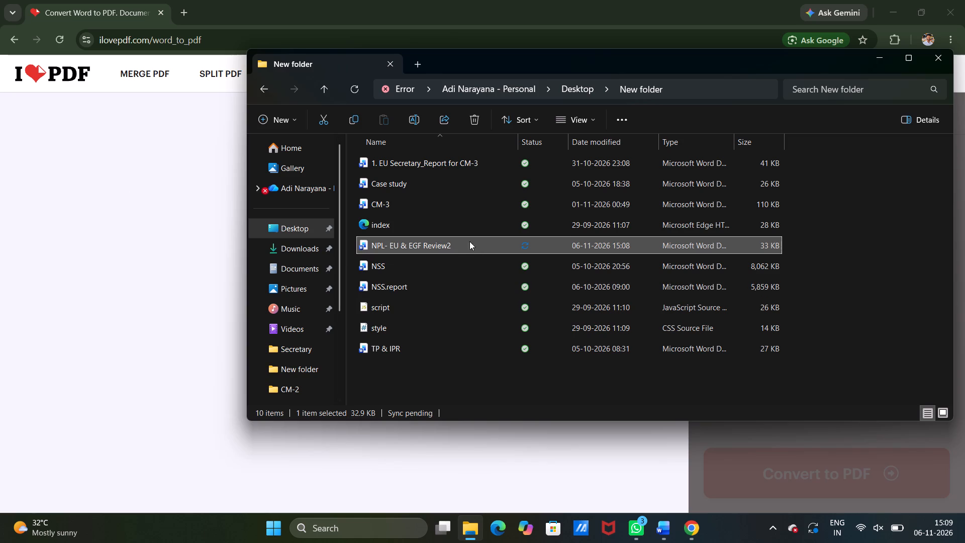
{"action": "double_click", "coordinate": [461, 248]}
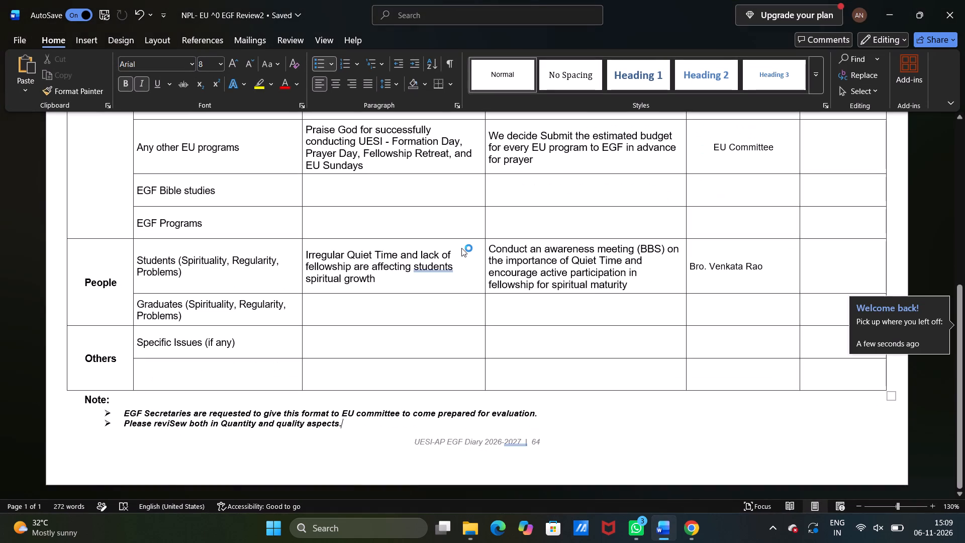
{"action": "scroll", "coordinate": [318, 375], "scroll_direction": "down", "scroll_amount": 3}
{"action": "scroll", "coordinate": [318, 375], "scroll_direction": "up", "scroll_amount": 6}
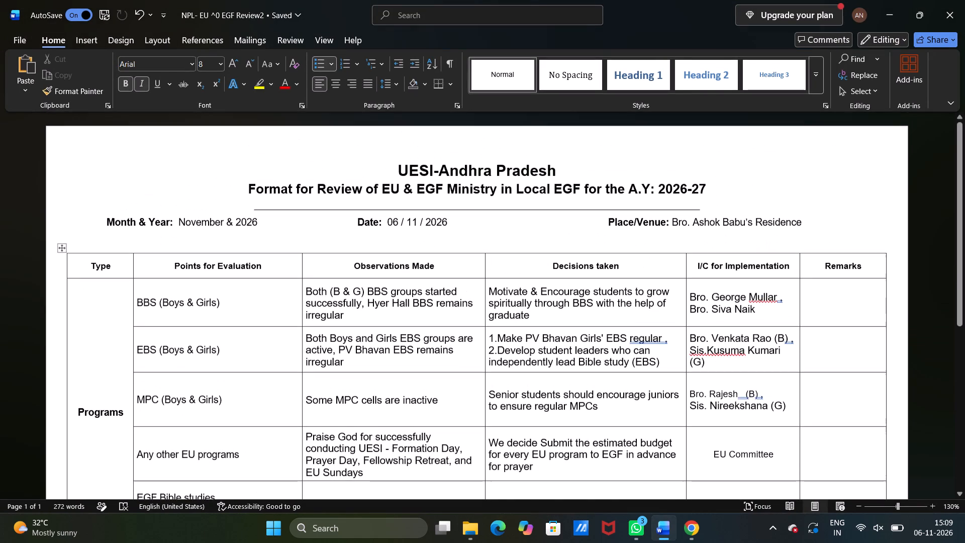
{"action": "scroll", "coordinate": [318, 375], "scroll_direction": "down", "scroll_amount": 5}
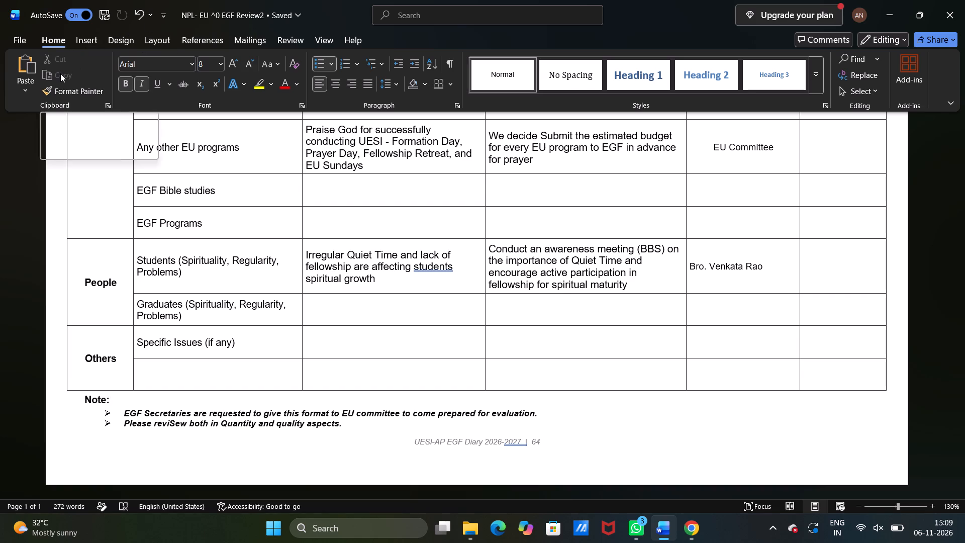
{"action": "key", "text": "ctrl+s"}
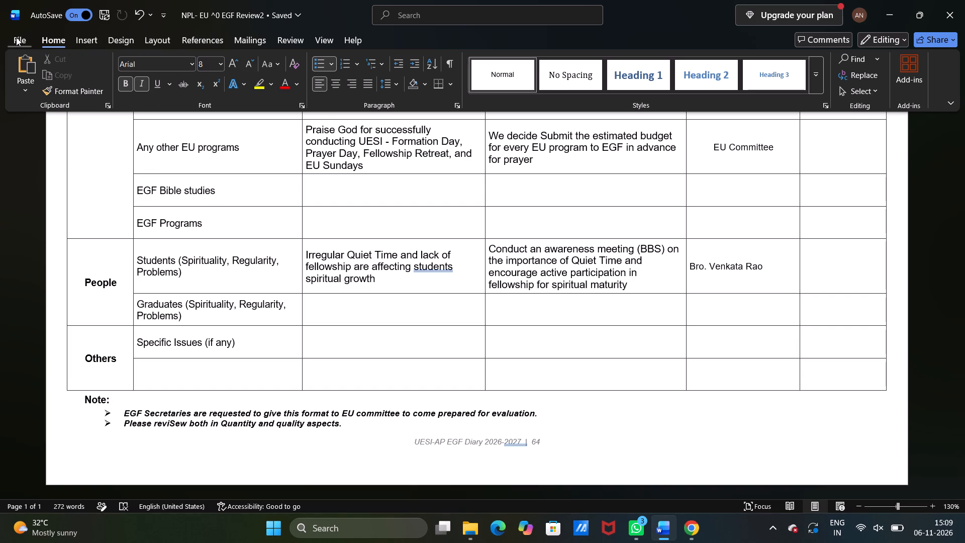
{"action": "left_click", "coordinate": [16, 37]}
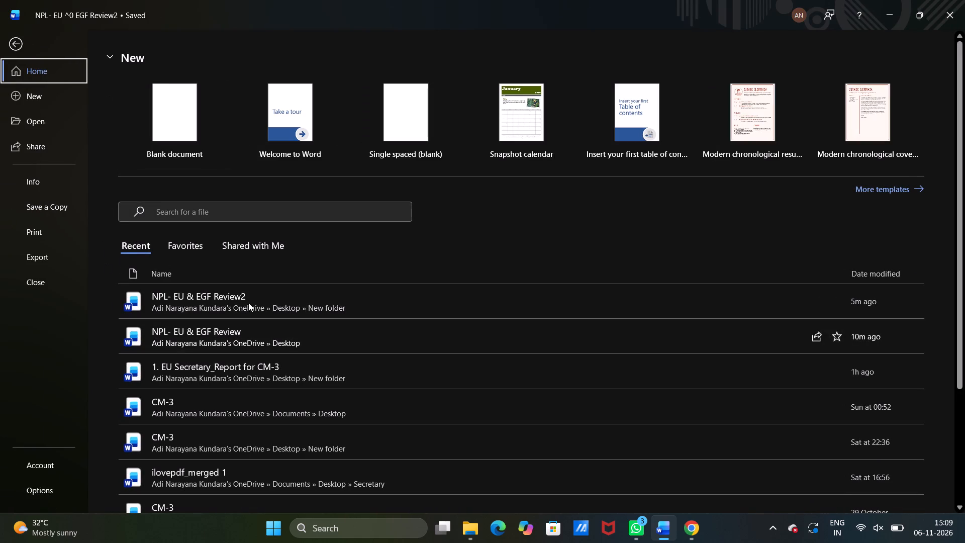
{"action": "left_click", "coordinate": [237, 296]}
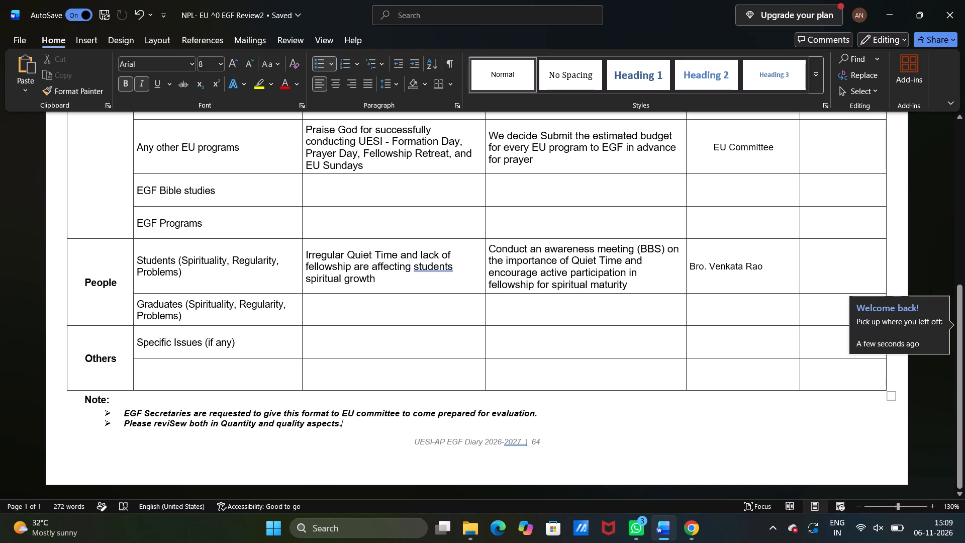
{"action": "scroll", "coordinate": [292, 283], "scroll_direction": "up", "scroll_amount": 5}
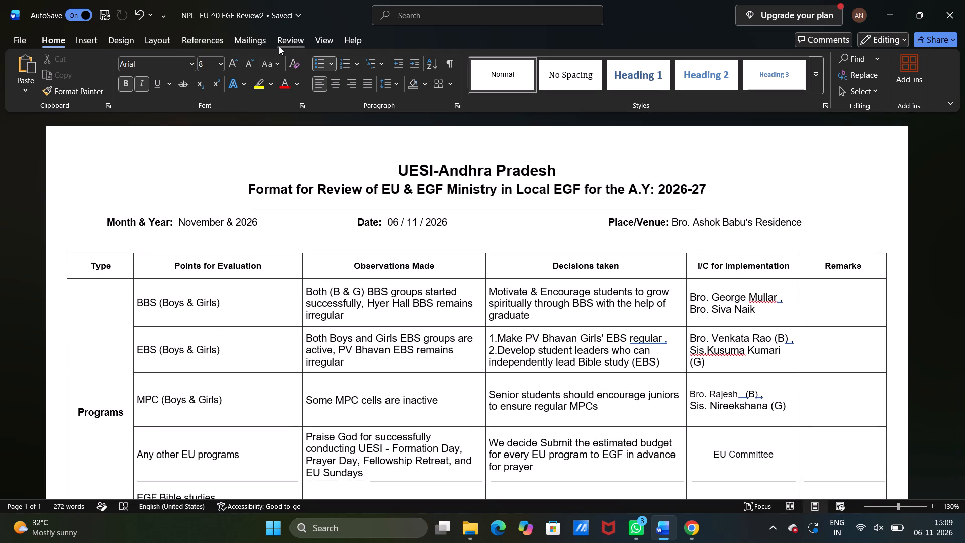
Open the recent document "NPL- EU & EGF Review" from the Desktop and look through its first page.
{"action": "left_click", "coordinate": [16, 35]}
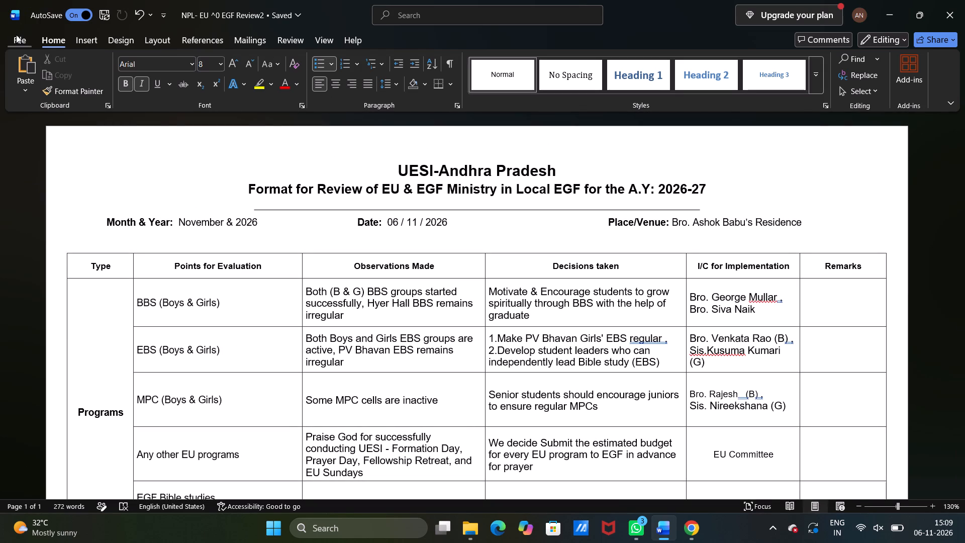
{"action": "left_click", "coordinate": [221, 333]}
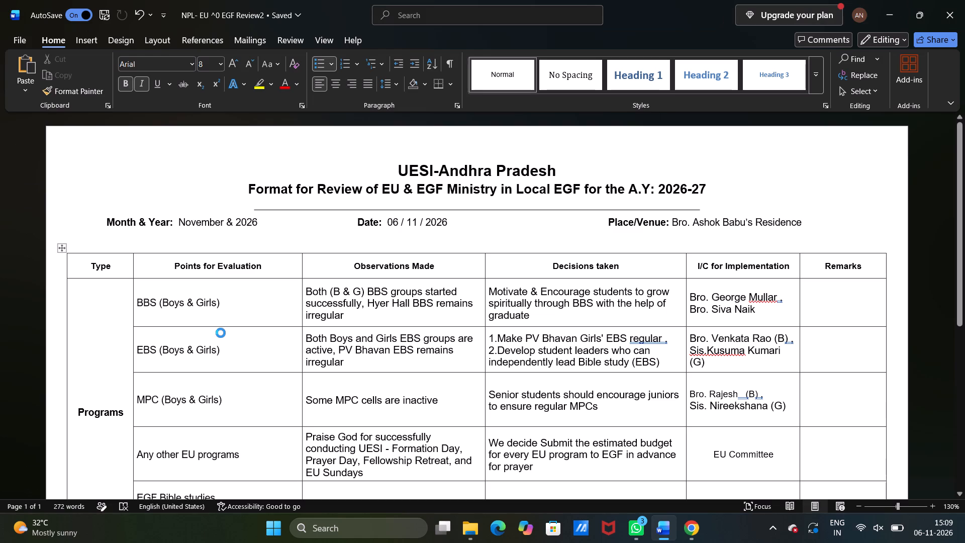
{"action": "scroll", "coordinate": [270, 351], "scroll_direction": "down", "scroll_amount": 3}
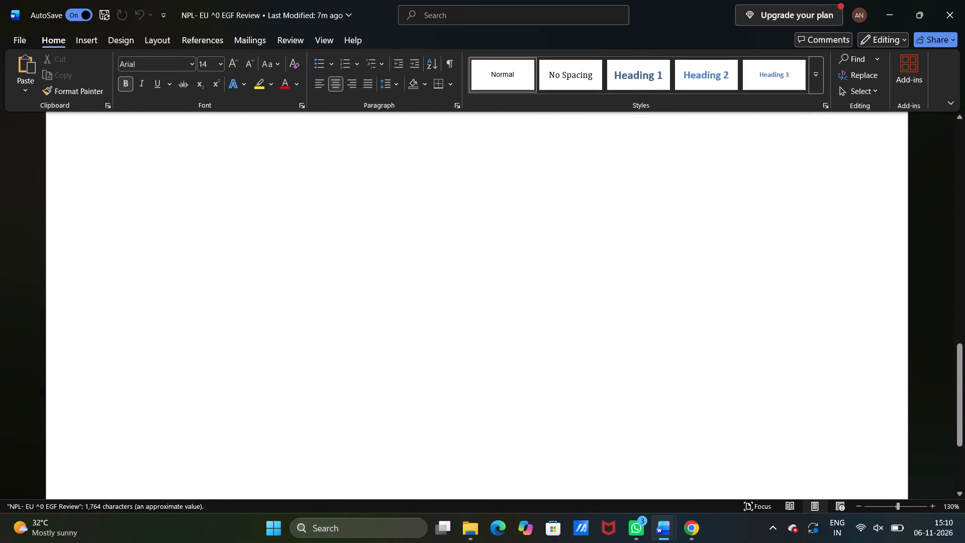
{"action": "scroll", "coordinate": [269, 353], "scroll_direction": "up", "scroll_amount": 6}
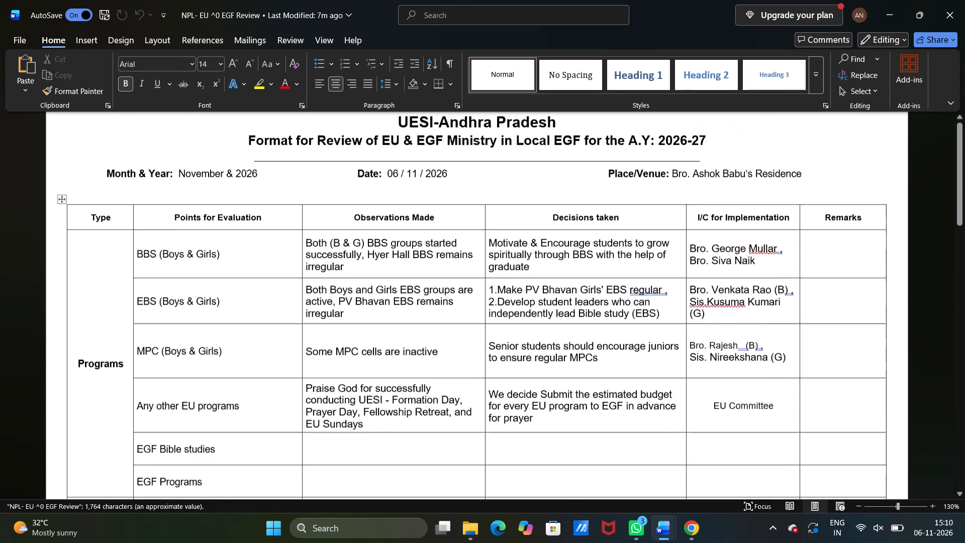
{"action": "scroll", "coordinate": [269, 353], "scroll_direction": "down", "scroll_amount": 2}
{"action": "scroll", "coordinate": [301, 204], "scroll_direction": "down", "scroll_amount": 1}
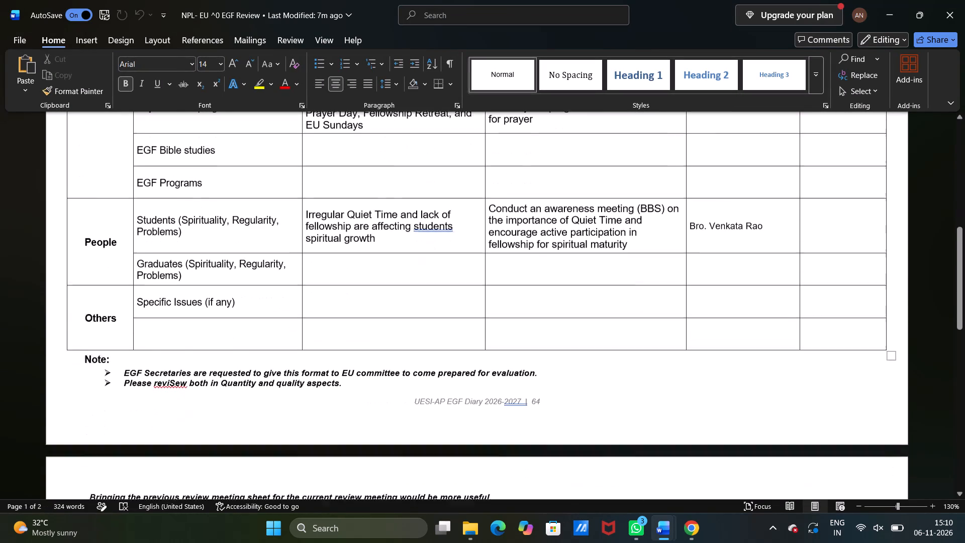
Delete the second-page note lines from "Bringing the previous review meeting sheet" to "November, and January", along with the leftover blank page.
{"action": "scroll", "coordinate": [301, 204], "scroll_direction": "down", "scroll_amount": 1}
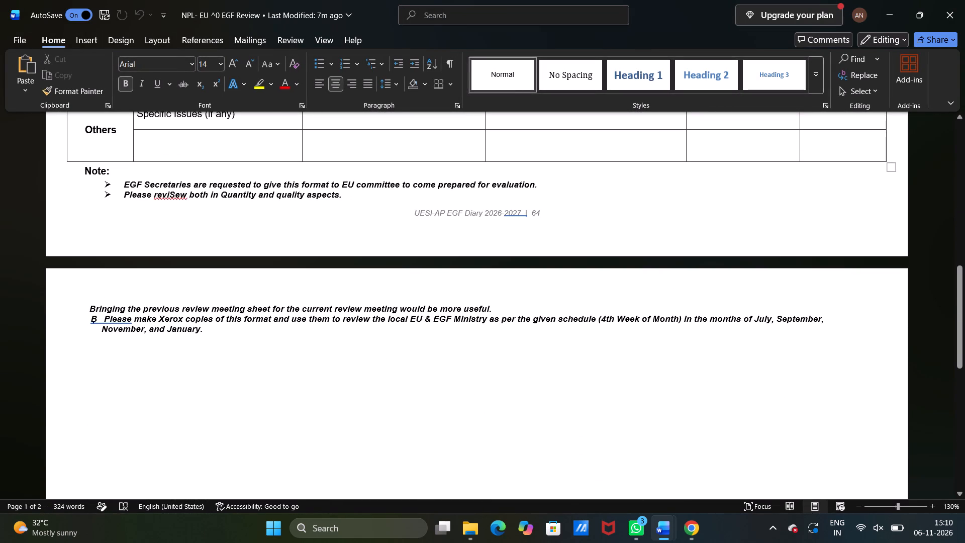
{"action": "left_click_drag", "start_coordinate": [89, 305], "coordinate": [224, 332]}
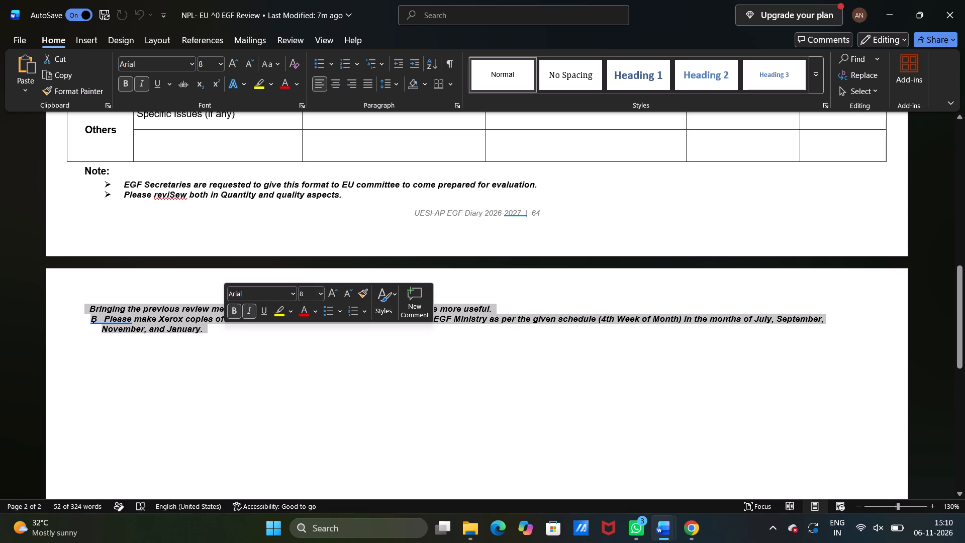
{"action": "key", "text": "BackSpace"}
{"action": "key", "text": "Delete"}
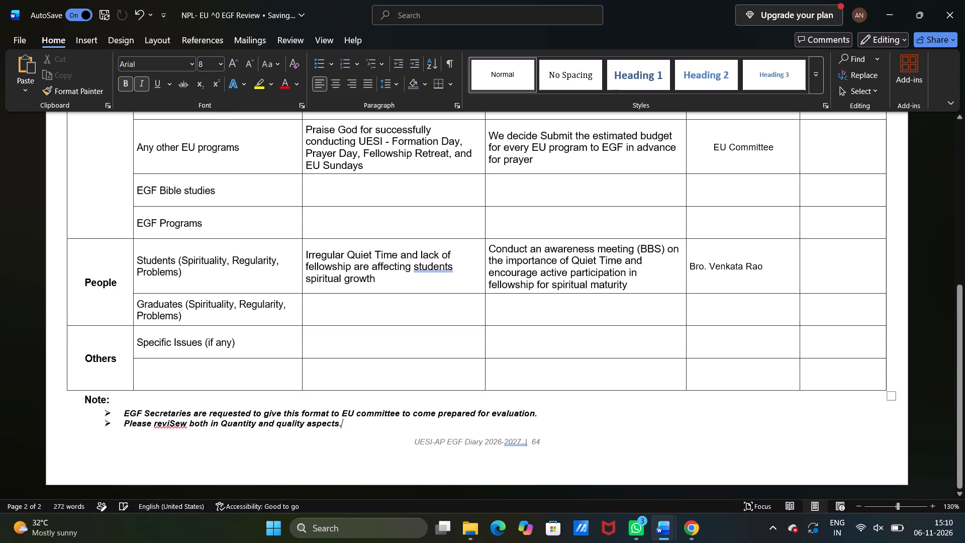
Check the trimmed "NPL- EU & EGF Review" document from the title through the table to the closing notes.
{"action": "scroll", "coordinate": [224, 332], "scroll_direction": "up", "scroll_amount": 4}
{"action": "scroll", "coordinate": [224, 332], "scroll_direction": "down", "scroll_amount": 4}
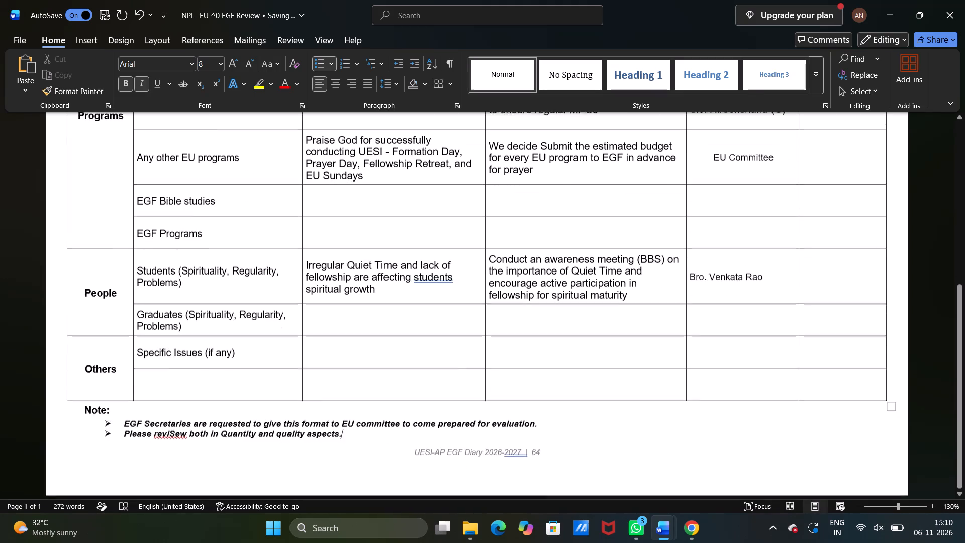
{"action": "scroll", "coordinate": [224, 332], "scroll_direction": "down", "scroll_amount": 3}
{"action": "scroll", "coordinate": [224, 332], "scroll_direction": "up", "scroll_amount": 6}
{"action": "scroll", "coordinate": [224, 332], "scroll_direction": "down", "scroll_amount": 1}
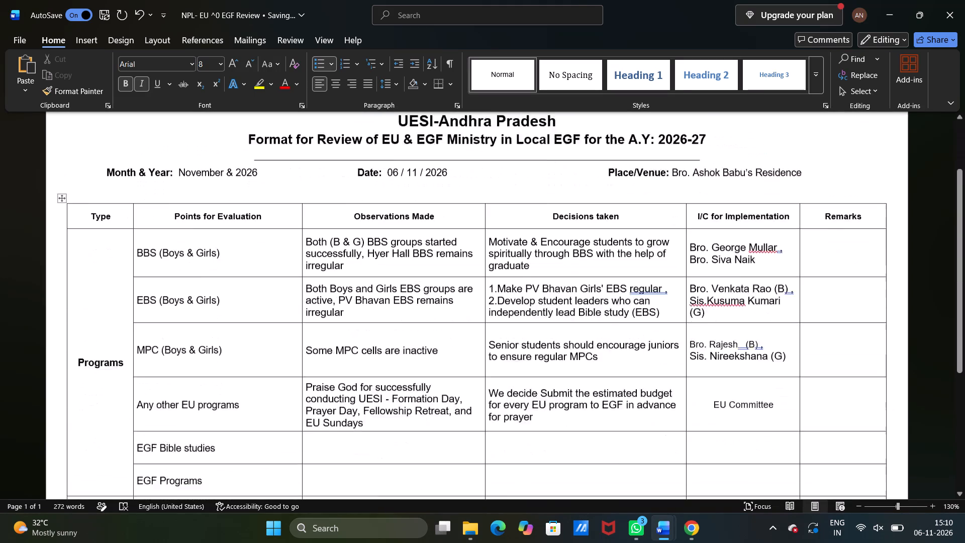
{"action": "scroll", "coordinate": [224, 332], "scroll_direction": "down", "scroll_amount": 1}
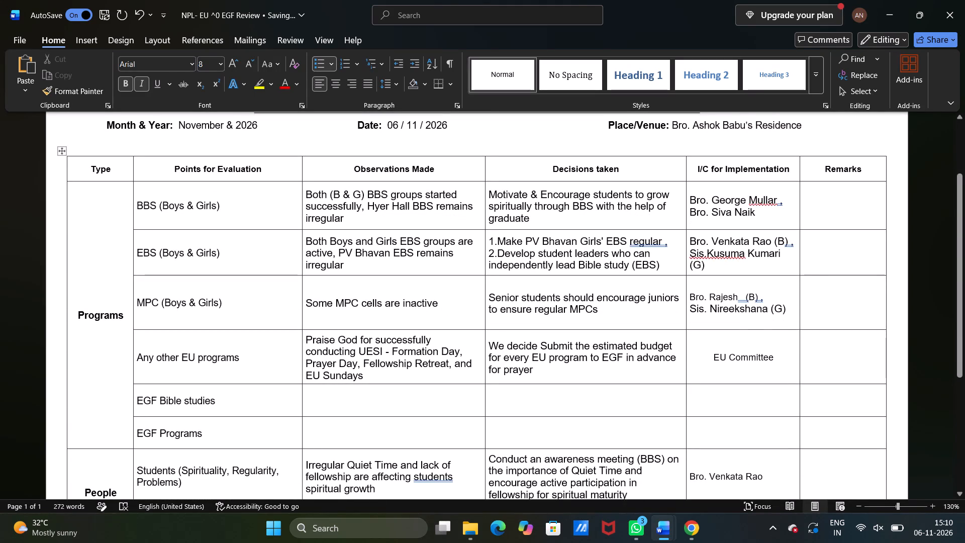
{"action": "scroll", "coordinate": [403, 357], "scroll_direction": "down", "scroll_amount": 2, "text": "ctrl"}
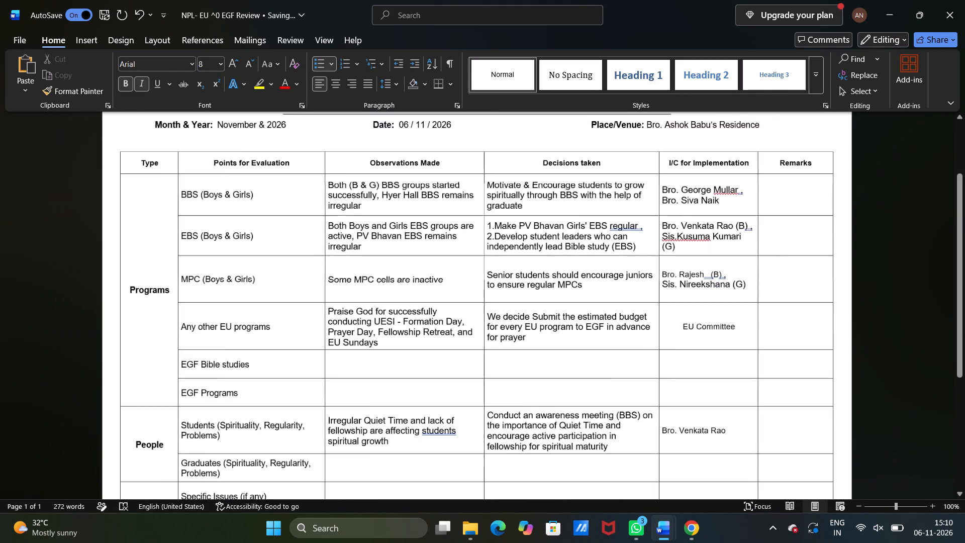
{"action": "scroll", "coordinate": [403, 357], "scroll_direction": "down", "scroll_amount": 1, "text": "ctrl"}
{"action": "scroll", "coordinate": [403, 357], "scroll_direction": "up", "scroll_amount": 1, "text": "ctrl"}
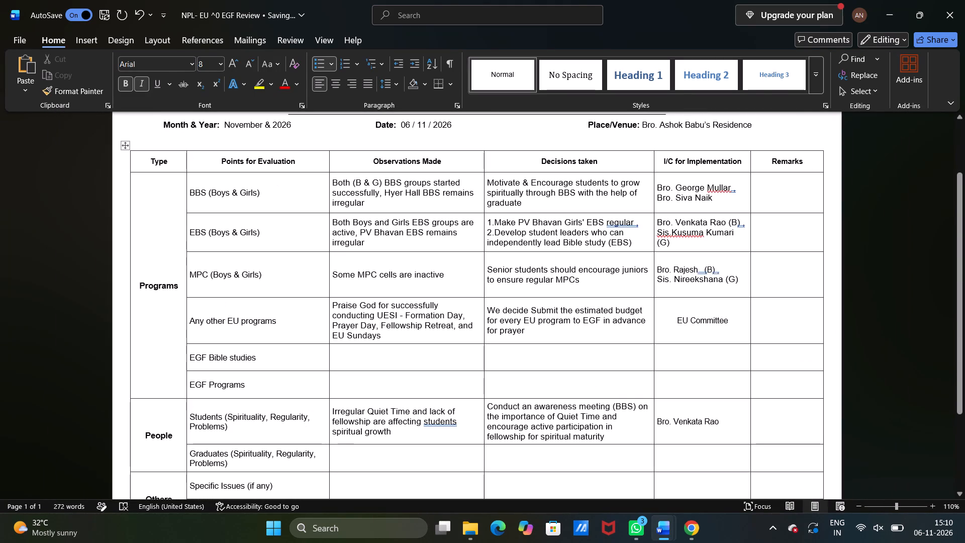
{"action": "scroll", "coordinate": [462, 332], "scroll_direction": "down", "scroll_amount": 1}
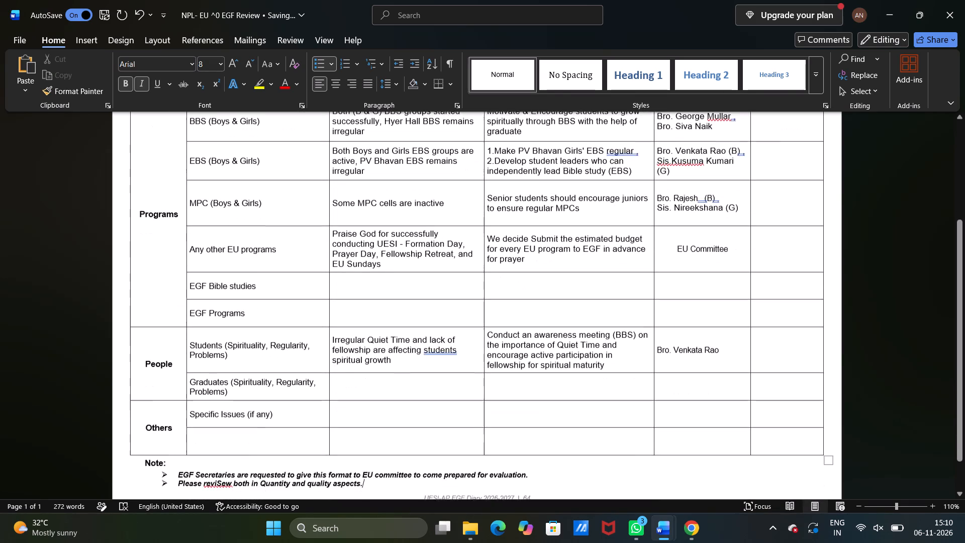
{"action": "scroll", "coordinate": [462, 332], "scroll_direction": "down", "scroll_amount": 2}
{"action": "scroll", "coordinate": [462, 332], "scroll_direction": "up", "scroll_amount": 6}
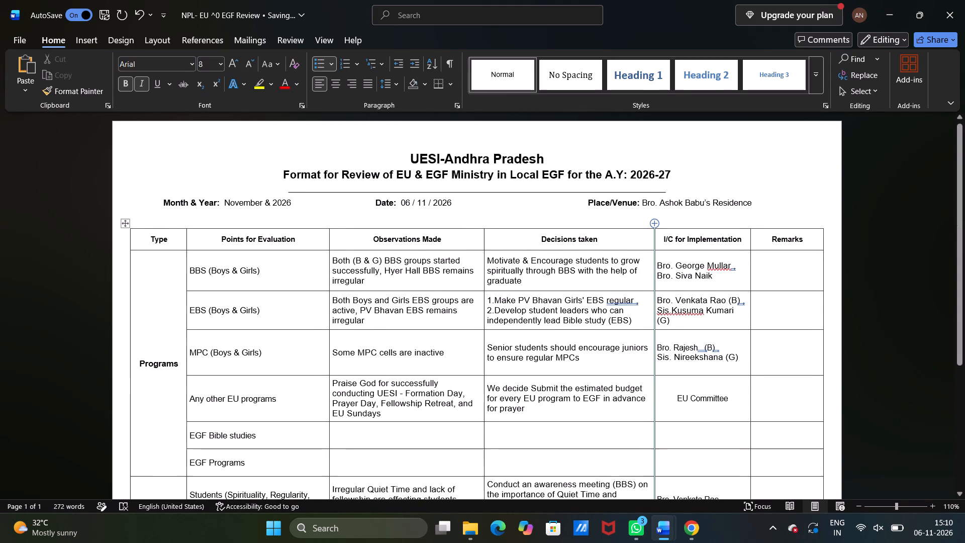
Look over the trimmed "NPL- EU & EGF Review" document once more and save it.
{"action": "left_click", "coordinate": [608, 203]}
{"action": "scroll", "coordinate": [201, 307], "scroll_direction": "down", "scroll_amount": 2}
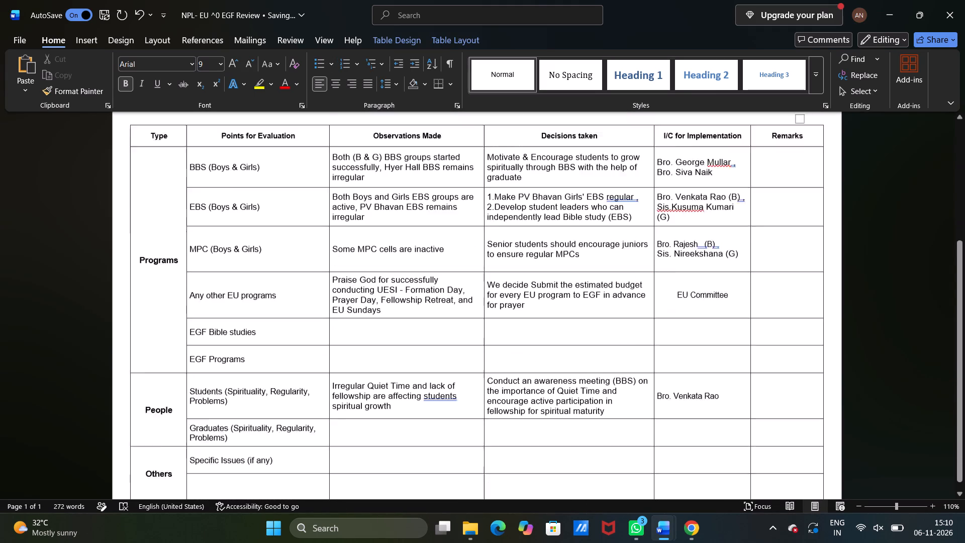
{"action": "scroll", "coordinate": [201, 307], "scroll_direction": "down", "scroll_amount": 1}
{"action": "scroll", "coordinate": [201, 307], "scroll_direction": "up", "scroll_amount": 3}
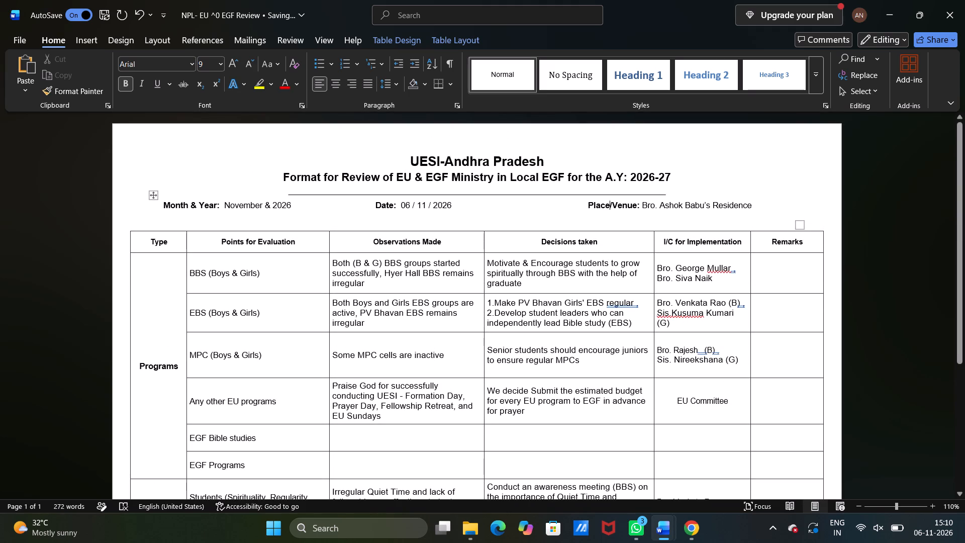
{"action": "key", "text": "ctrl+s"}
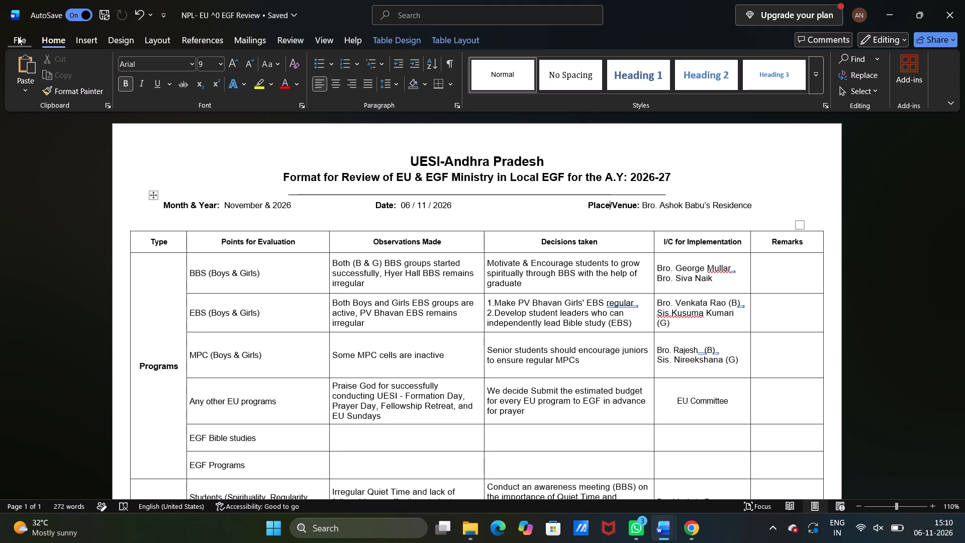
Reopen "NPL- EU & EGF Review" from the Desktop folder in File Explorer and check it from the title to the closing notes.
{"action": "left_click", "coordinate": [891, 15]}
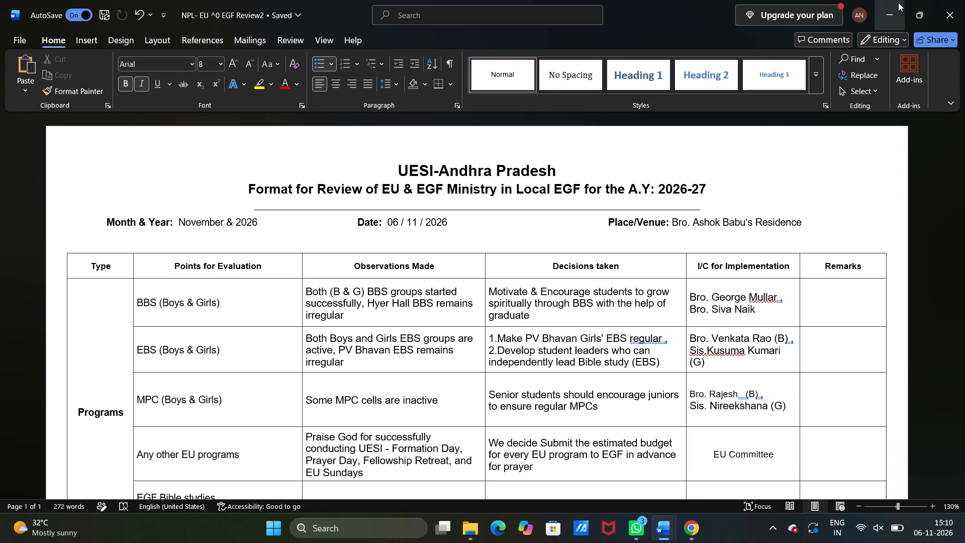
{"action": "left_click", "coordinate": [890, 6]}
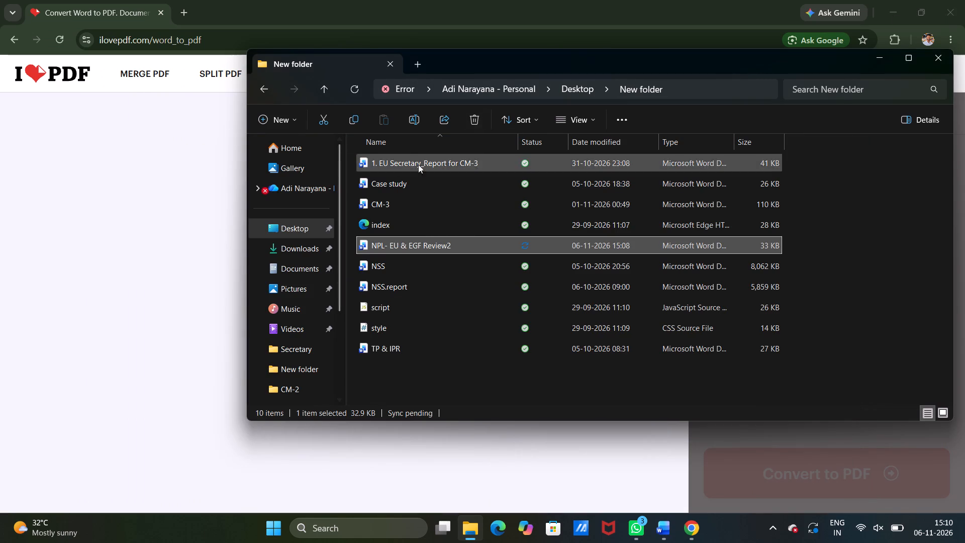
{"action": "left_click", "coordinate": [298, 227]}
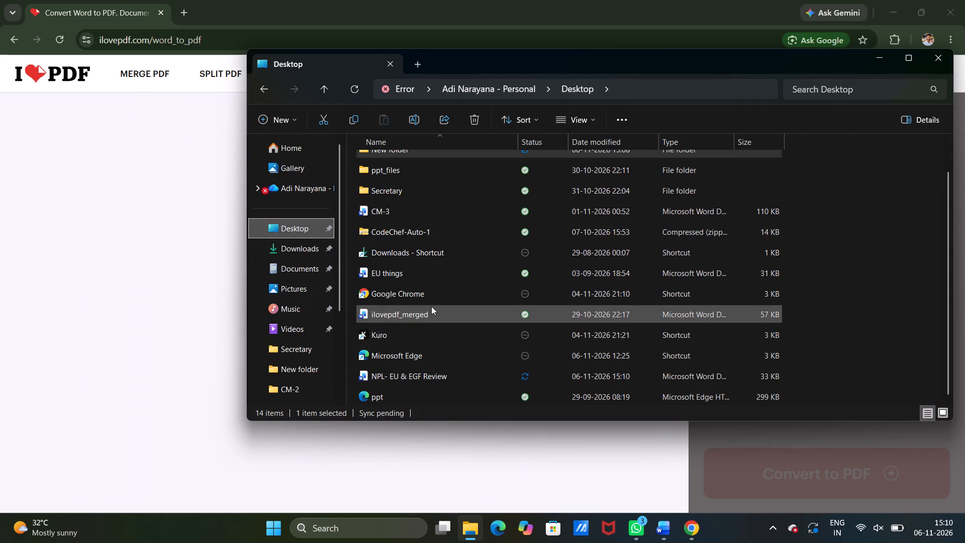
{"action": "scroll", "coordinate": [431, 306], "scroll_direction": "down", "scroll_amount": 1}
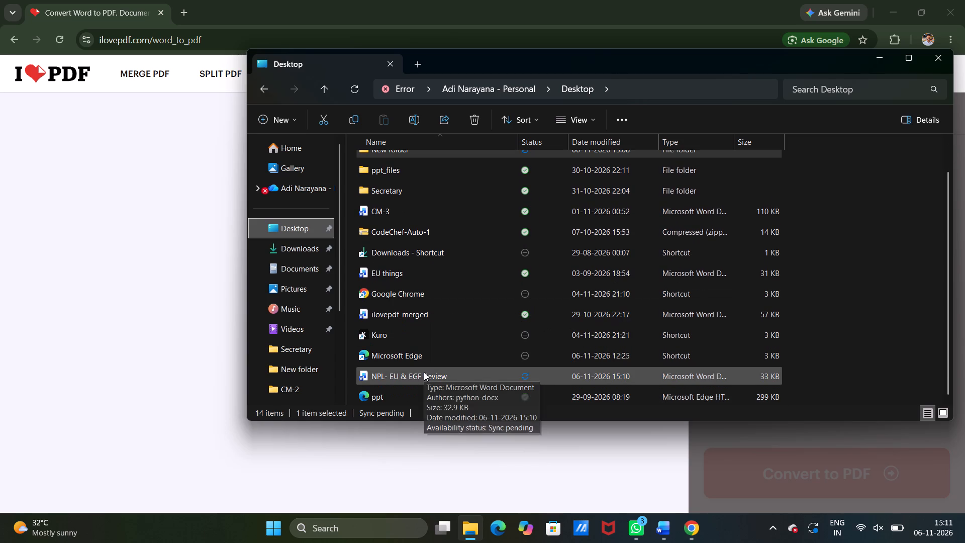
{"action": "double_click", "coordinate": [424, 372]}
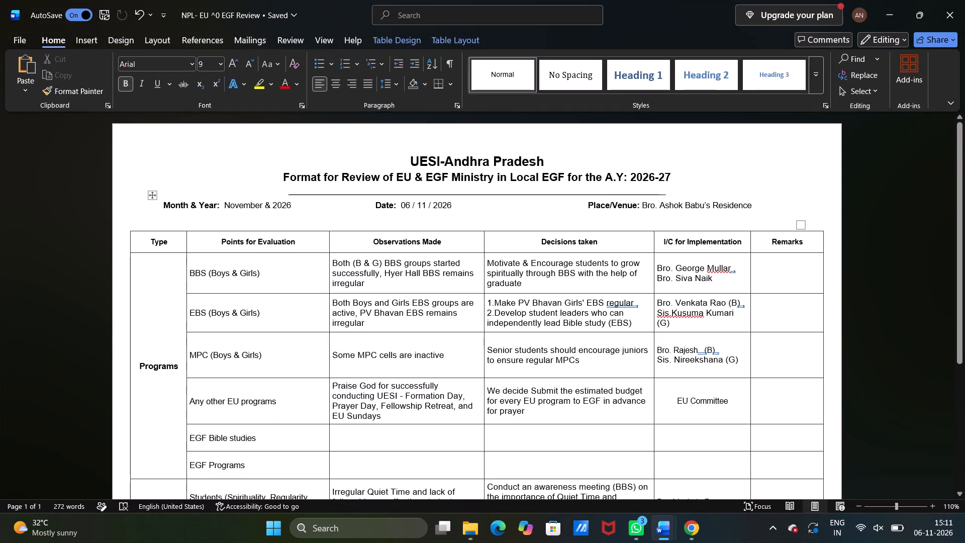
{"action": "scroll", "coordinate": [444, 356], "scroll_direction": "down", "scroll_amount": 5}
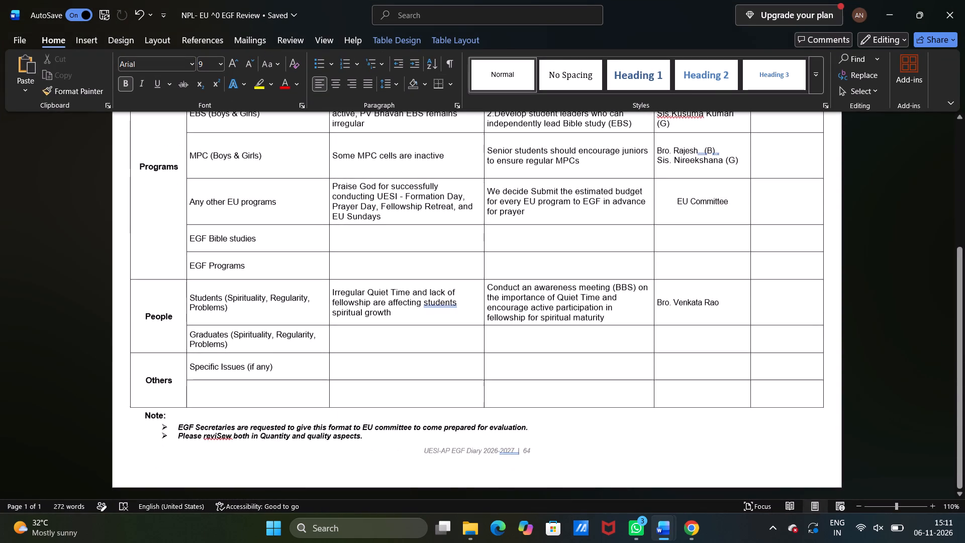
{"action": "scroll", "coordinate": [444, 356], "scroll_direction": "up", "scroll_amount": 8}
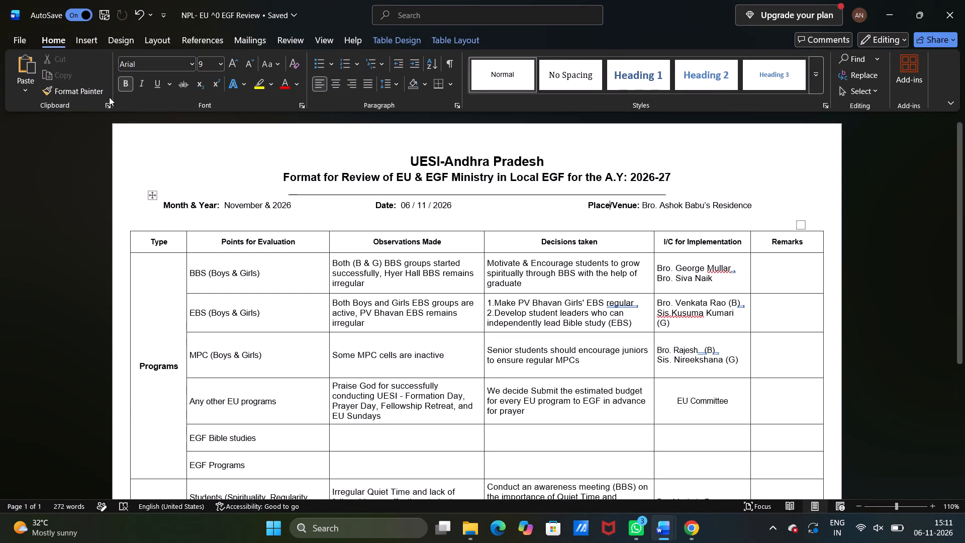
Save a copy of the document as Word Document "NPL- EU ^0 EGF Review" in New folder on the Desktop.
{"action": "left_click", "coordinate": [24, 33]}
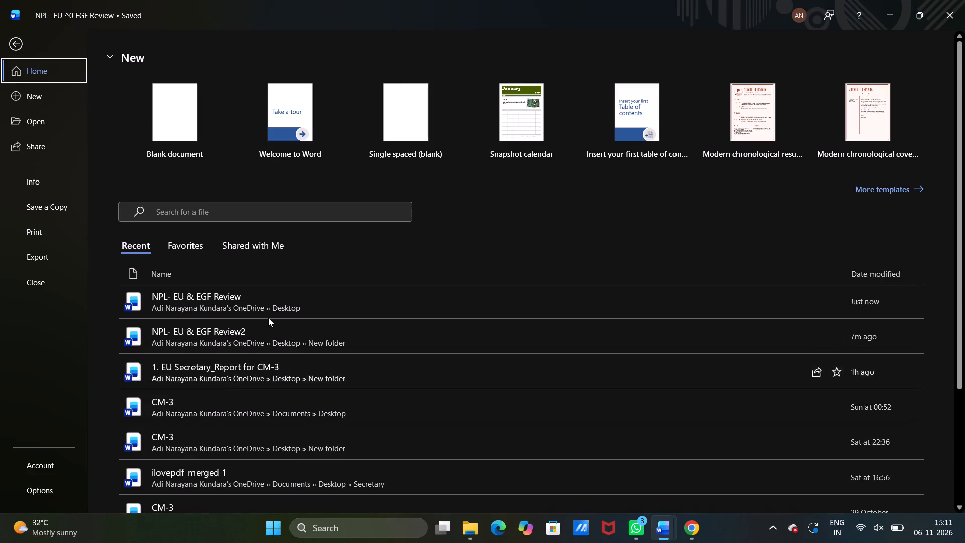
{"action": "left_click", "coordinate": [34, 205]}
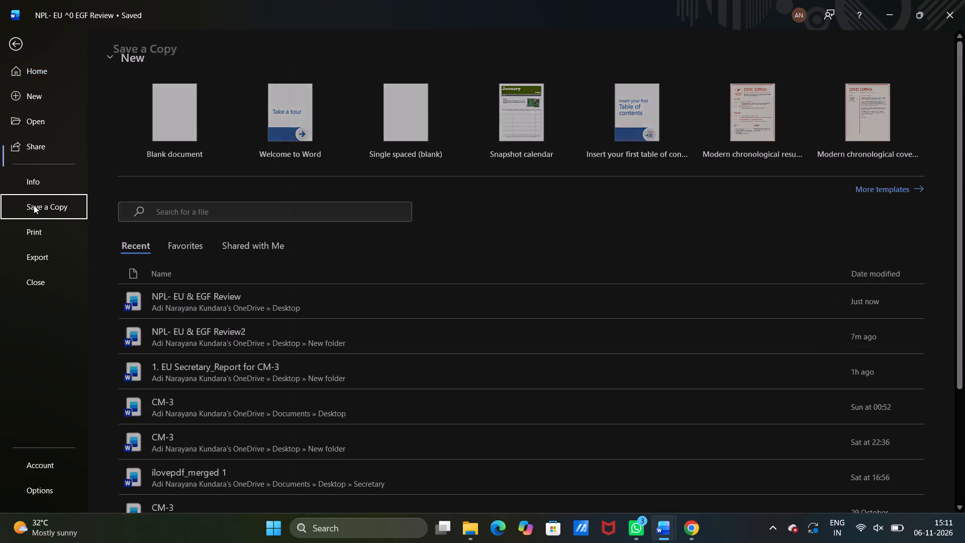
{"action": "double_click", "coordinate": [355, 140]}
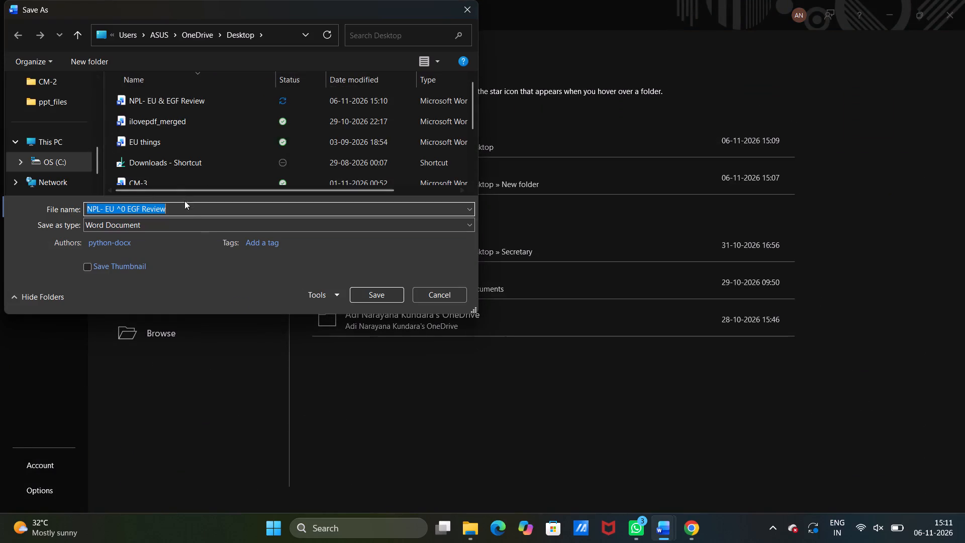
{"action": "double_click", "coordinate": [183, 203]}
{"action": "left_click", "coordinate": [183, 203]}
{"action": "left_click", "coordinate": [177, 208]}
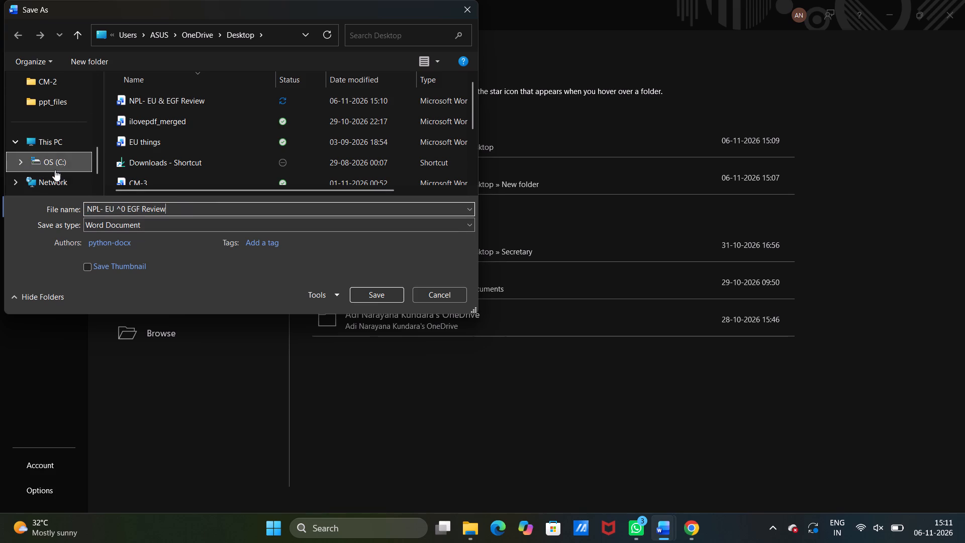
{"action": "scroll", "coordinate": [55, 170], "scroll_direction": "down", "scroll_amount": 1}
{"action": "scroll", "coordinate": [161, 152], "scroll_direction": "down", "scroll_amount": 1}
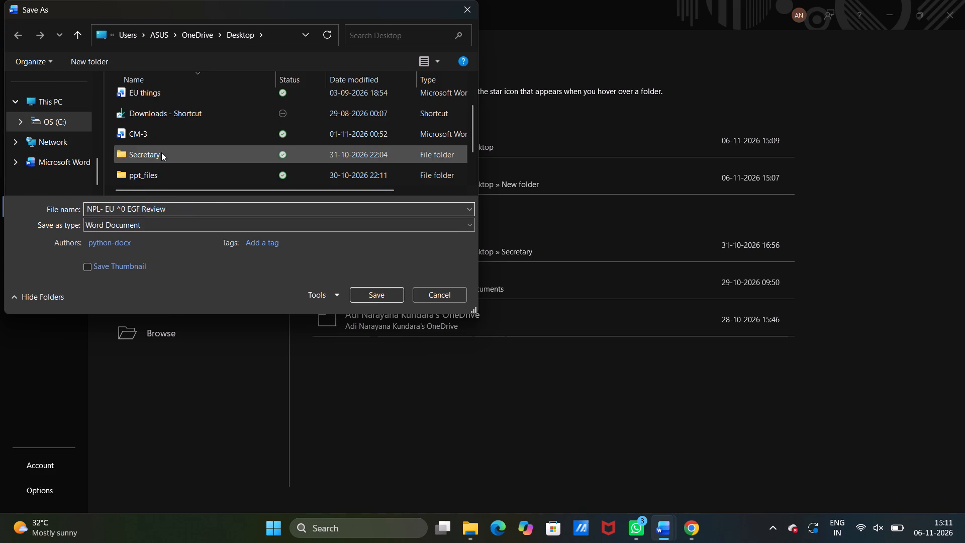
{"action": "scroll", "coordinate": [161, 152], "scroll_direction": "down", "scroll_amount": 1}
{"action": "scroll", "coordinate": [203, 130], "scroll_direction": "down", "scroll_amount": 1}
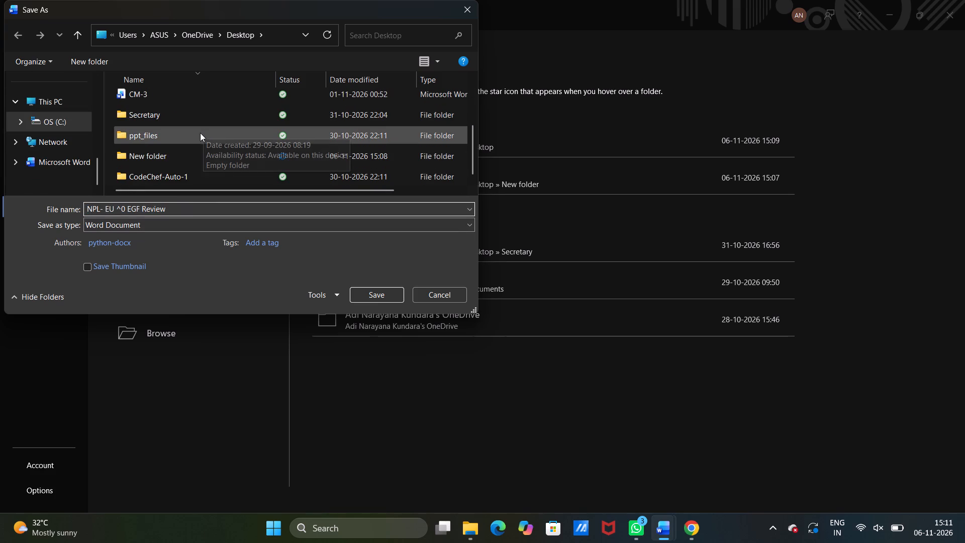
{"action": "double_click", "coordinate": [159, 159]}
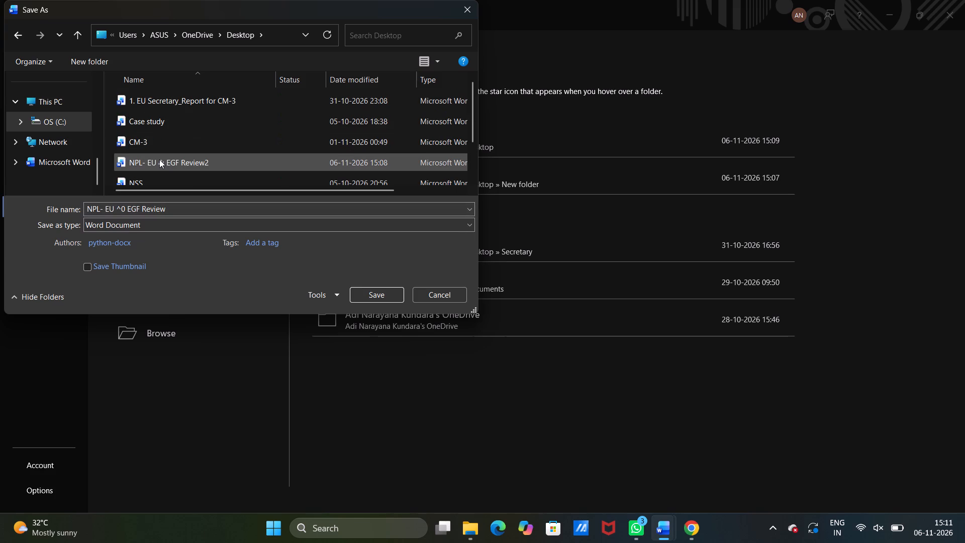
{"action": "scroll", "coordinate": [195, 177], "scroll_direction": "down", "scroll_amount": 1}
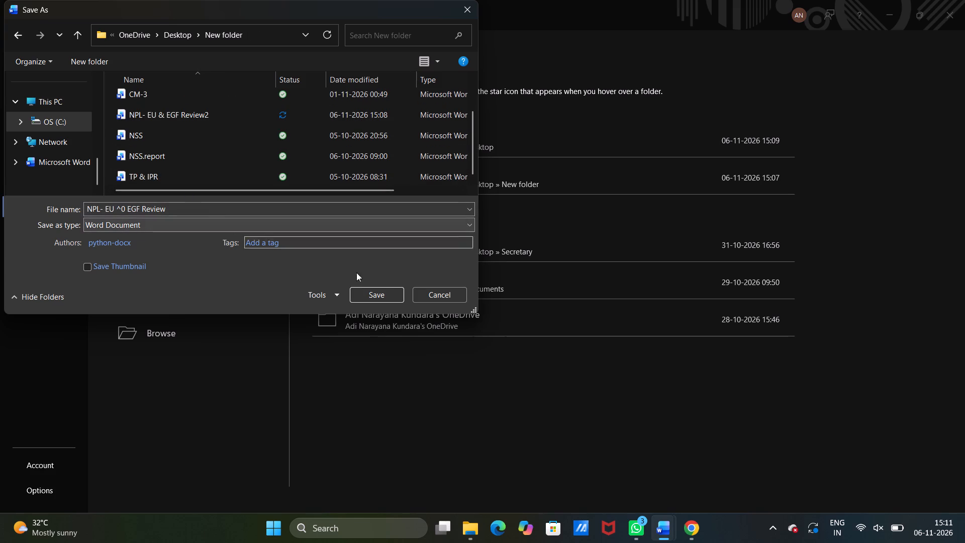
{"action": "left_click", "coordinate": [377, 292]}
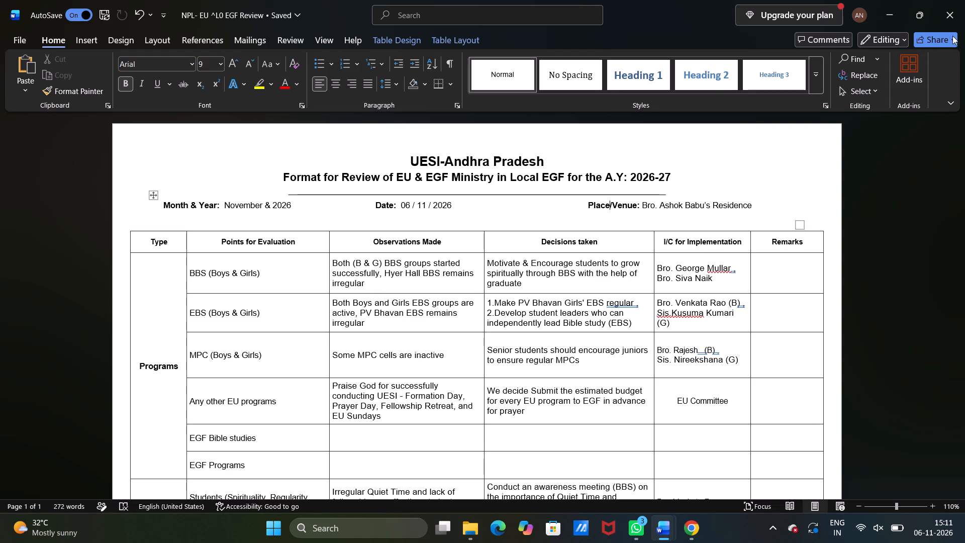
Close the saved document, the browser window behind it and the Desktop folder window.
{"action": "left_click", "coordinate": [960, 4]}
{"action": "left_click", "coordinate": [960, 4]}
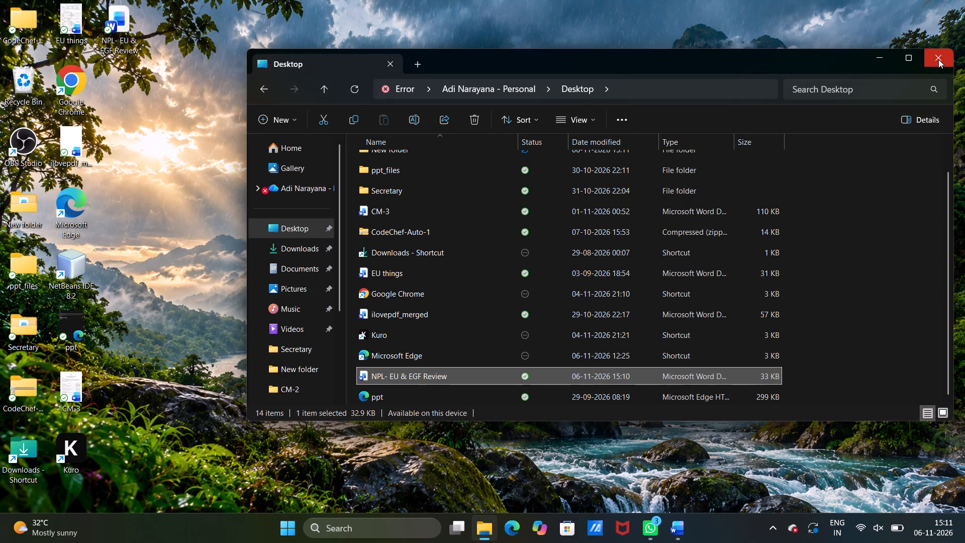
{"action": "left_click", "coordinate": [938, 59]}
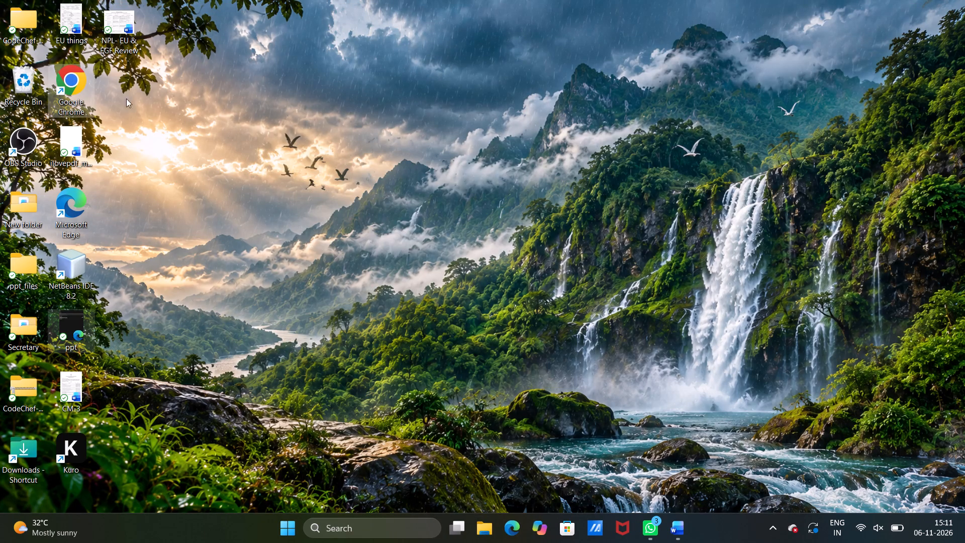
Switch to Chrome and convert "NPL- EU ^0 EGF Review" from New folder with iLovePDF's Word to PDF tool.
{"action": "double_click", "coordinate": [68, 75]}
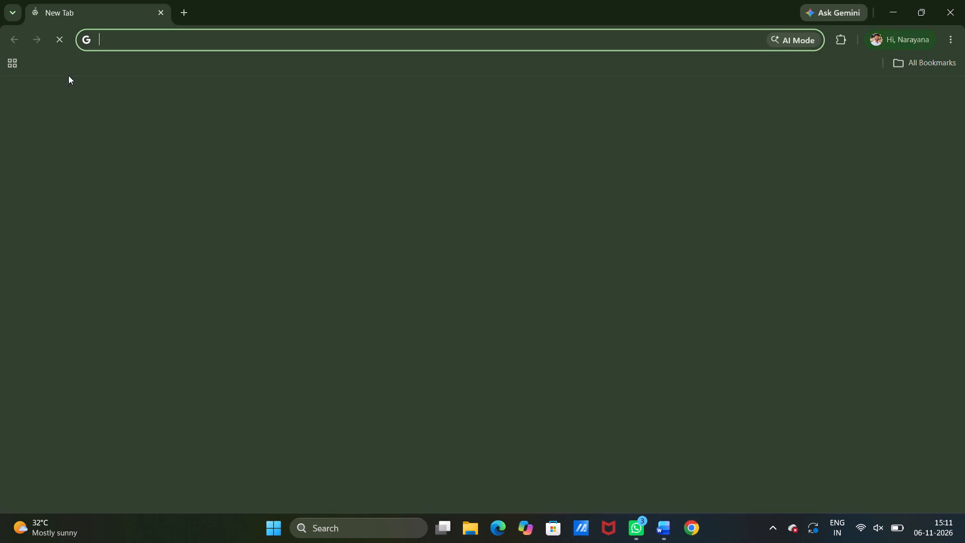
{"action": "left_click", "coordinate": [234, 362]}
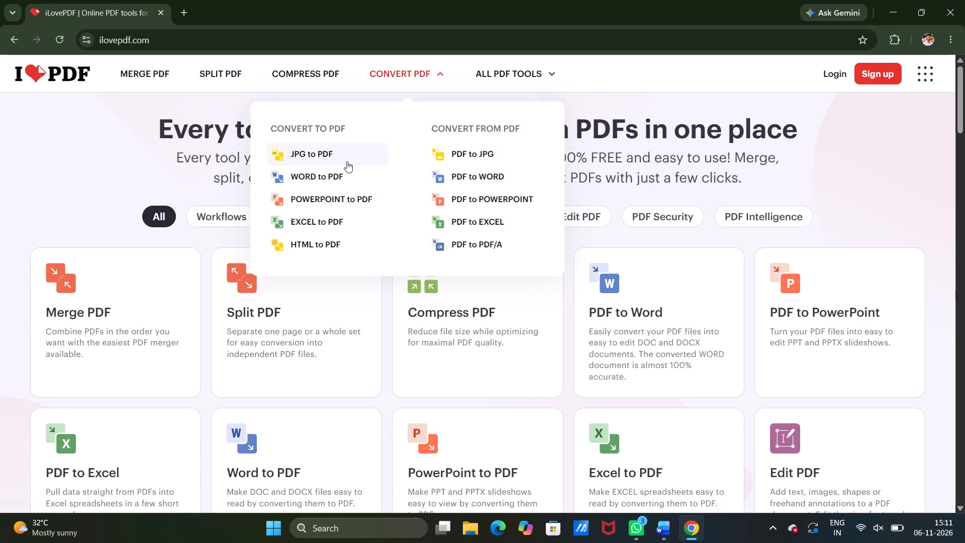
{"action": "left_click", "coordinate": [329, 184]}
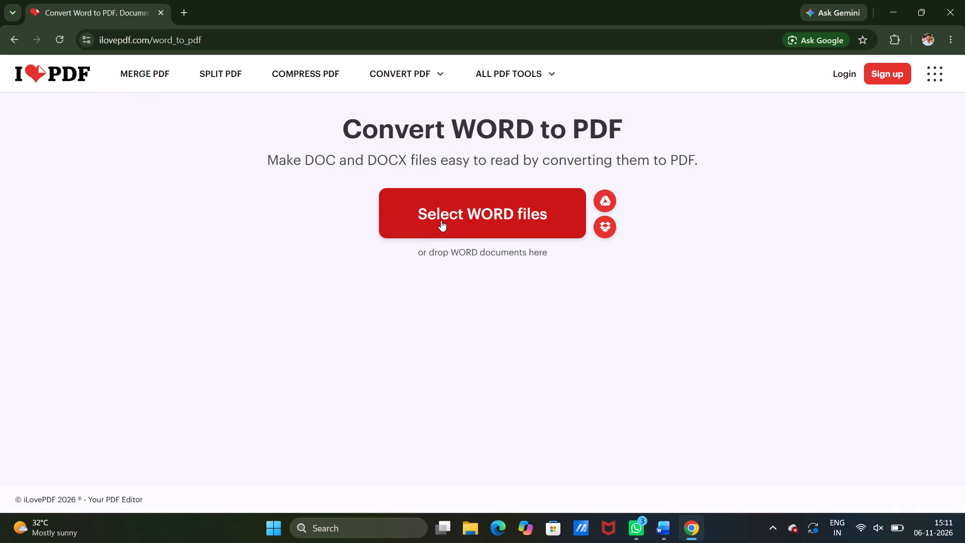
{"action": "left_click", "coordinate": [441, 220]}
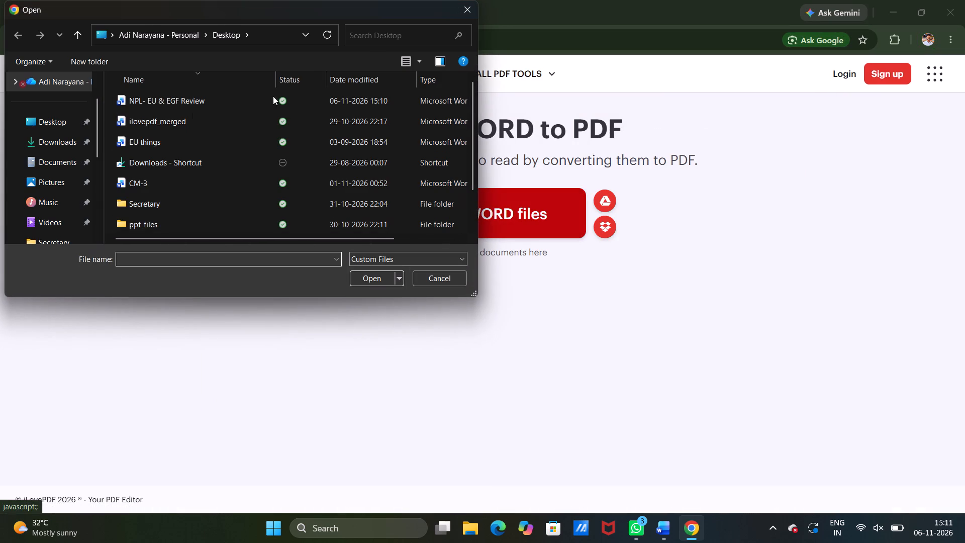
{"action": "left_click", "coordinate": [39, 124]}
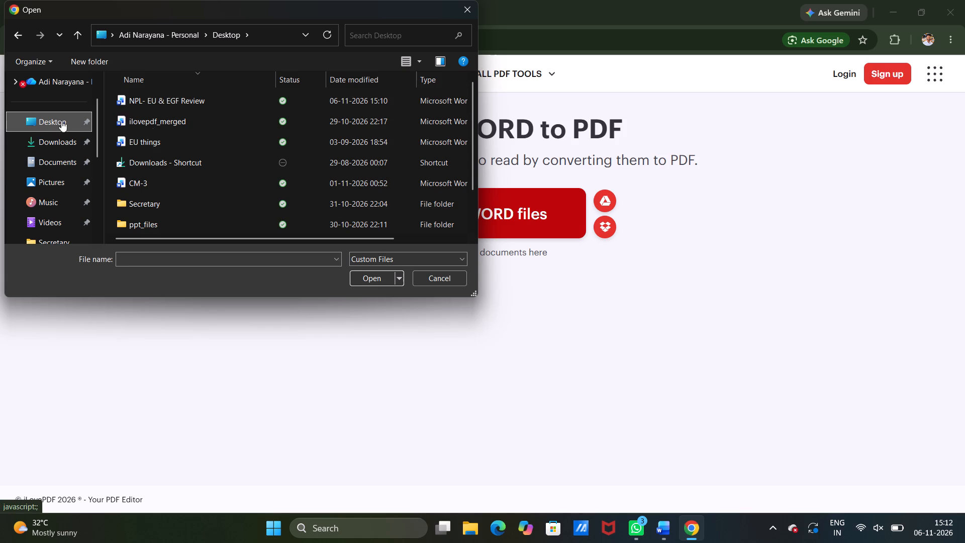
{"action": "scroll", "coordinate": [148, 210], "scroll_direction": "down", "scroll_amount": 1}
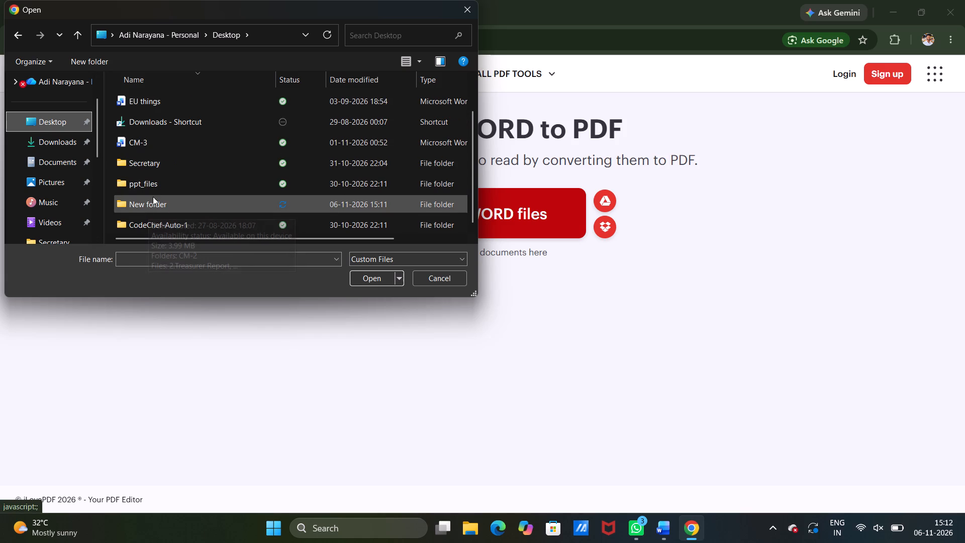
{"action": "double_click", "coordinate": [144, 204]}
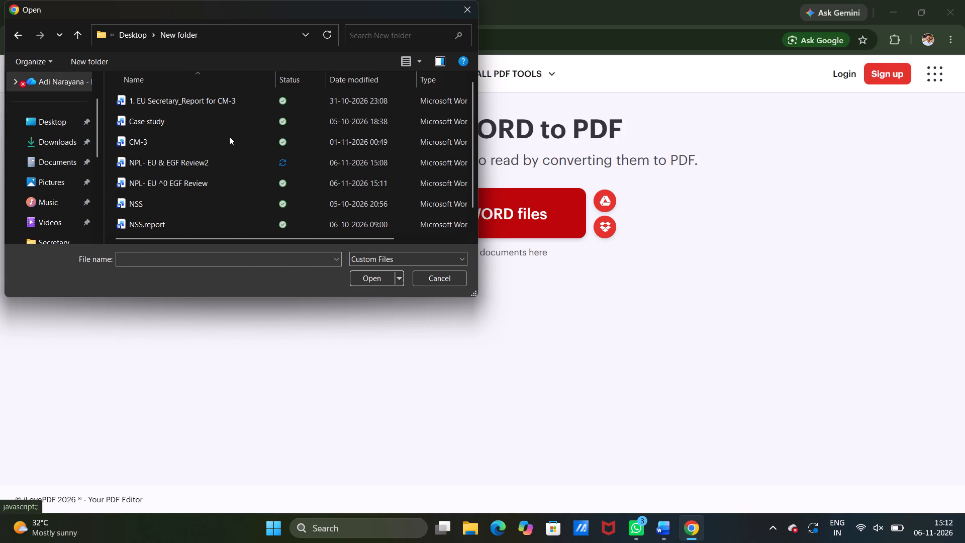
{"action": "left_click", "coordinate": [208, 184]}
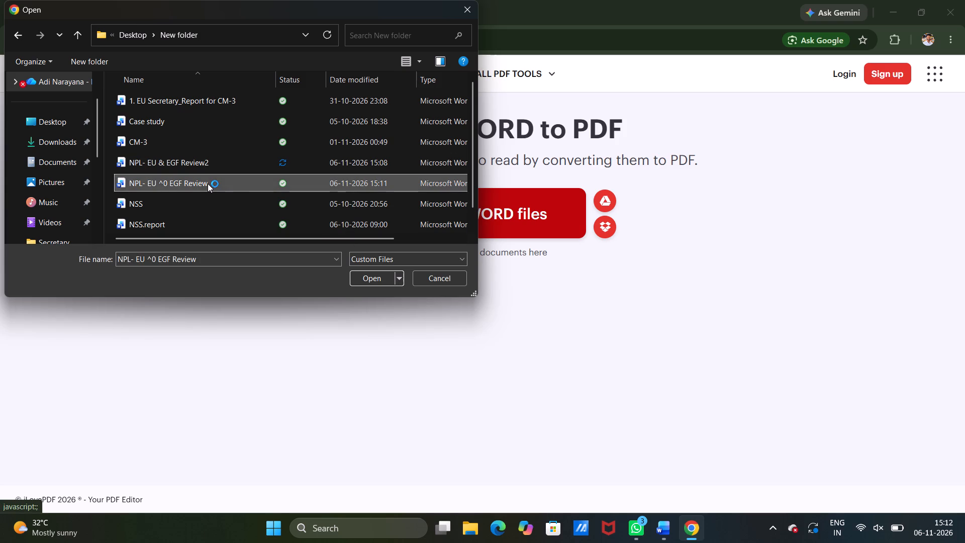
{"action": "left_click", "coordinate": [368, 280]}
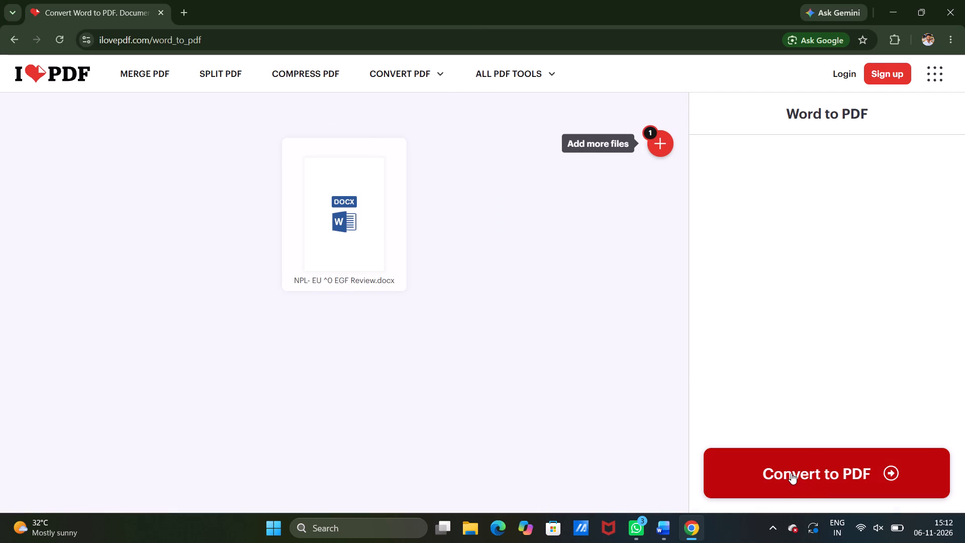
{"action": "left_click", "coordinate": [791, 473]}
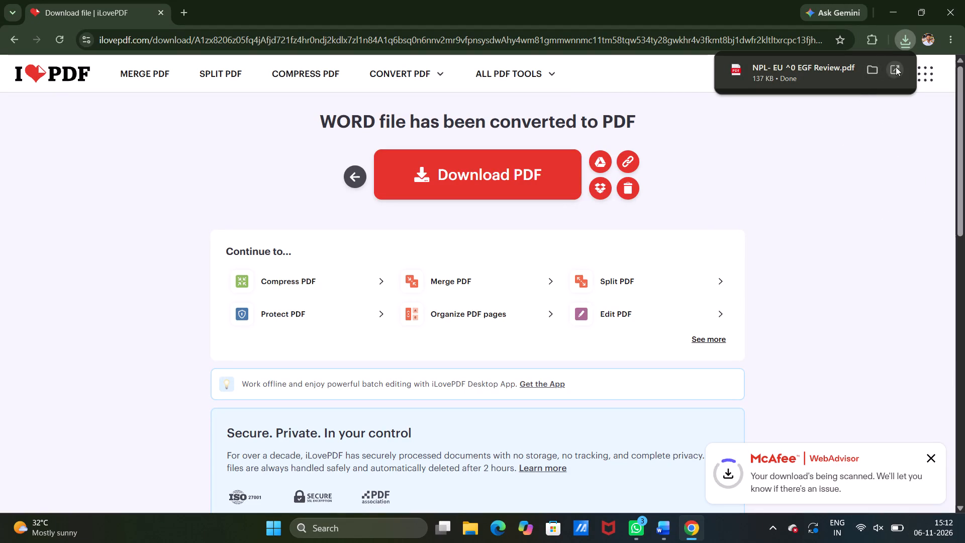
Open the converted "NPL- EU ^0 EGF Review" PDF from the Downloads folder in Edge and check its page layout and table.
{"action": "left_click", "coordinate": [875, 67]}
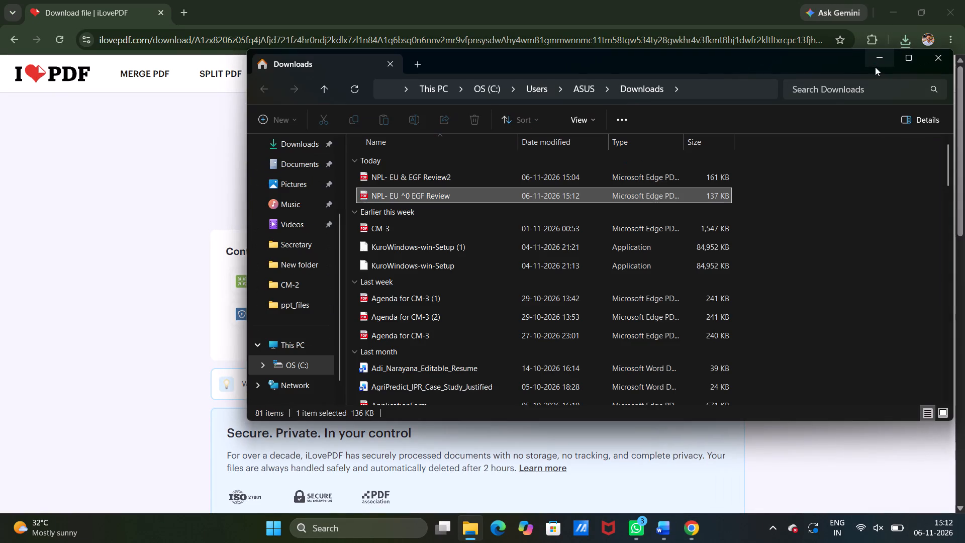
{"action": "double_click", "coordinate": [462, 195]}
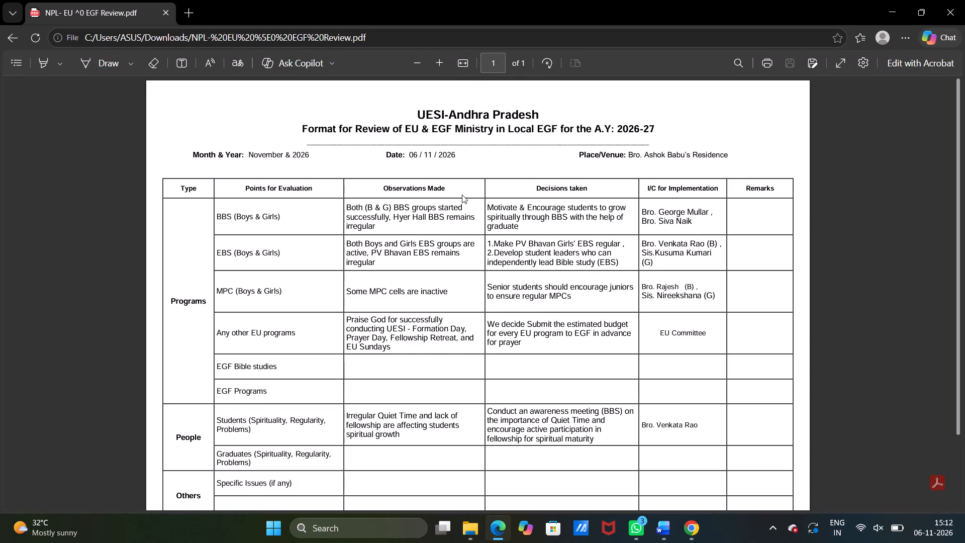
{"action": "scroll", "coordinate": [462, 195], "scroll_direction": "down", "scroll_amount": 6}
{"action": "scroll", "coordinate": [462, 195], "scroll_direction": "up", "scroll_amount": 3}
{"action": "scroll", "coordinate": [462, 195], "scroll_direction": "down", "scroll_amount": 3}
{"action": "scroll", "coordinate": [462, 195], "scroll_direction": "up", "scroll_amount": 5}
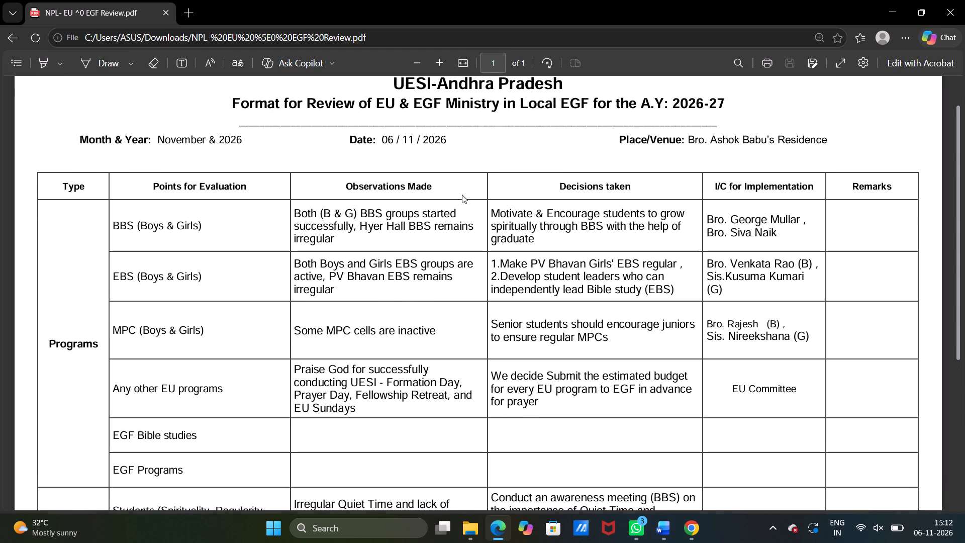
Examine the converted PDF from its heading to the closing notes, checking the review table's entries and one-page layout.
{"action": "scroll", "coordinate": [462, 195], "scroll_direction": "up", "scroll_amount": 3}
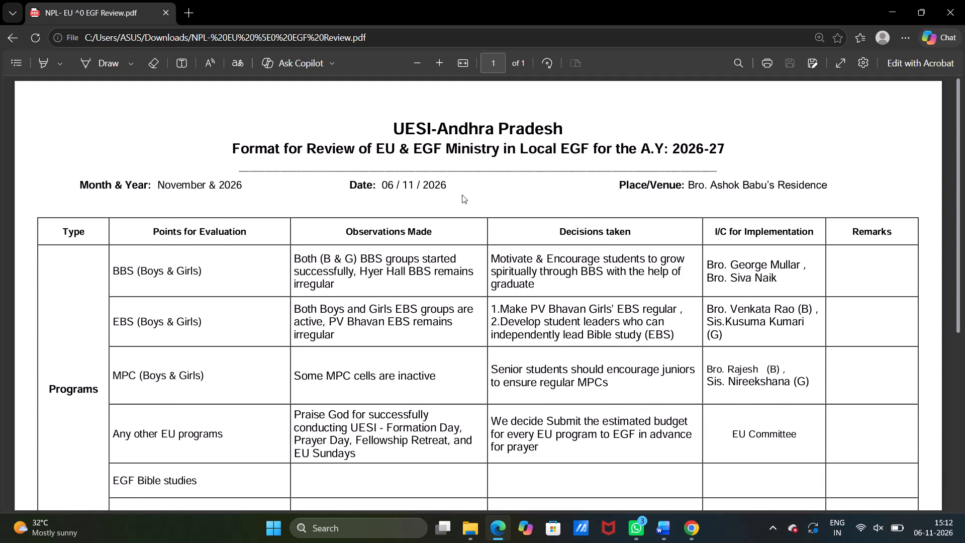
{"action": "scroll", "coordinate": [462, 195], "scroll_direction": "down", "scroll_amount": 4}
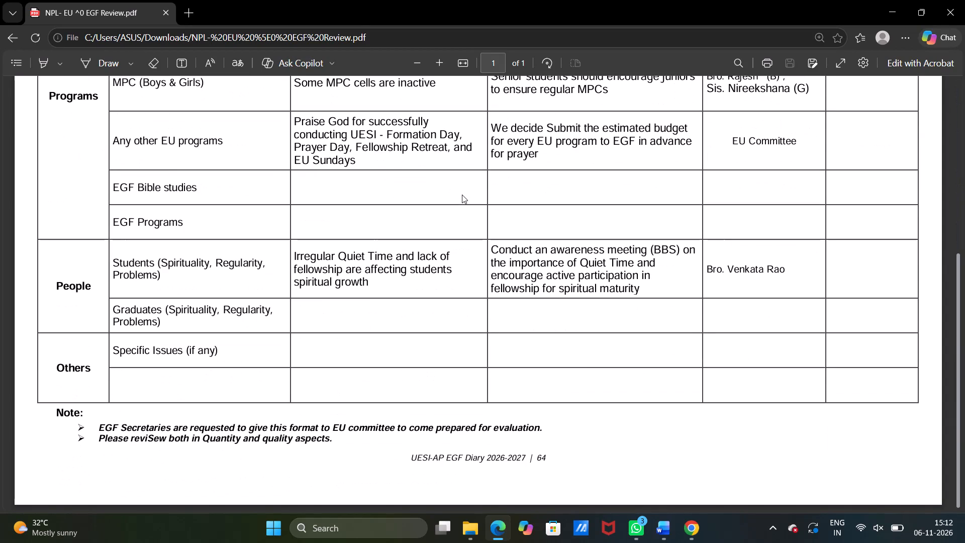
{"action": "scroll", "coordinate": [462, 195], "scroll_direction": "down", "scroll_amount": 1}
{"action": "scroll", "coordinate": [462, 195], "scroll_direction": "up", "scroll_amount": 5}
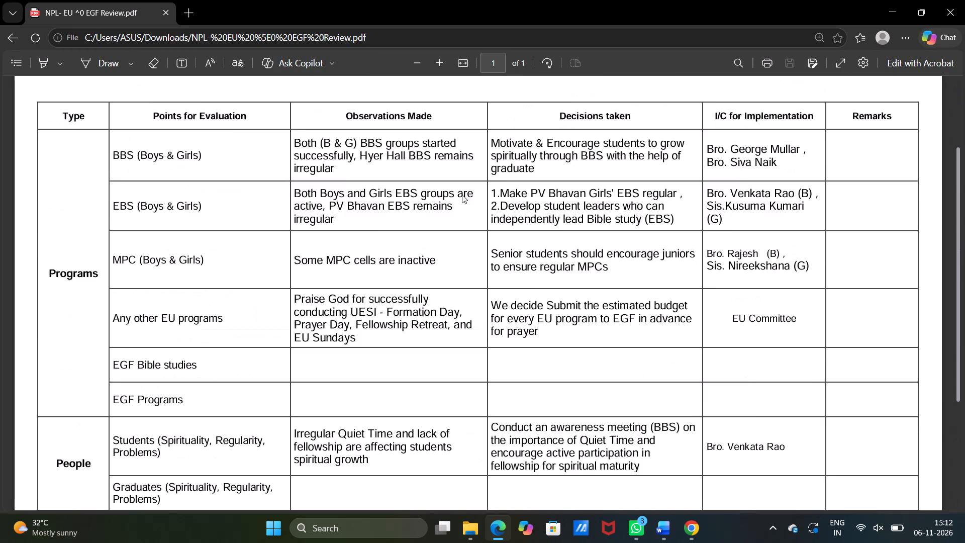
{"action": "scroll", "coordinate": [462, 195], "scroll_direction": "down", "scroll_amount": 3}
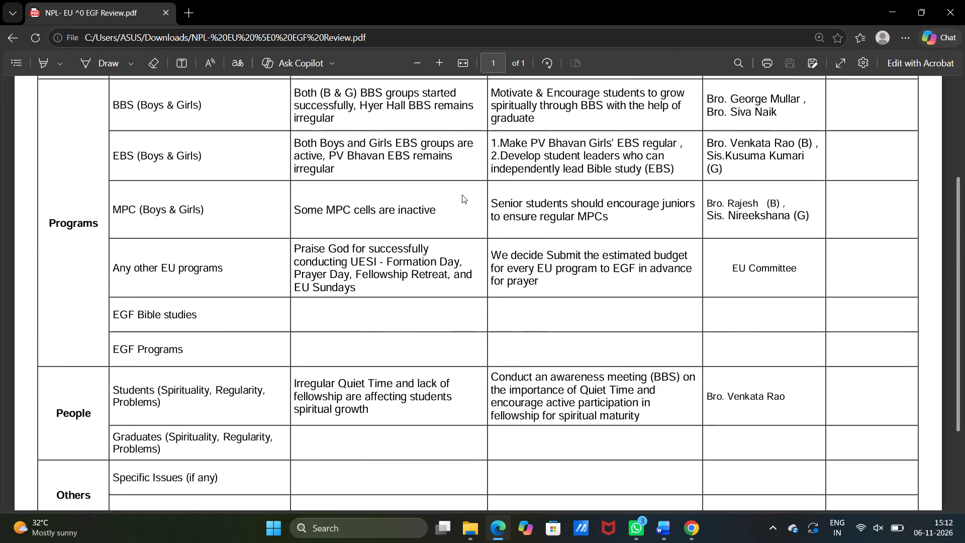
{"action": "scroll", "coordinate": [462, 195], "scroll_direction": "down", "scroll_amount": 1}
{"action": "scroll", "coordinate": [462, 195], "scroll_direction": "up", "scroll_amount": 5}
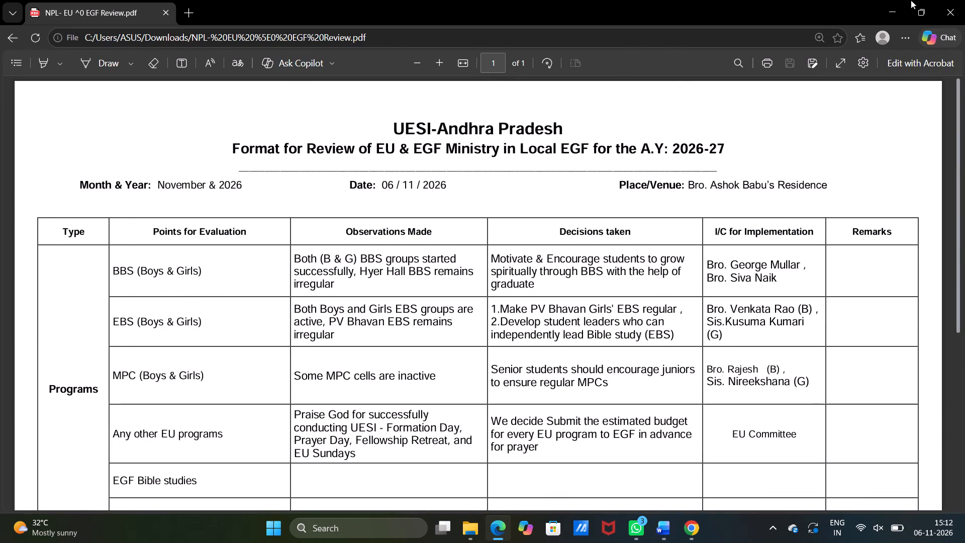
Minimize the PDF window and the iLovePDF browser window, and close the Downloads folder window.
{"action": "left_click", "coordinate": [893, 5]}
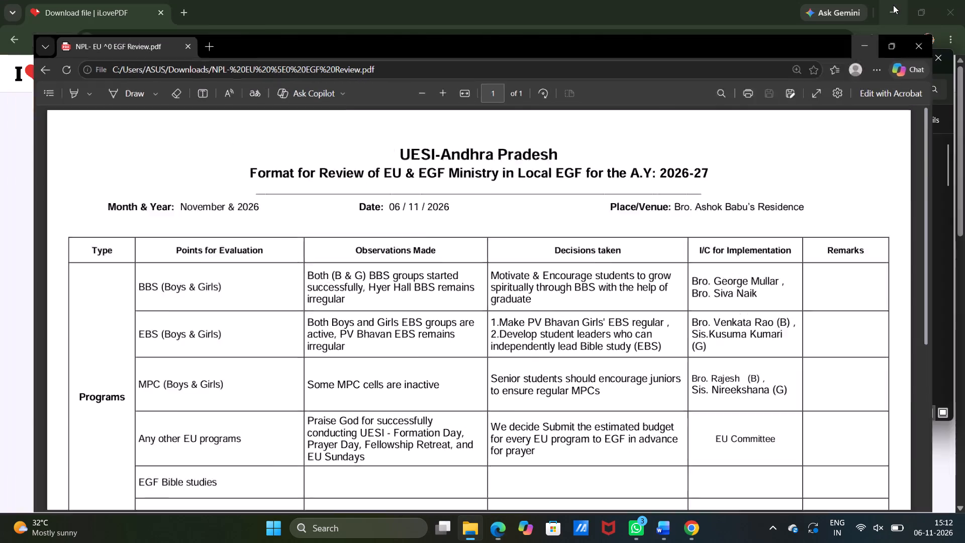
{"action": "left_click", "coordinate": [892, 6]}
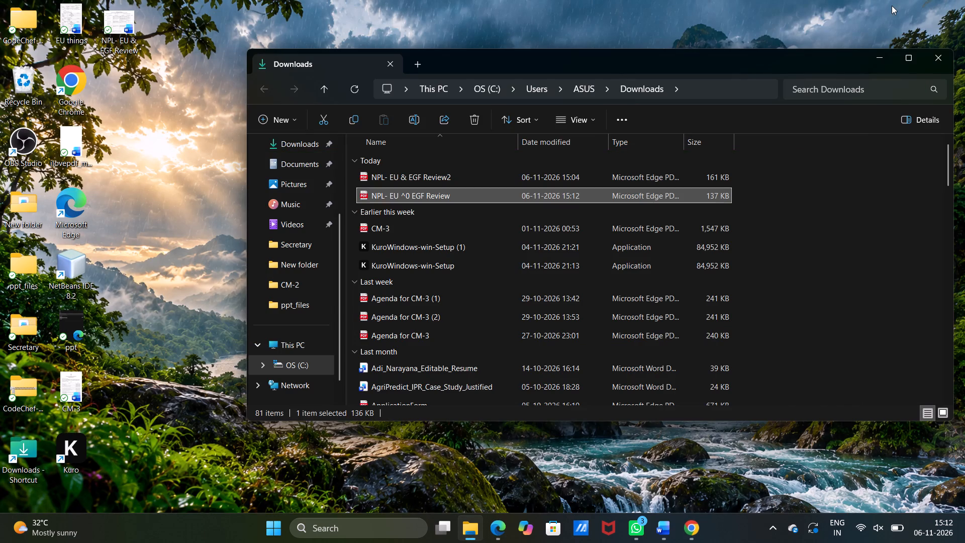
{"action": "left_click", "coordinate": [932, 57]}
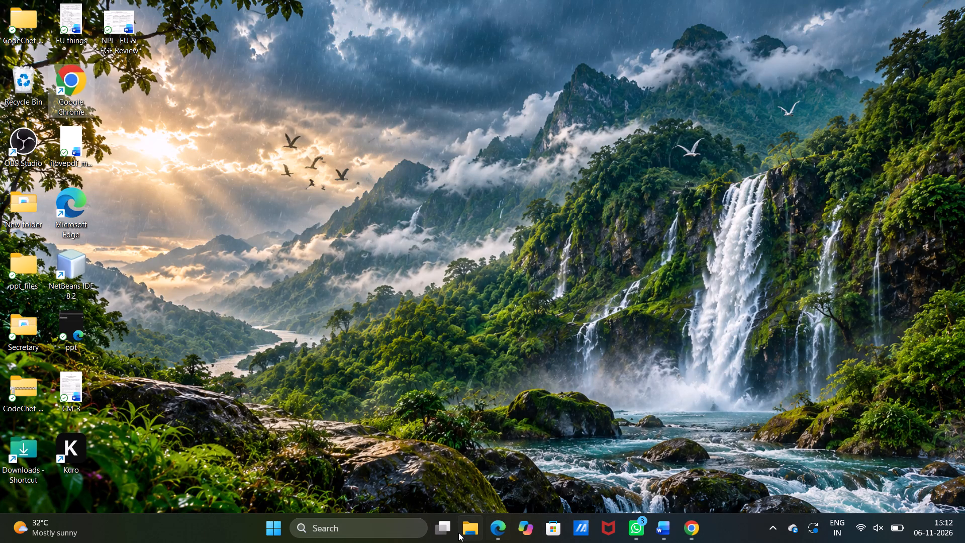
Delete the older PDF "NPL- EU & EGF Review2" from the Downloads folder in File Explorer.
{"action": "double_click", "coordinate": [474, 528]}
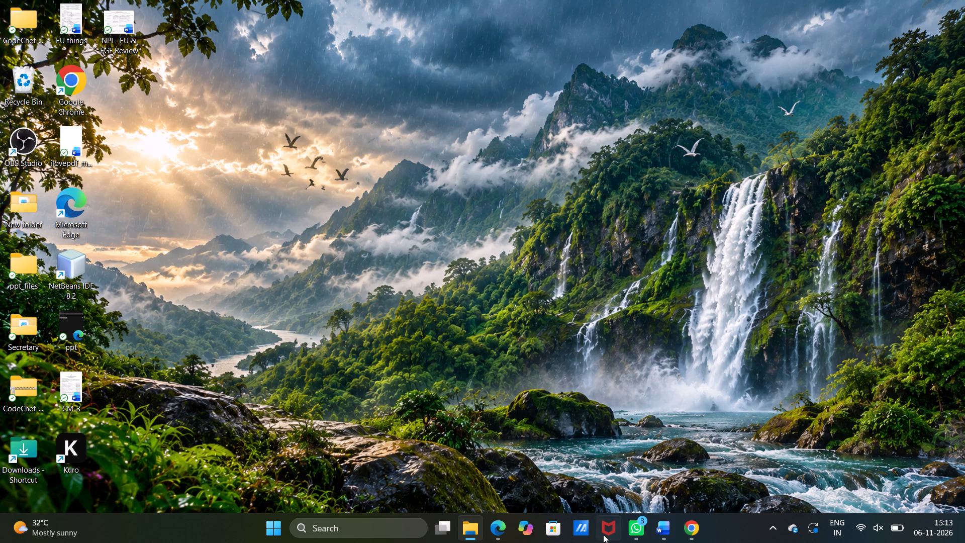
{"action": "double_click", "coordinate": [467, 534]}
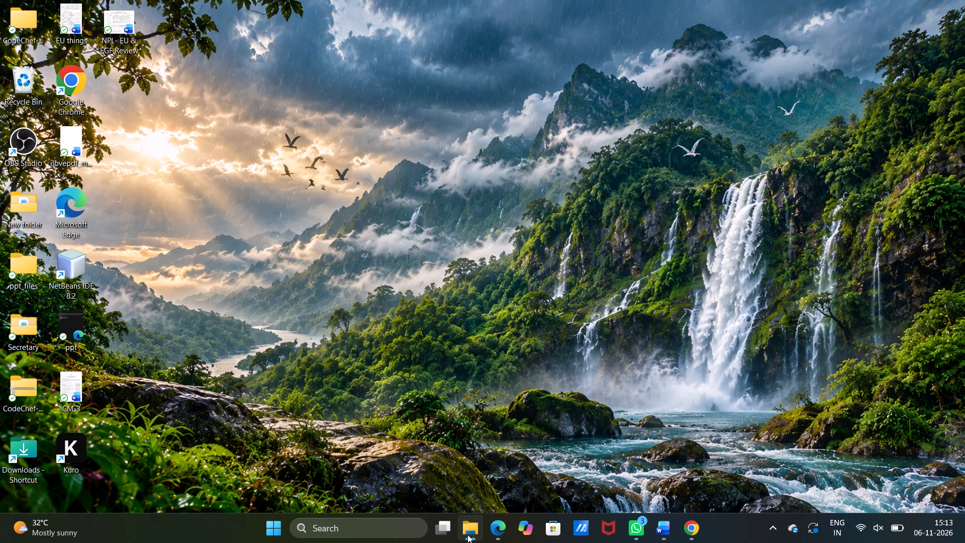
{"action": "left_click", "coordinate": [467, 534]}
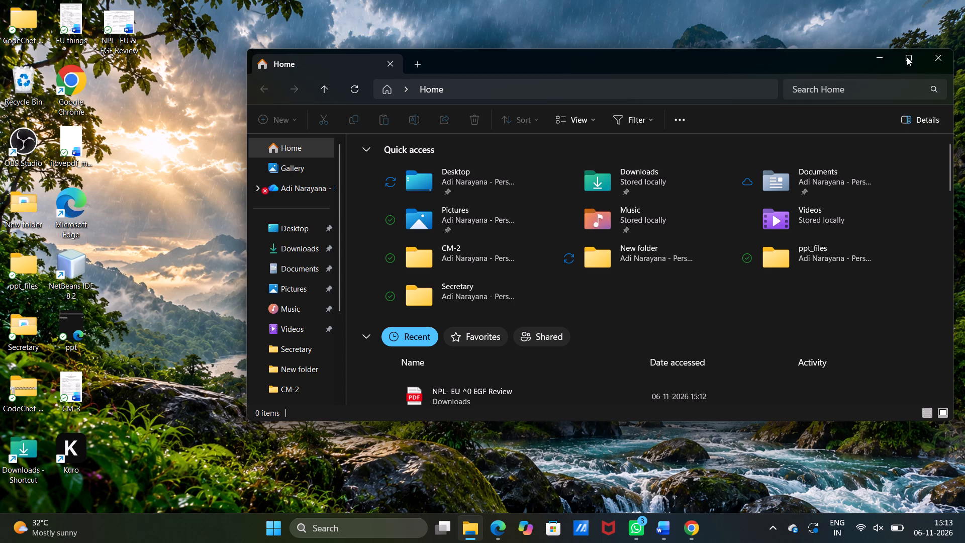
{"action": "left_click", "coordinate": [286, 249]}
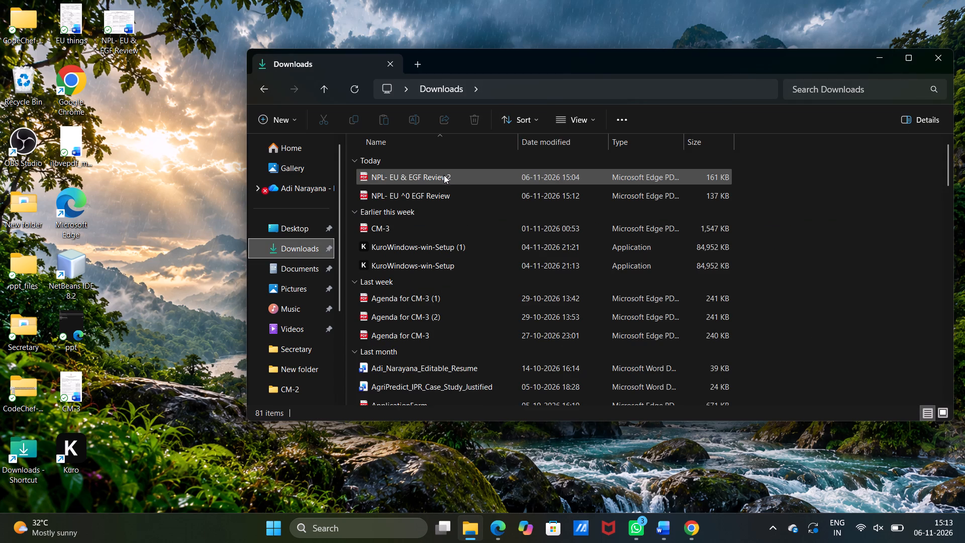
{"action": "right_click", "coordinate": [442, 175]}
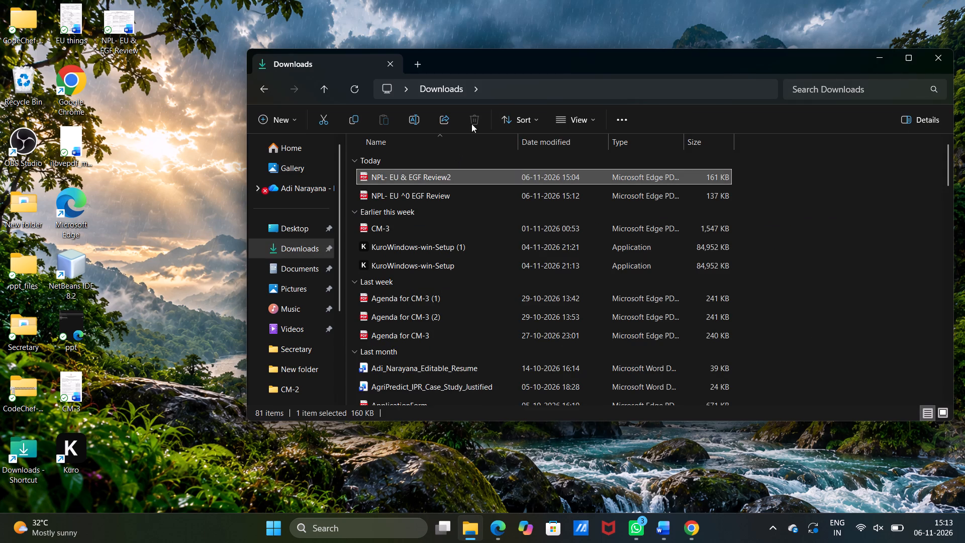
{"action": "left_click", "coordinate": [472, 122]}
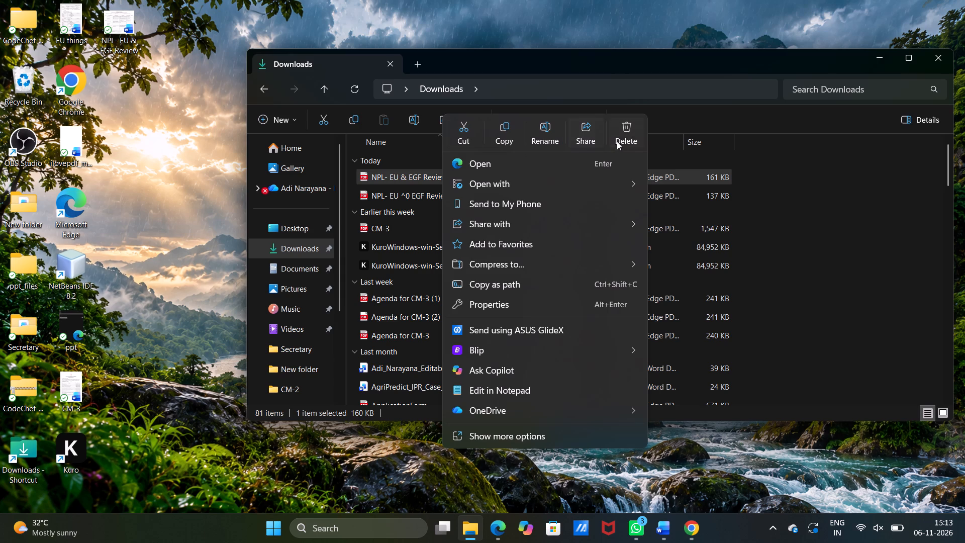
{"action": "left_click", "coordinate": [626, 130]}
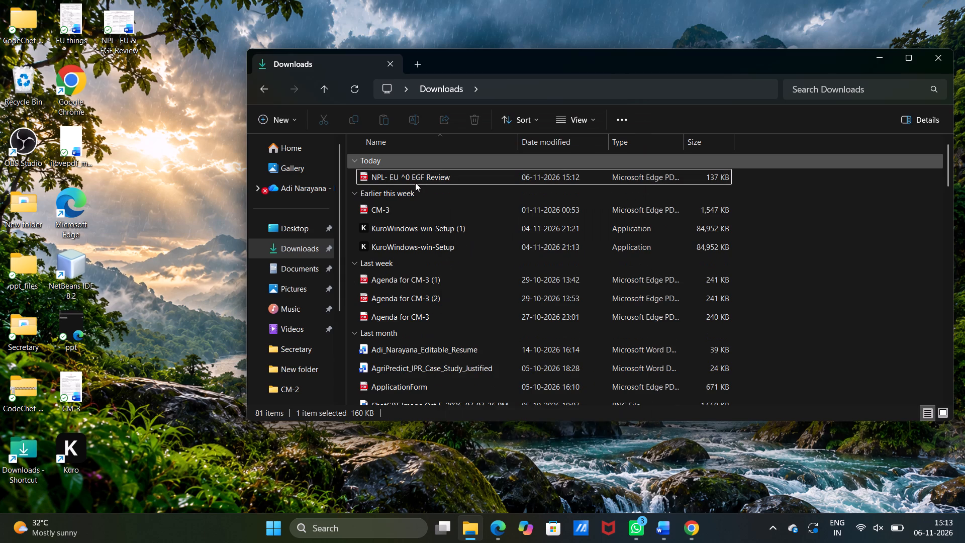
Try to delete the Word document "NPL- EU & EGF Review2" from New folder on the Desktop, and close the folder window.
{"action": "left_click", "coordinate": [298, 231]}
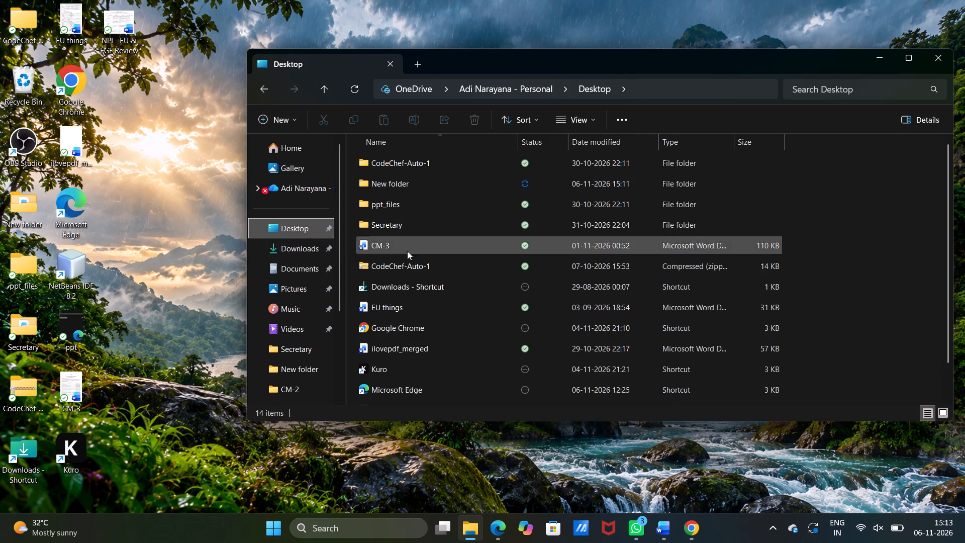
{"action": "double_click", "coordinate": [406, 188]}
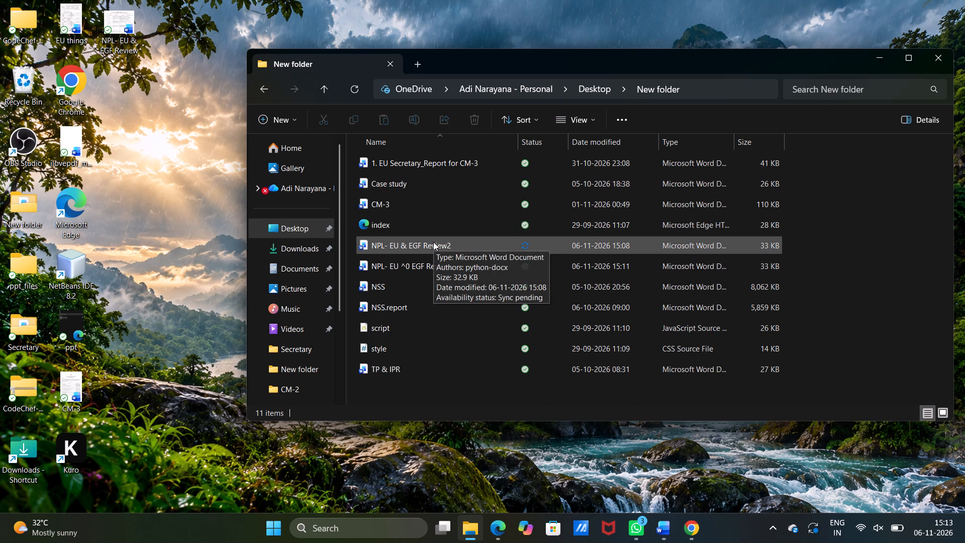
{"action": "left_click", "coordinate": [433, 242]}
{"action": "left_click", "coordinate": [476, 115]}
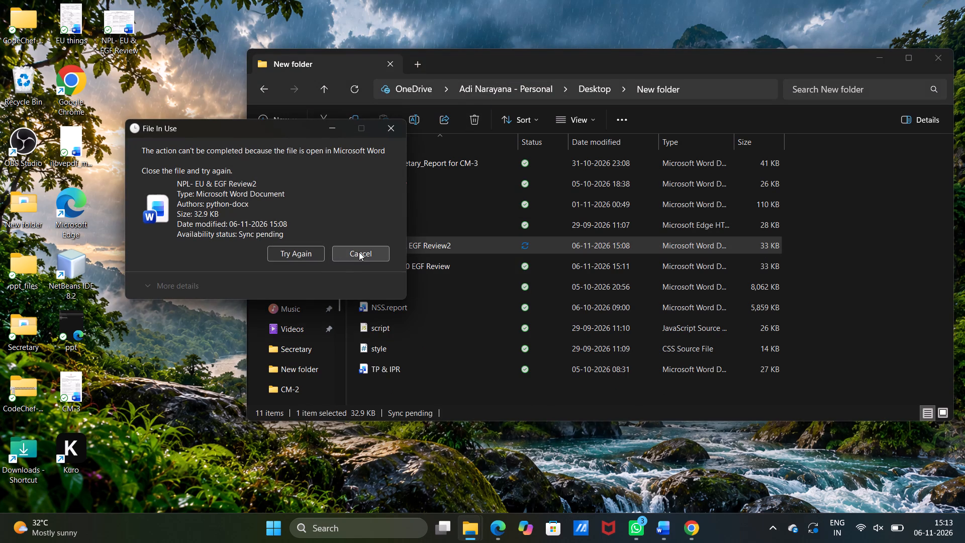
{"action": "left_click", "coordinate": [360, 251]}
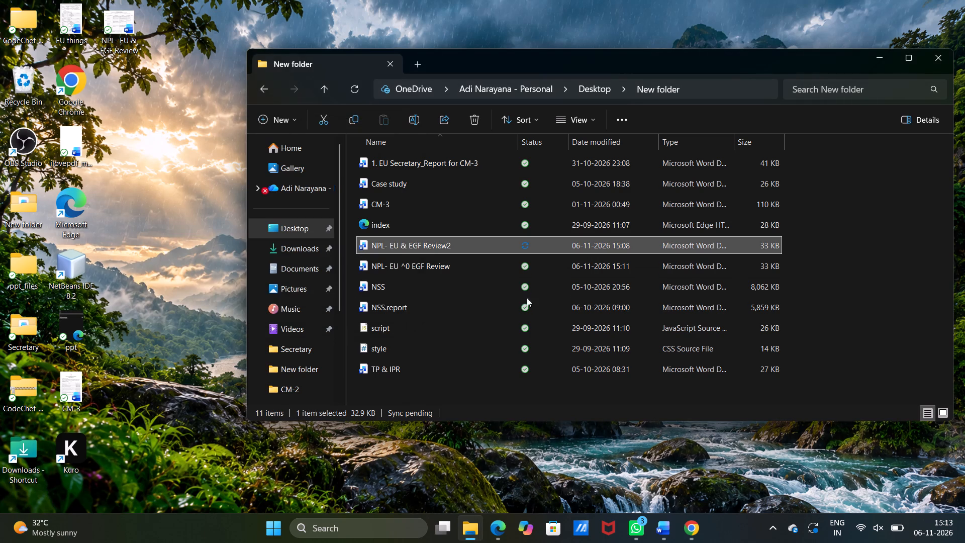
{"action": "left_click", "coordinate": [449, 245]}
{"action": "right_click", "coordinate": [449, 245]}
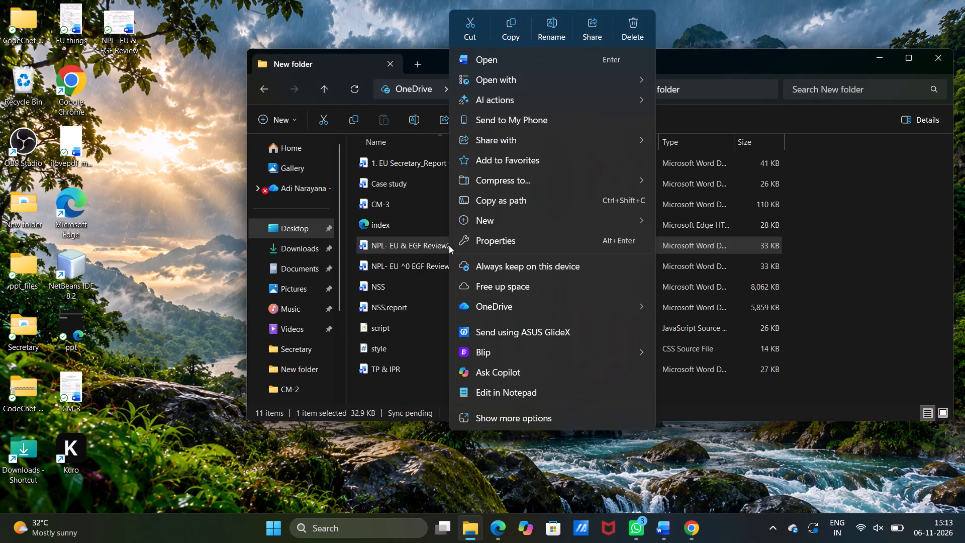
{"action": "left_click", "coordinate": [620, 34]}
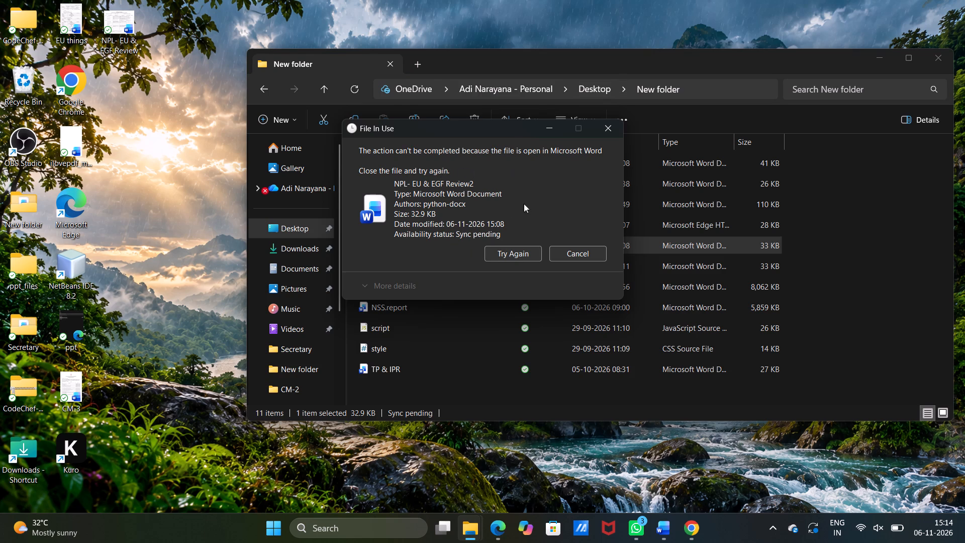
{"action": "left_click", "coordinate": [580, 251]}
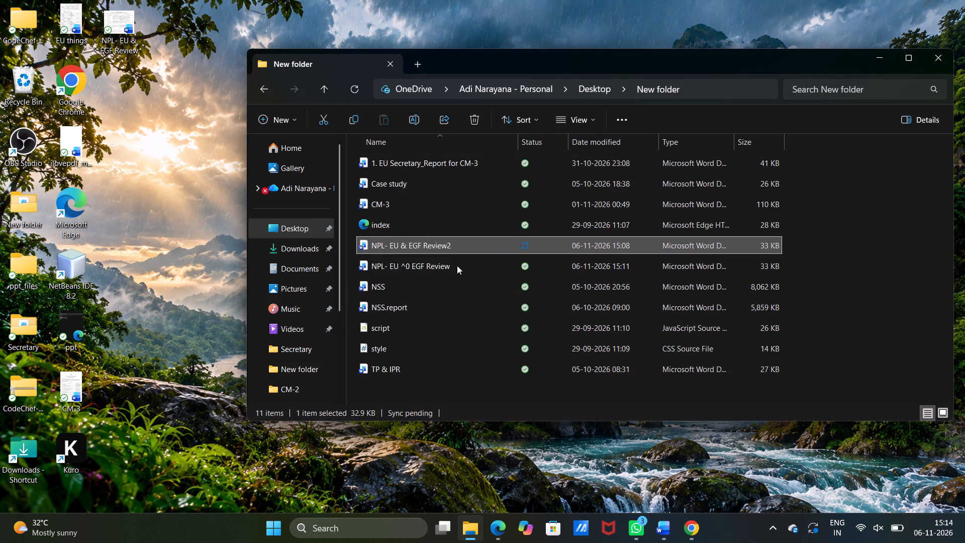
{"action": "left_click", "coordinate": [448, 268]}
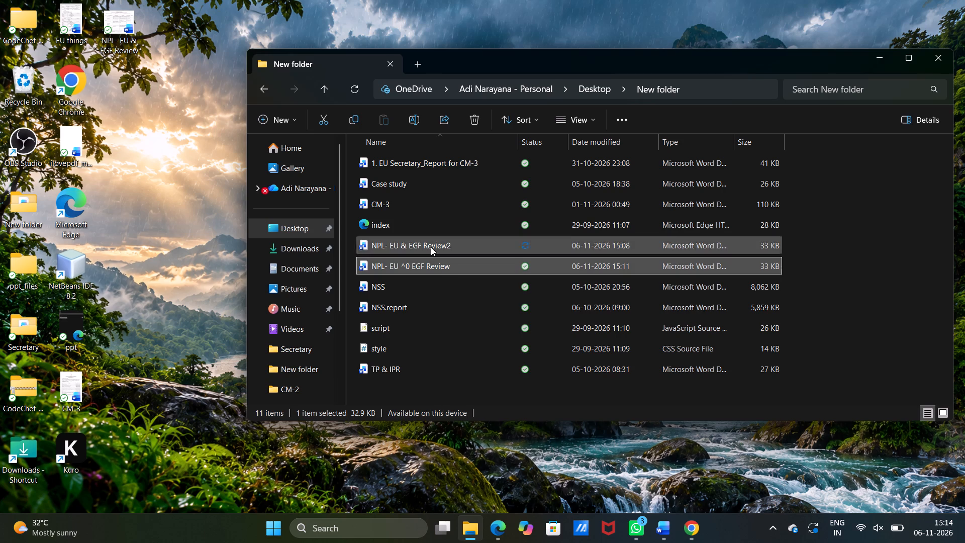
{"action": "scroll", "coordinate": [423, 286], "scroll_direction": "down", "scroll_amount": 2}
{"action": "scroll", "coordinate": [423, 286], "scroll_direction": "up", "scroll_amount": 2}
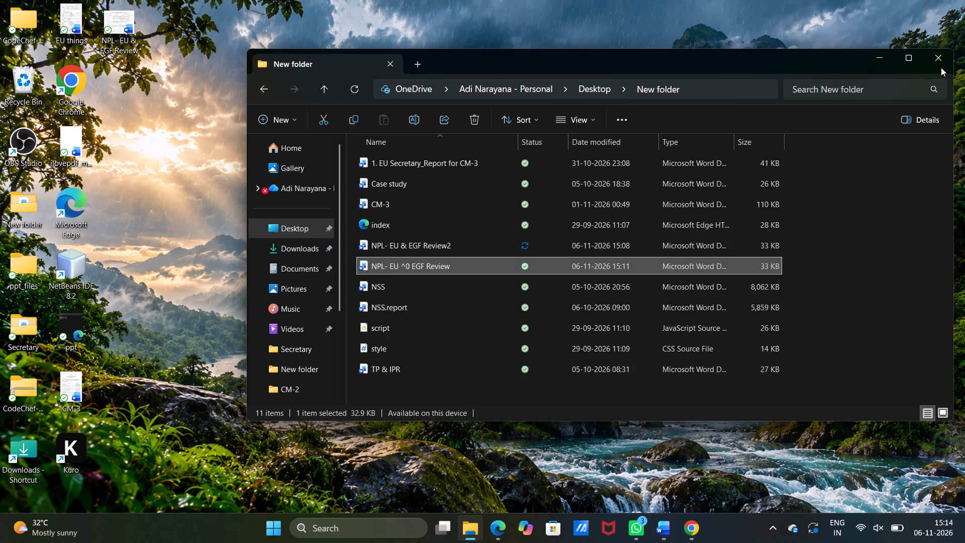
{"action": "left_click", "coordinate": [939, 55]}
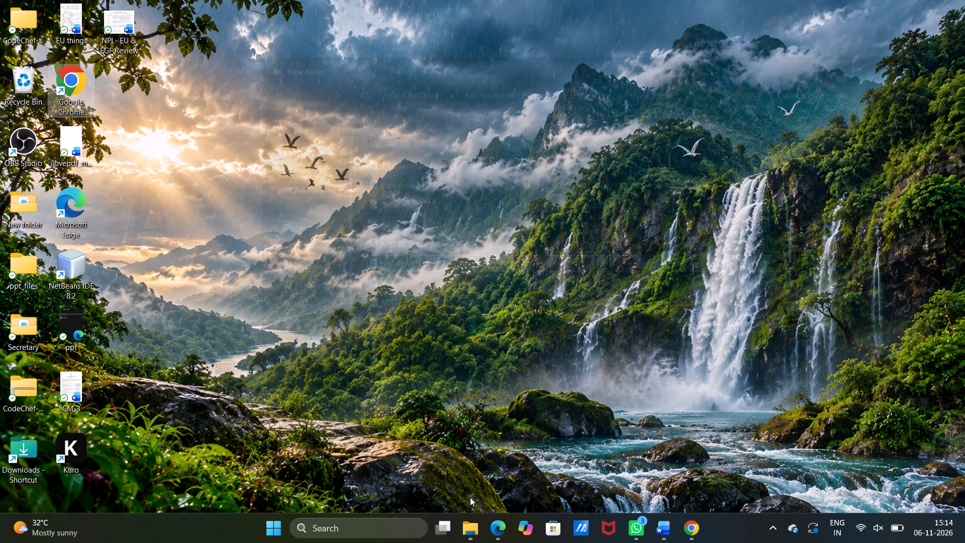
Open a File Explorer window.
{"action": "double_click", "coordinate": [464, 535]}
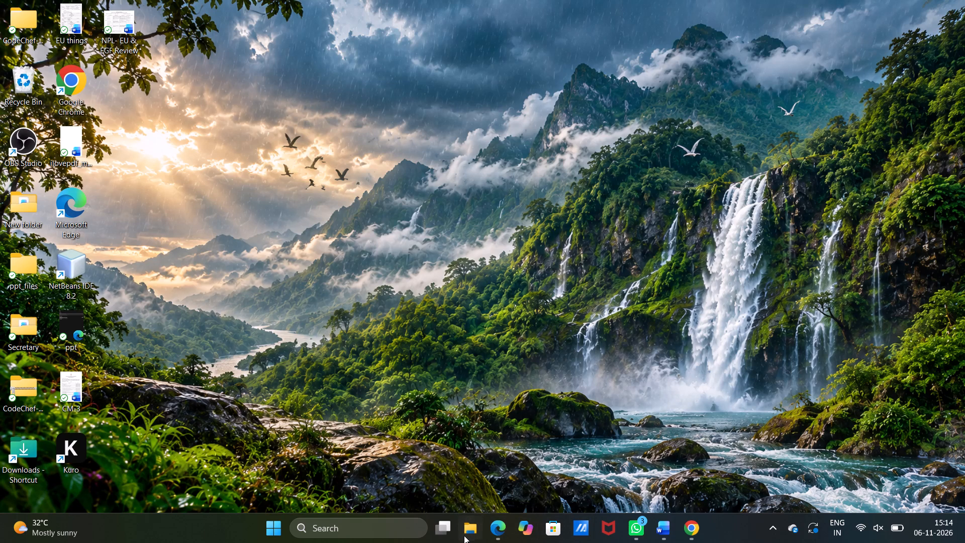
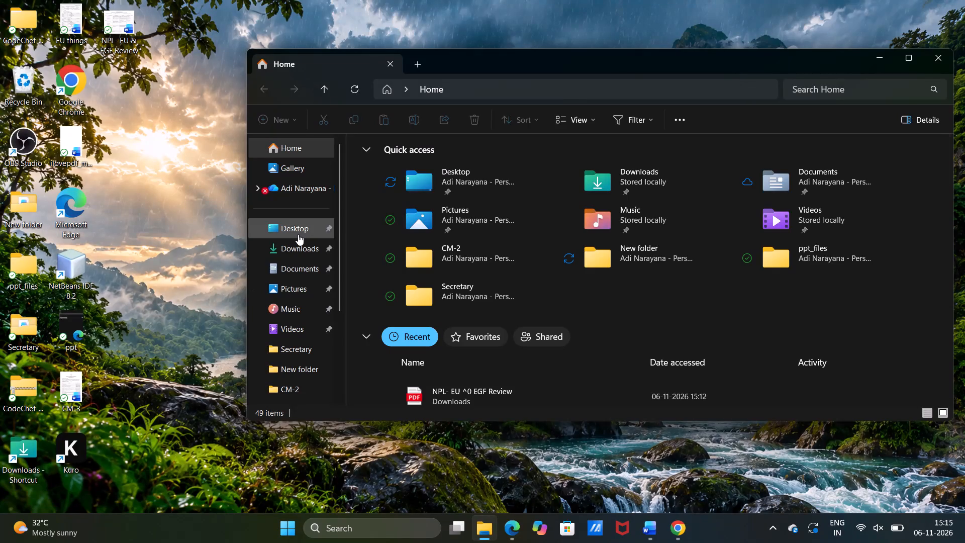
Open the sharing options for the PDF "NPL- EU ^0 EGF Review" in the Downloads folder.
{"action": "left_click", "coordinate": [292, 244]}
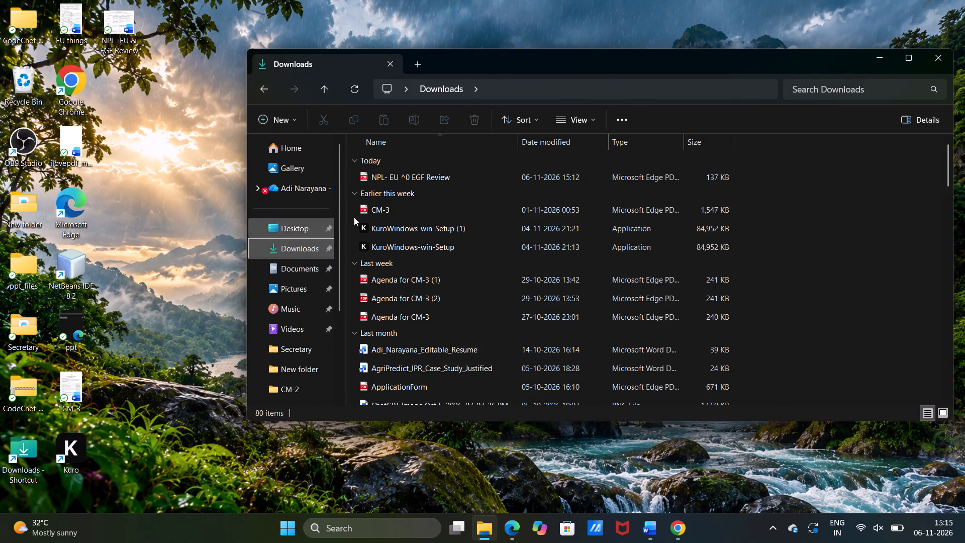
{"action": "left_click", "coordinate": [438, 173]}
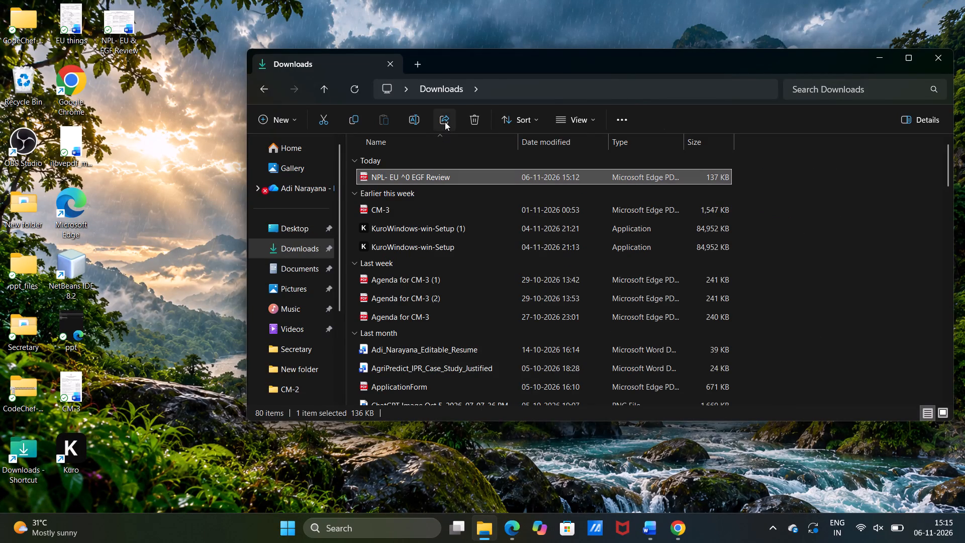
{"action": "left_click", "coordinate": [445, 122]}
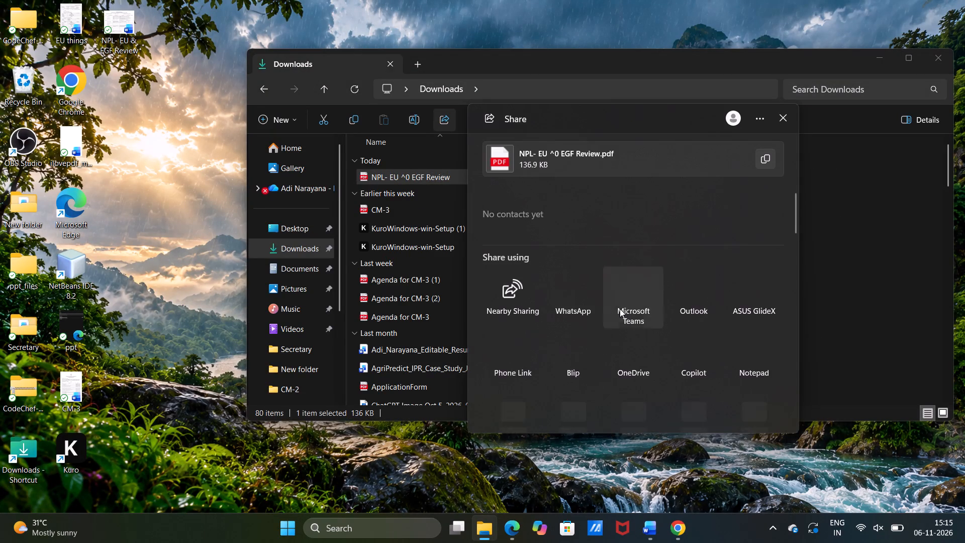
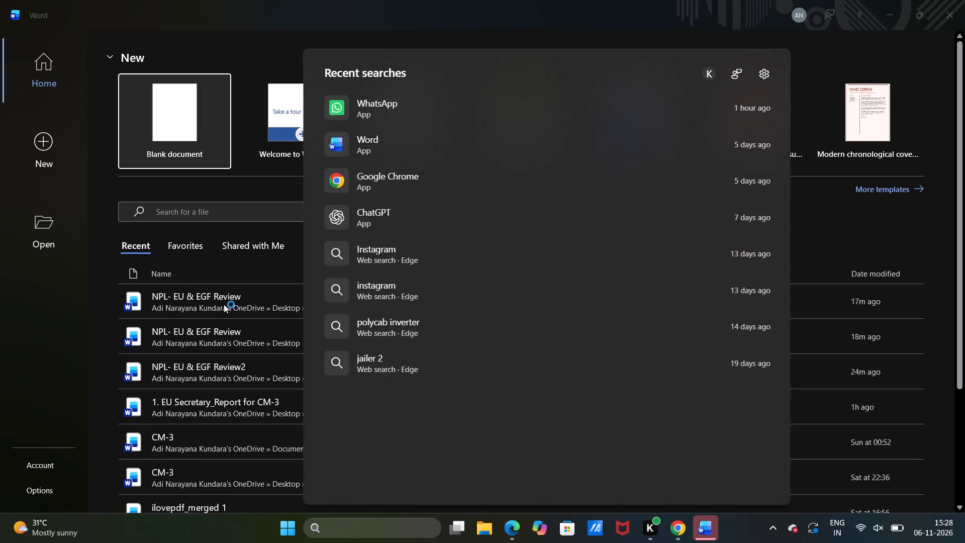
Open the recent Word document "NPL- EU & EGF Review" stored in New folder on the Desktop.
{"action": "left_click", "coordinate": [198, 271]}
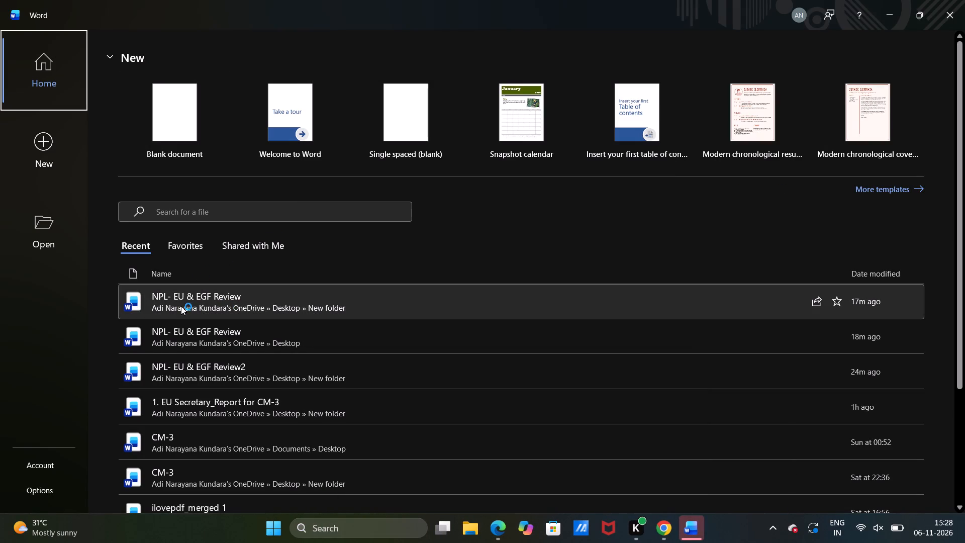
{"action": "left_click", "coordinate": [181, 306]}
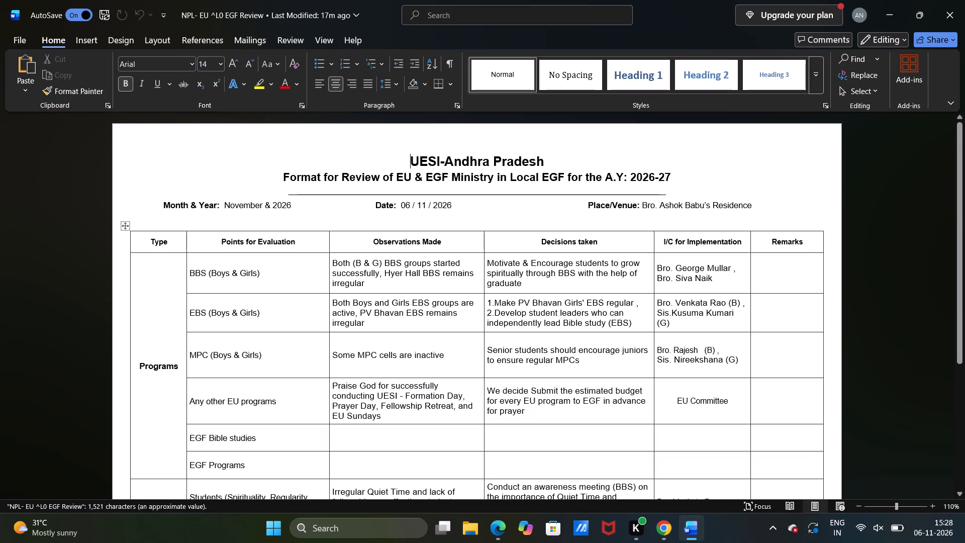
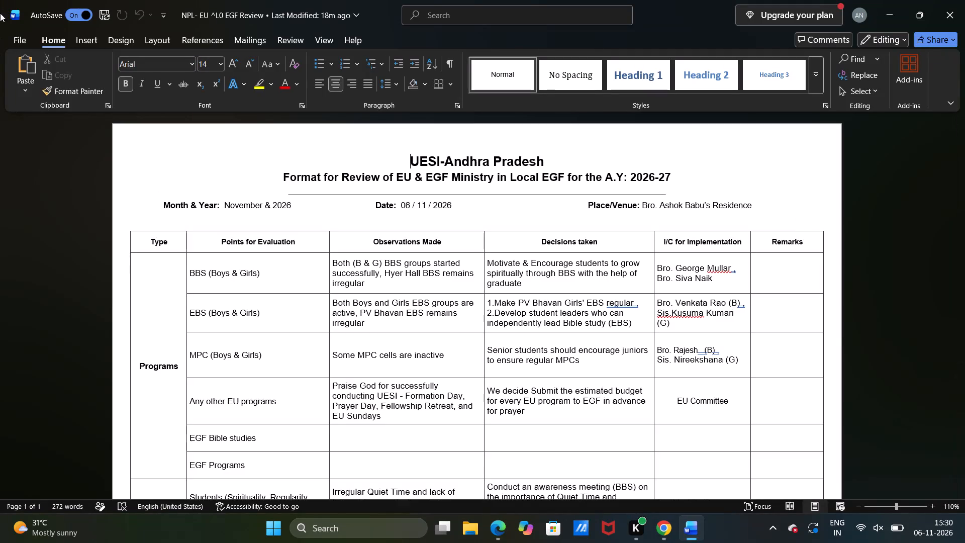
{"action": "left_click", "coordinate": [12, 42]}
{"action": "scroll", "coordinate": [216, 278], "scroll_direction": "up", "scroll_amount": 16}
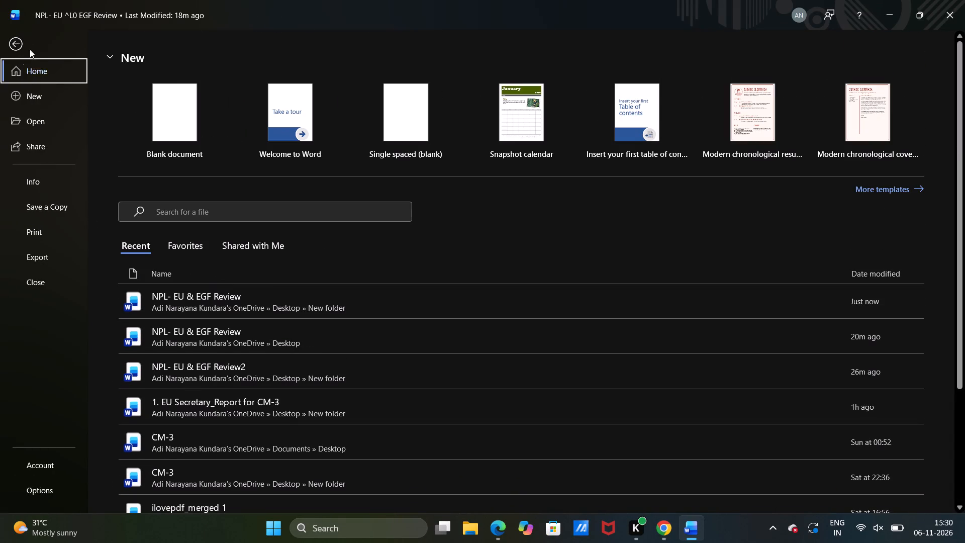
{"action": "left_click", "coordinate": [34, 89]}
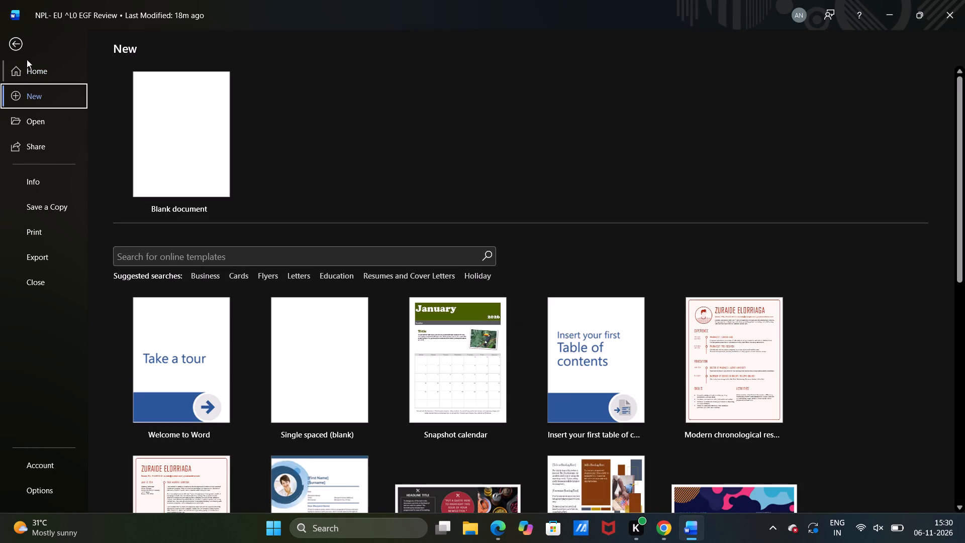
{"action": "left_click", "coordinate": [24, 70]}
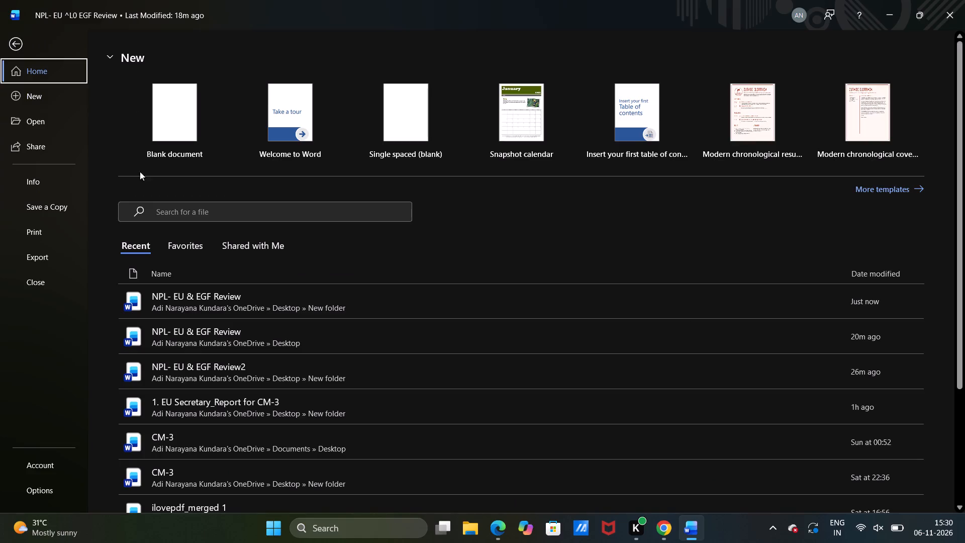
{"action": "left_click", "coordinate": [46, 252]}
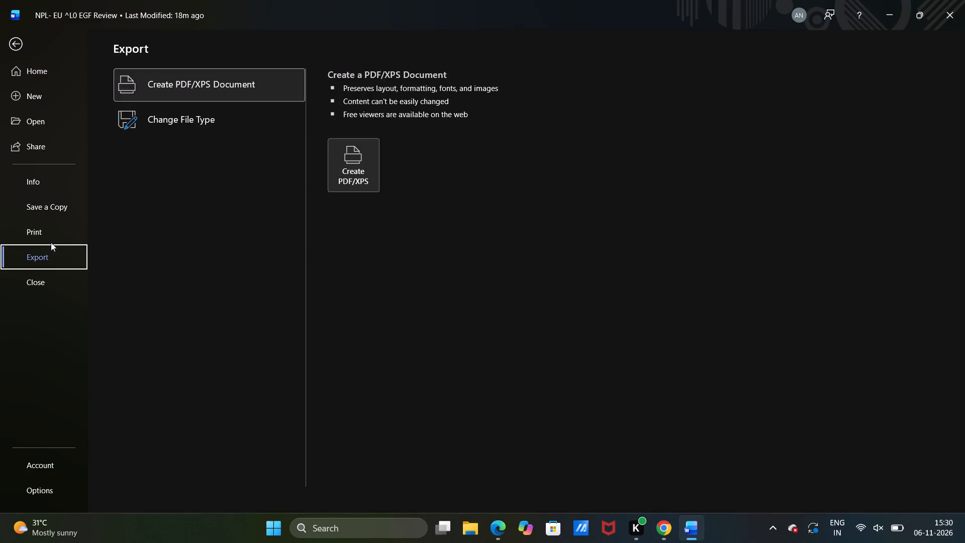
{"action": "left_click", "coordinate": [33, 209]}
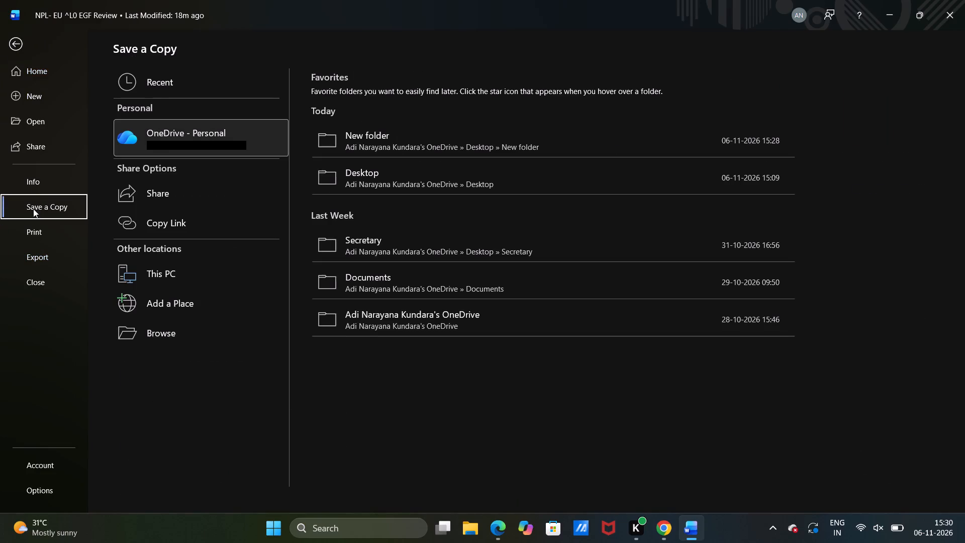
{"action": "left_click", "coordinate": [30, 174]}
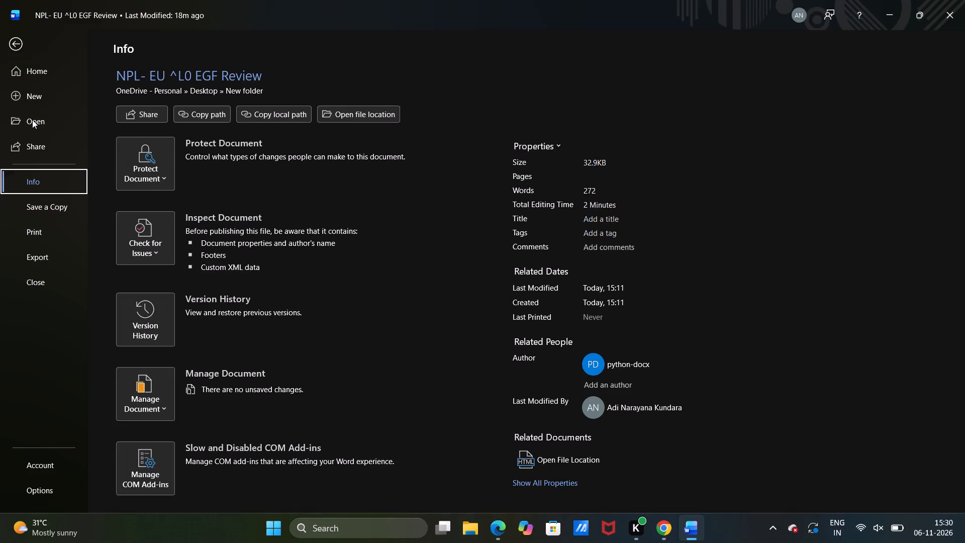
Look through the recent documents list, including the older entries and the NPL- EU & EGF Review files, and return to the open document.
{"action": "left_click", "coordinate": [32, 120]}
{"action": "scroll", "coordinate": [369, 245], "scroll_direction": "up", "scroll_amount": 4}
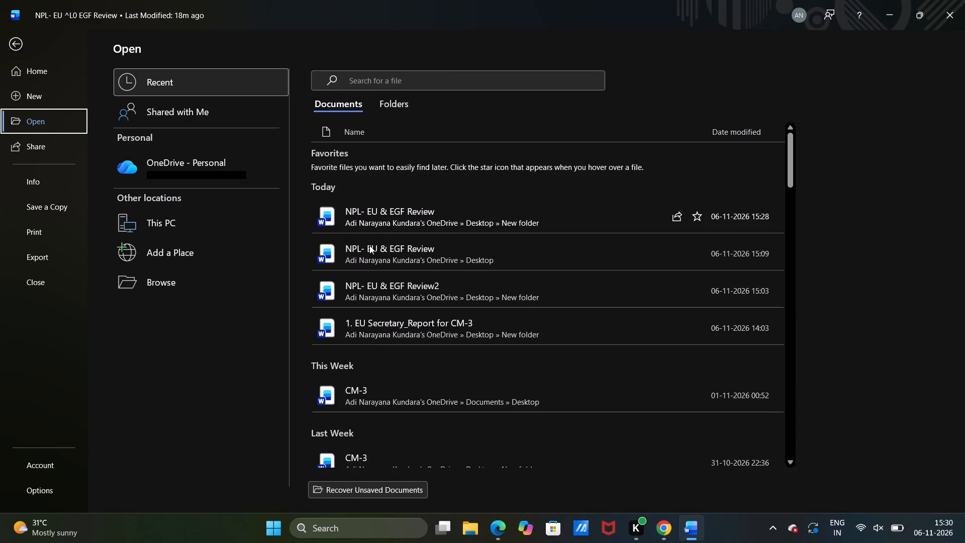
{"action": "scroll", "coordinate": [369, 245], "scroll_direction": "up", "scroll_amount": 5}
{"action": "scroll", "coordinate": [369, 245], "scroll_direction": "down", "scroll_amount": 4}
{"action": "scroll", "coordinate": [340, 299], "scroll_direction": "down", "scroll_amount": 2}
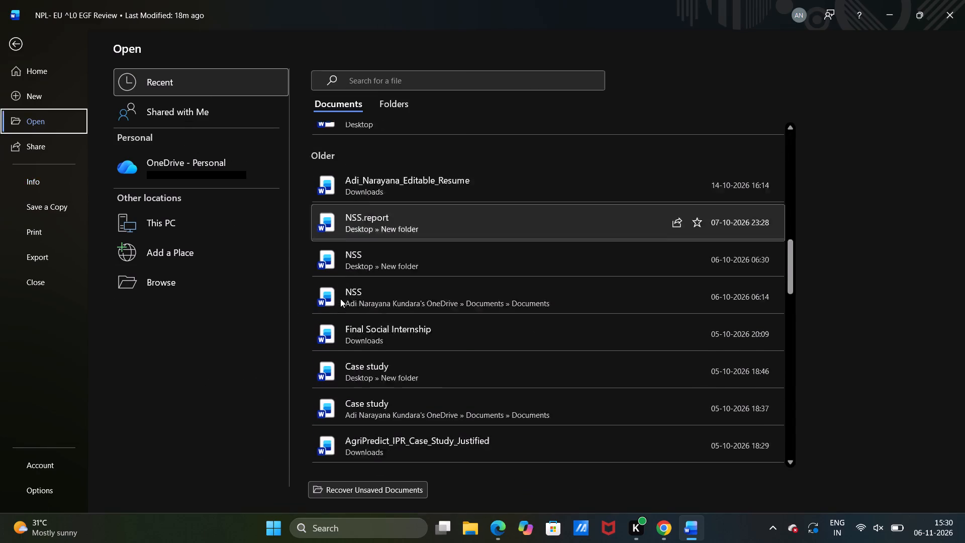
{"action": "scroll", "coordinate": [340, 299], "scroll_direction": "down", "scroll_amount": 10}
{"action": "scroll", "coordinate": [333, 300], "scroll_direction": "up", "scroll_amount": 4}
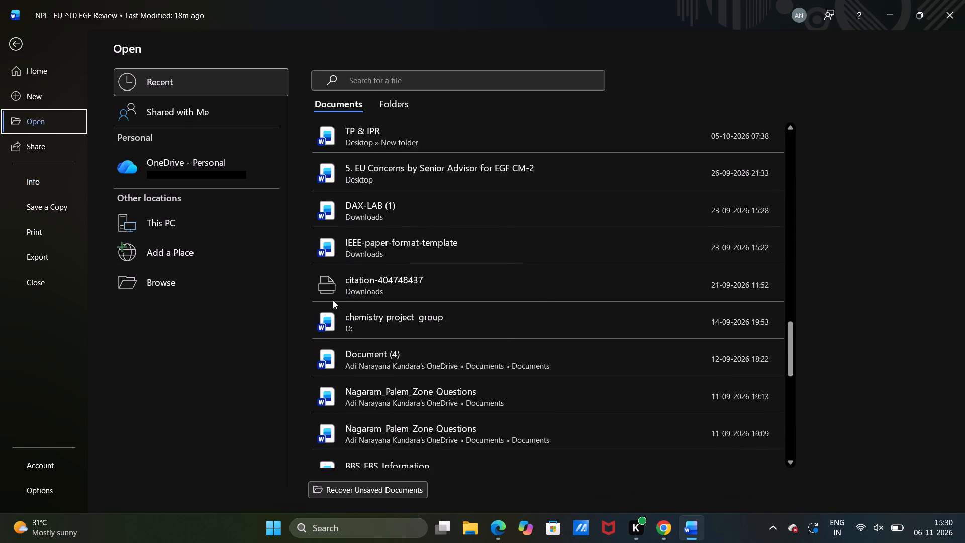
{"action": "scroll", "coordinate": [333, 300], "scroll_direction": "up", "scroll_amount": 13}
{"action": "left_click", "coordinate": [33, 73]}
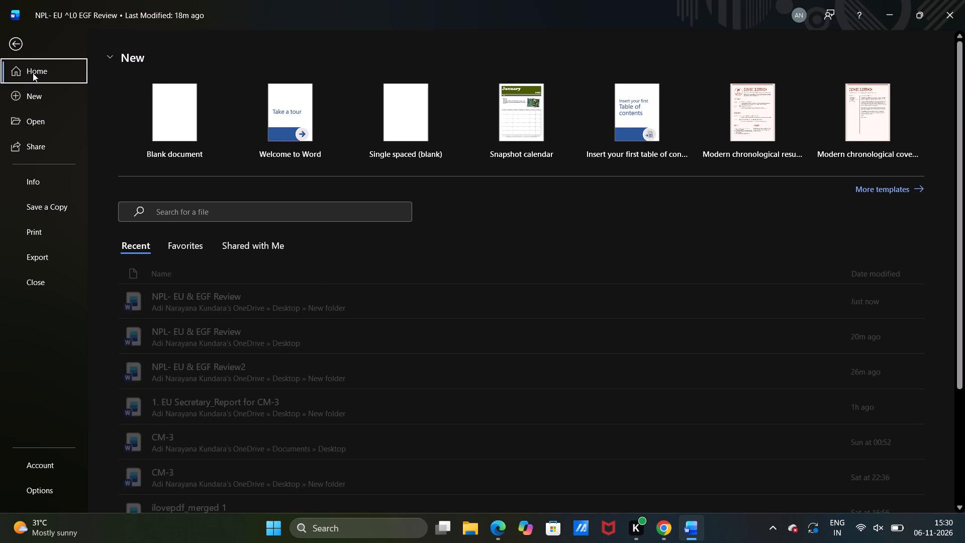
{"action": "scroll", "coordinate": [171, 336], "scroll_direction": "up", "scroll_amount": 3}
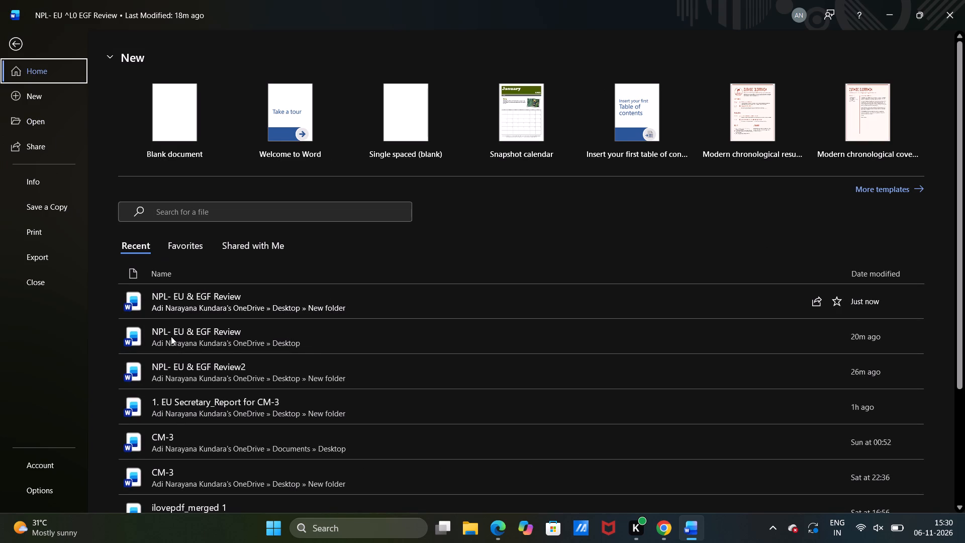
{"action": "scroll", "coordinate": [171, 336], "scroll_direction": "up", "scroll_amount": 4}
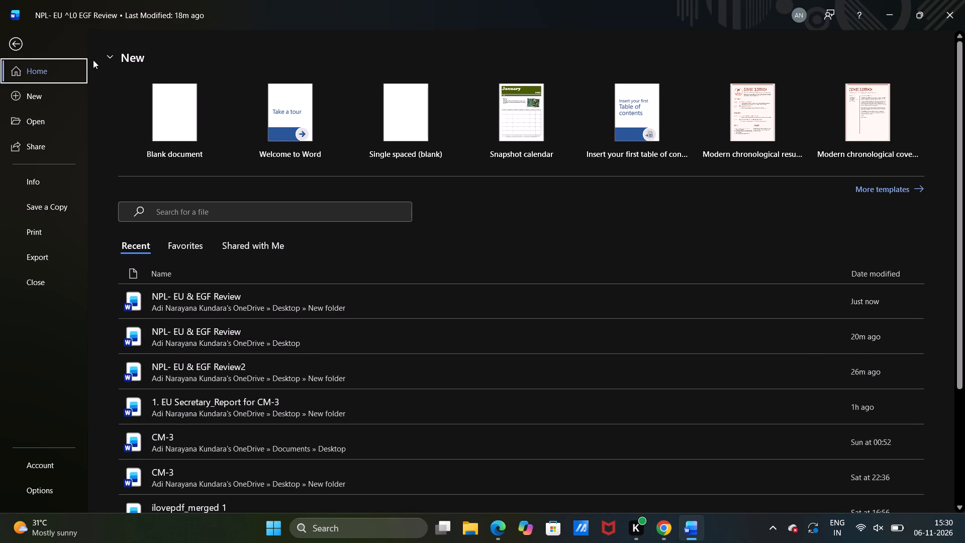
{"action": "left_click", "coordinate": [16, 44]}
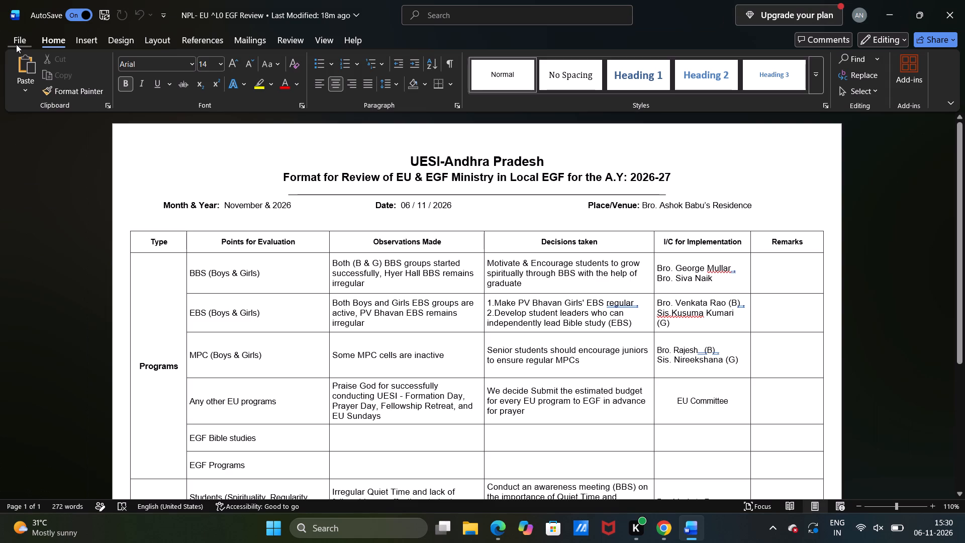
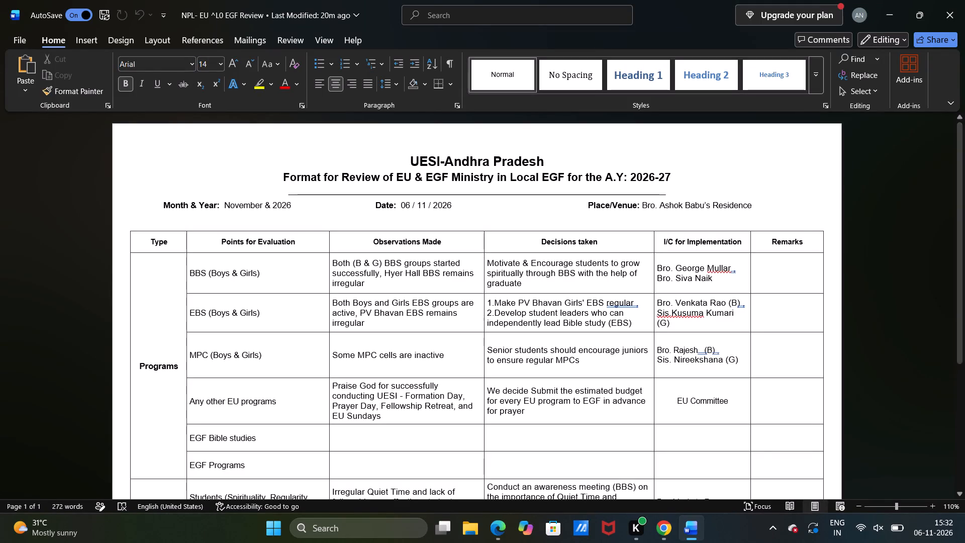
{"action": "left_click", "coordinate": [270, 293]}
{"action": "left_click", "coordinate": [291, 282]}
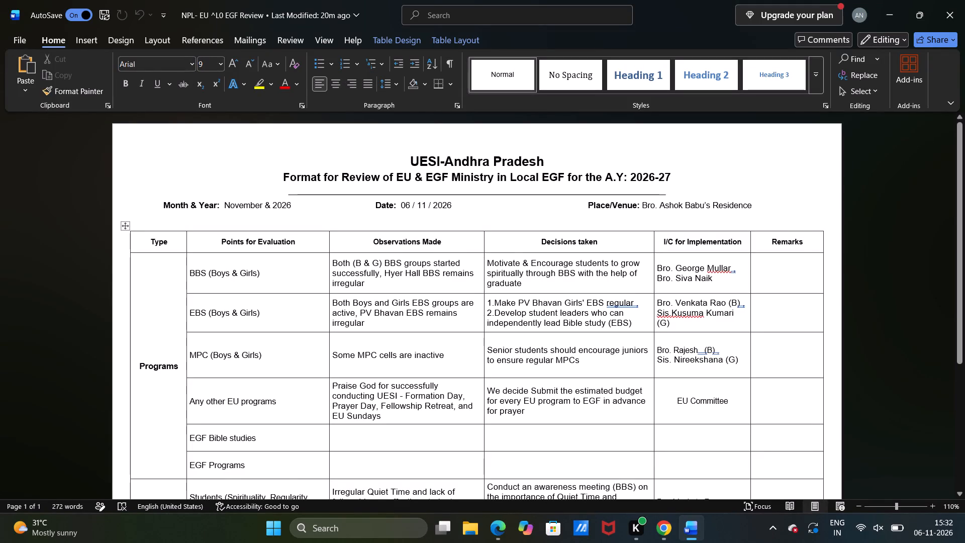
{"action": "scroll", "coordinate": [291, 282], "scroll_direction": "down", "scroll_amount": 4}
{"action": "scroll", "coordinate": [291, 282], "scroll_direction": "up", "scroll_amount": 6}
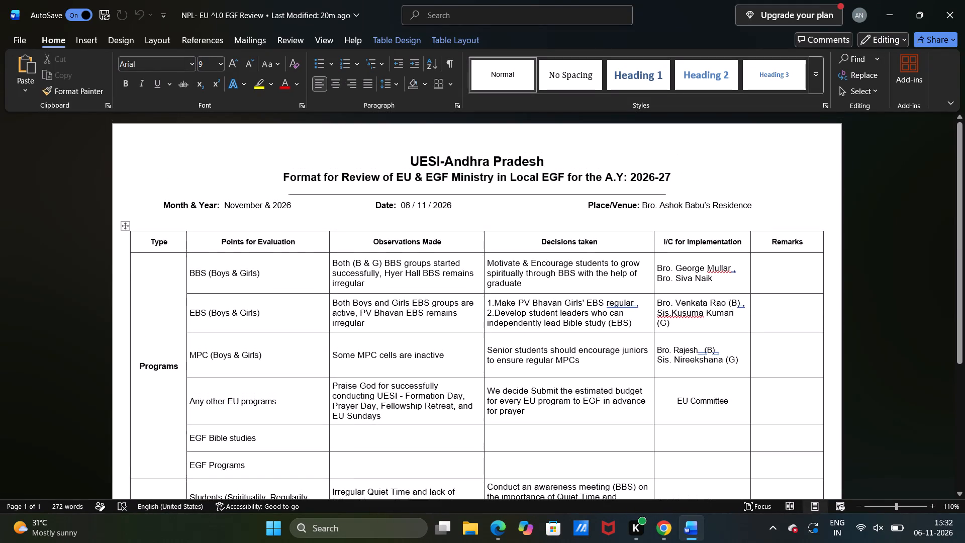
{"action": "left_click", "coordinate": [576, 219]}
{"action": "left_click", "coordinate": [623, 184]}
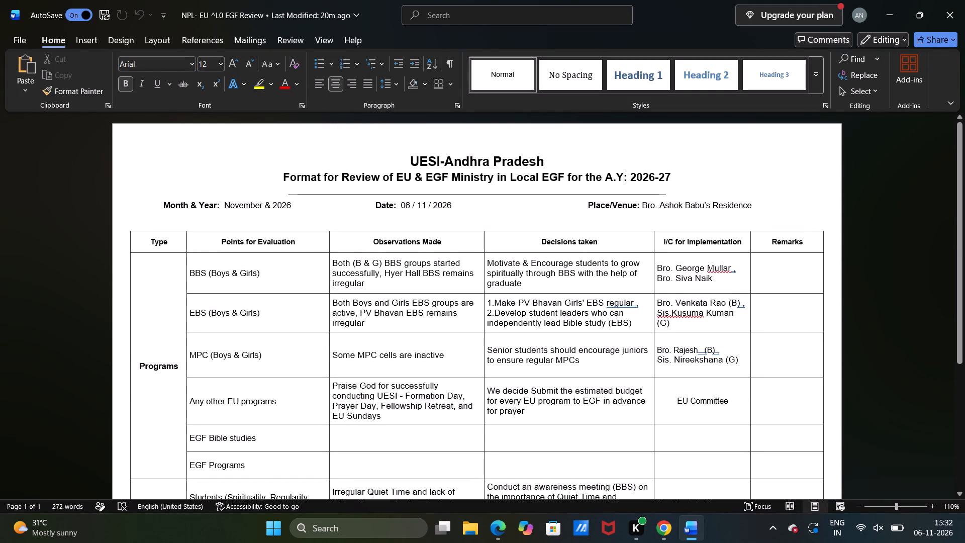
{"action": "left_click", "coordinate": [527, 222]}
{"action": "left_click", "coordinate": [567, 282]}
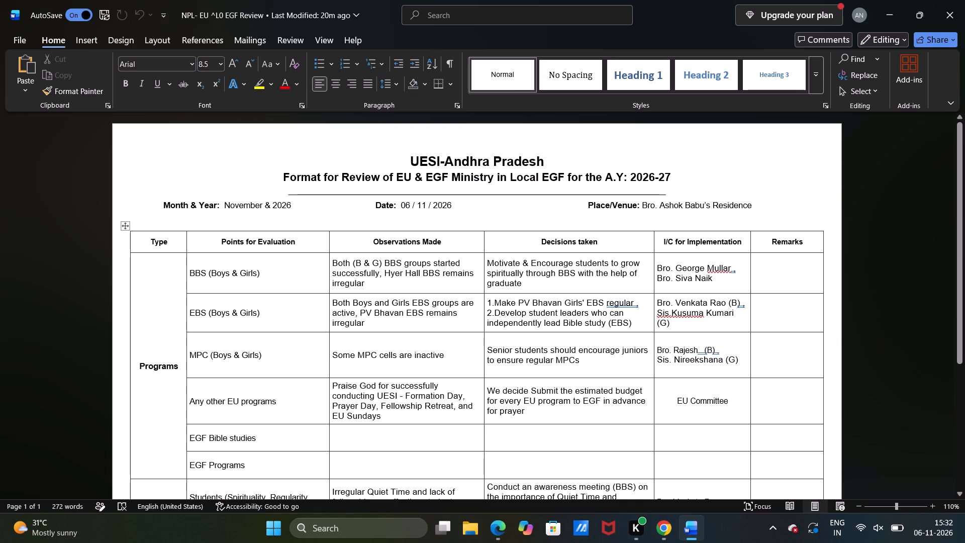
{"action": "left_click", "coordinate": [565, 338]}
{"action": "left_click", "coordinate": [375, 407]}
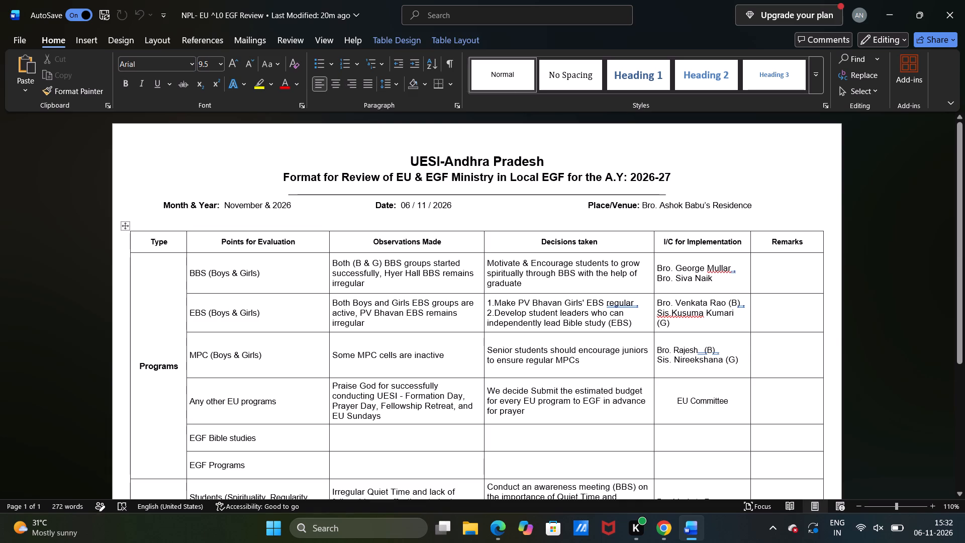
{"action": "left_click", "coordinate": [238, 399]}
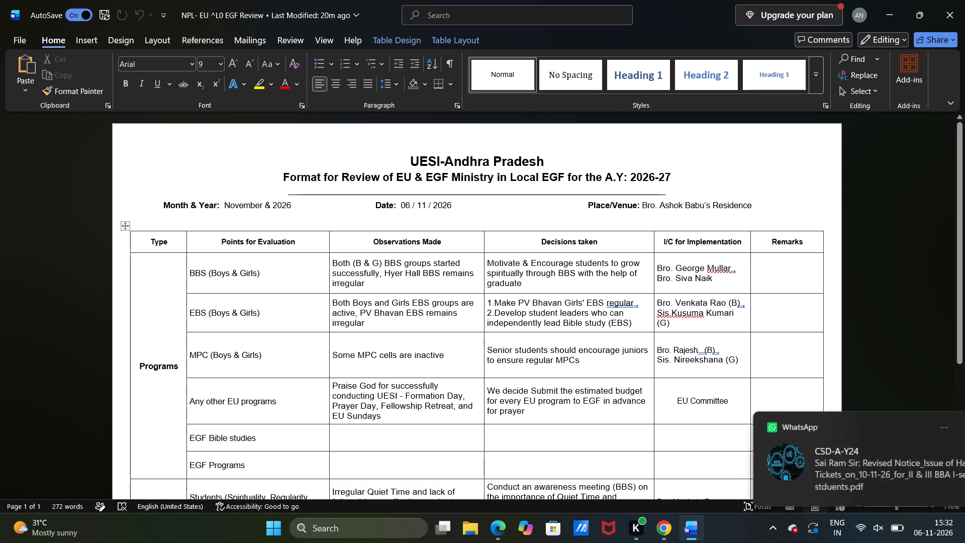
Dismiss the incoming WhatsApp notification that covers part of the review document.
{"action": "left_click", "coordinate": [931, 428]}
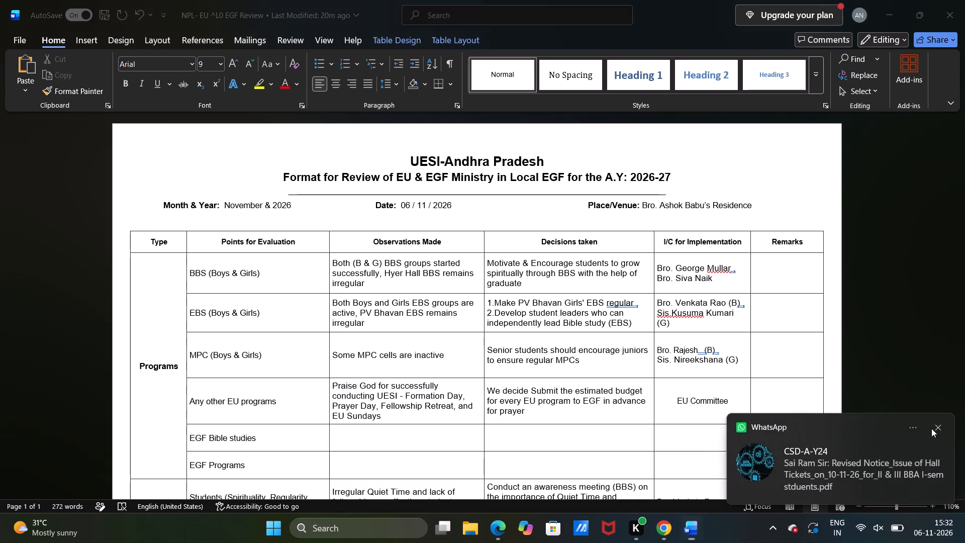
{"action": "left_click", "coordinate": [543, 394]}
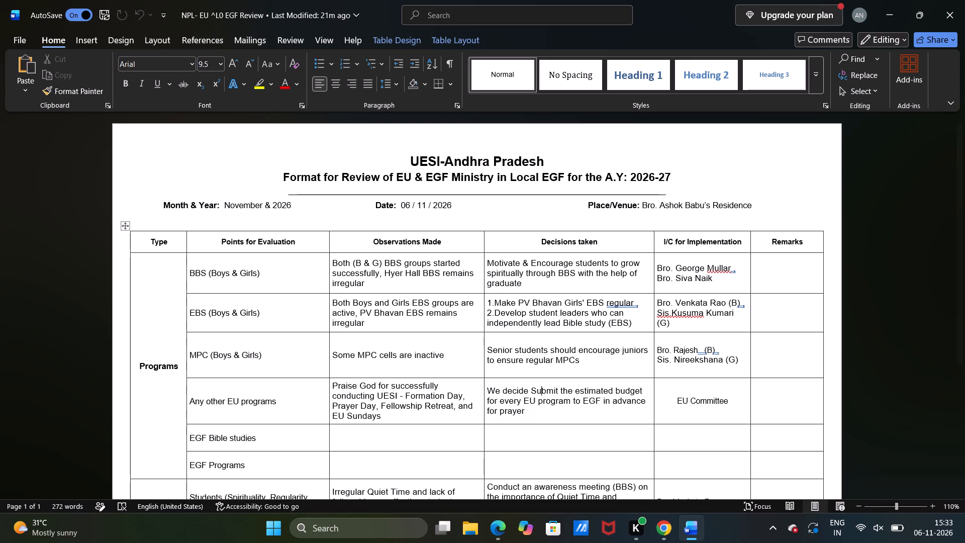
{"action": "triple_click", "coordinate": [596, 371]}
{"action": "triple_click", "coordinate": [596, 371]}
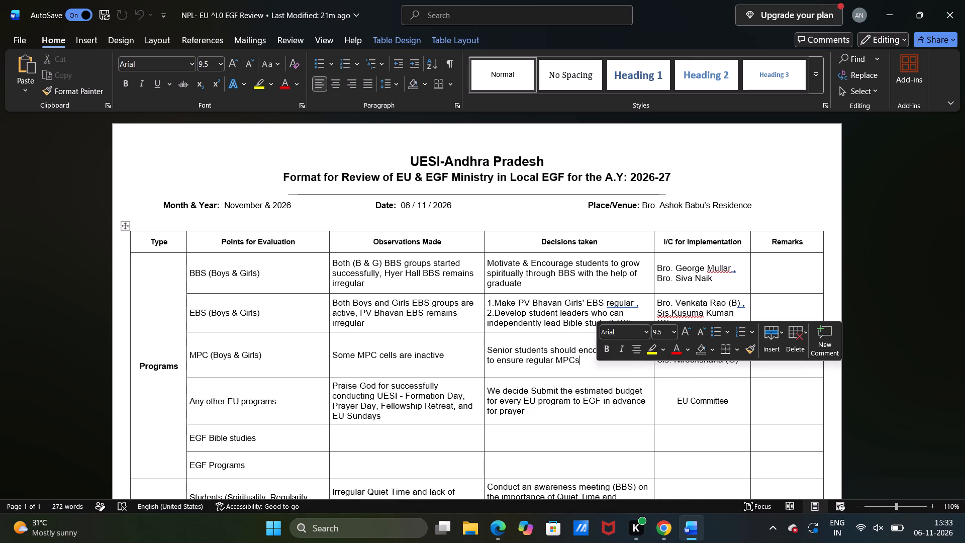
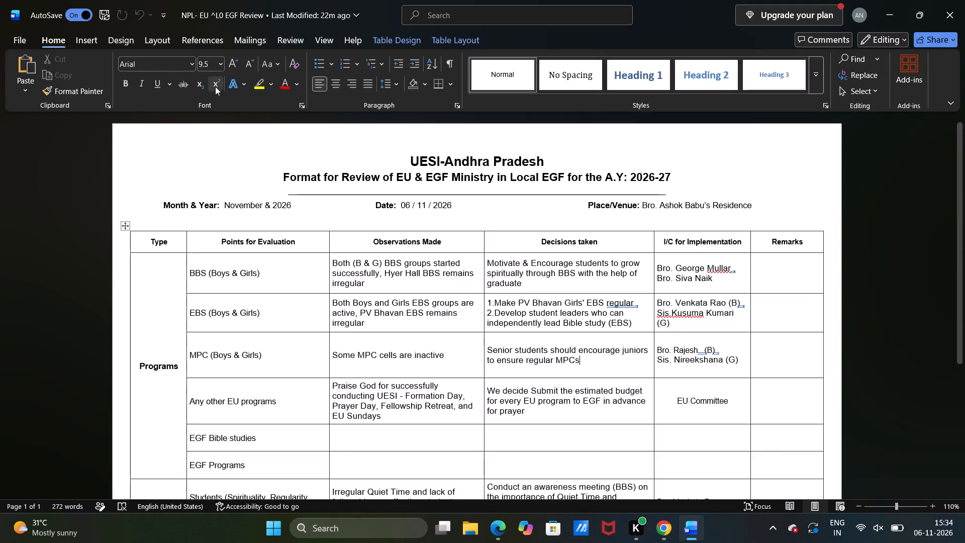
Browse the Documents and Desktop folders for the review file without opening anything.
{"action": "left_click", "coordinate": [16, 33]}
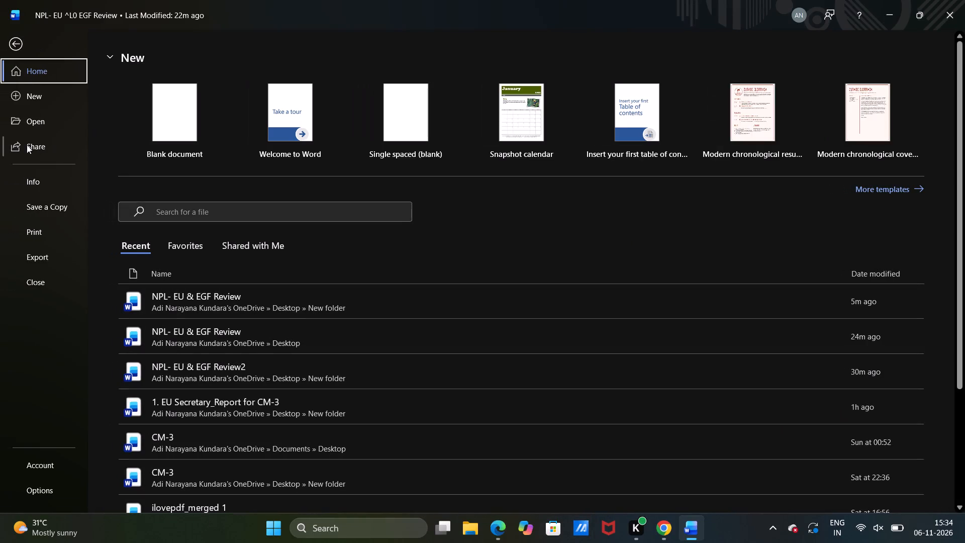
{"action": "left_click", "coordinate": [38, 122]}
{"action": "left_click", "coordinate": [38, 122]}
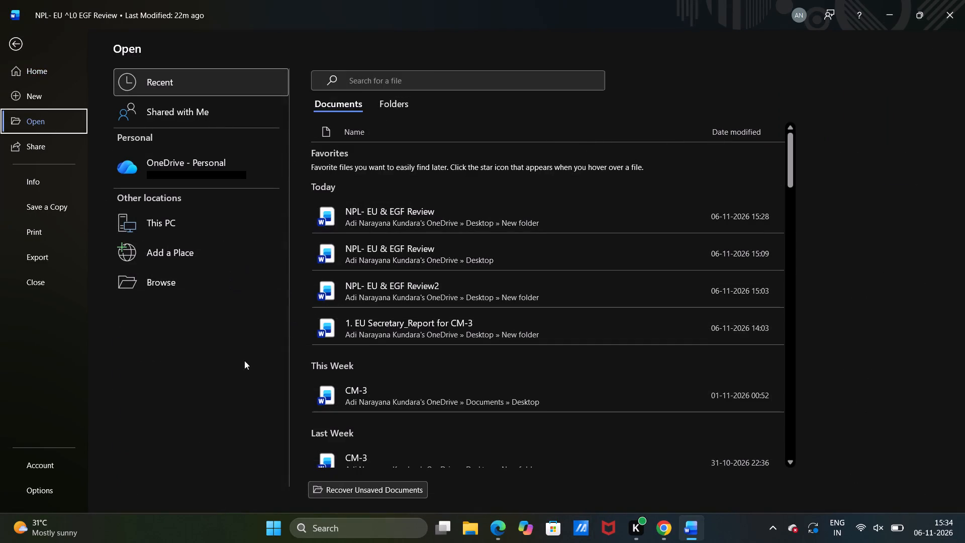
{"action": "left_click", "coordinate": [156, 224]}
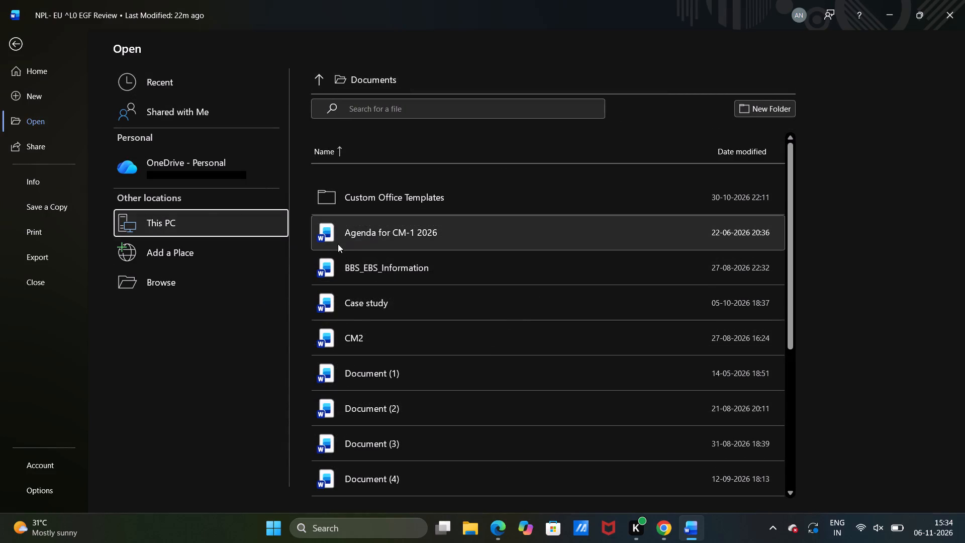
{"action": "double_click", "coordinate": [187, 226]}
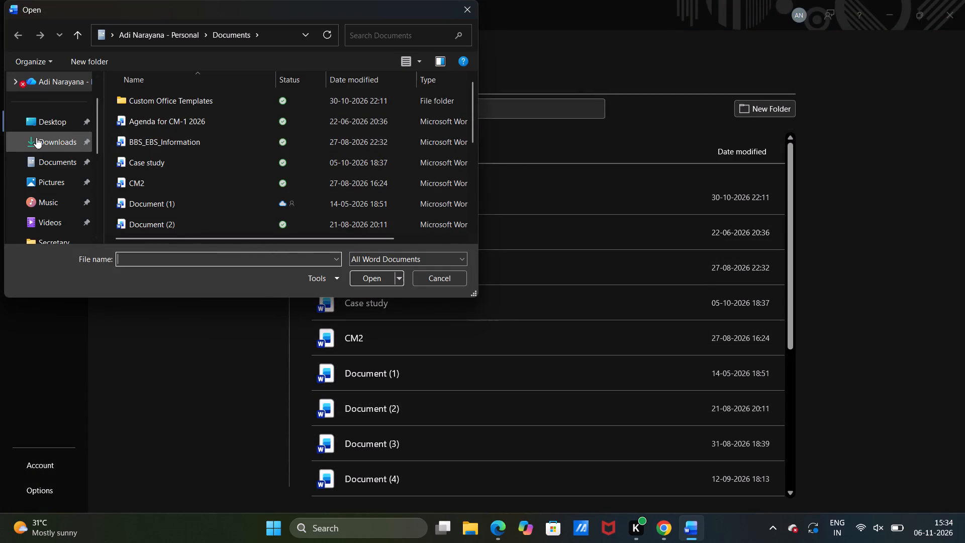
{"action": "left_click", "coordinate": [52, 120]}
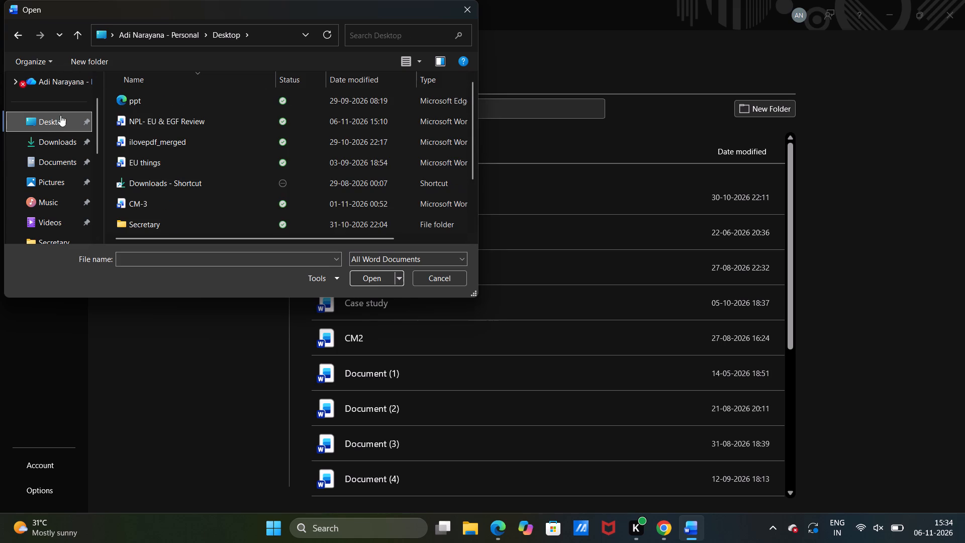
{"action": "scroll", "coordinate": [221, 114], "scroll_direction": "up", "scroll_amount": 5}
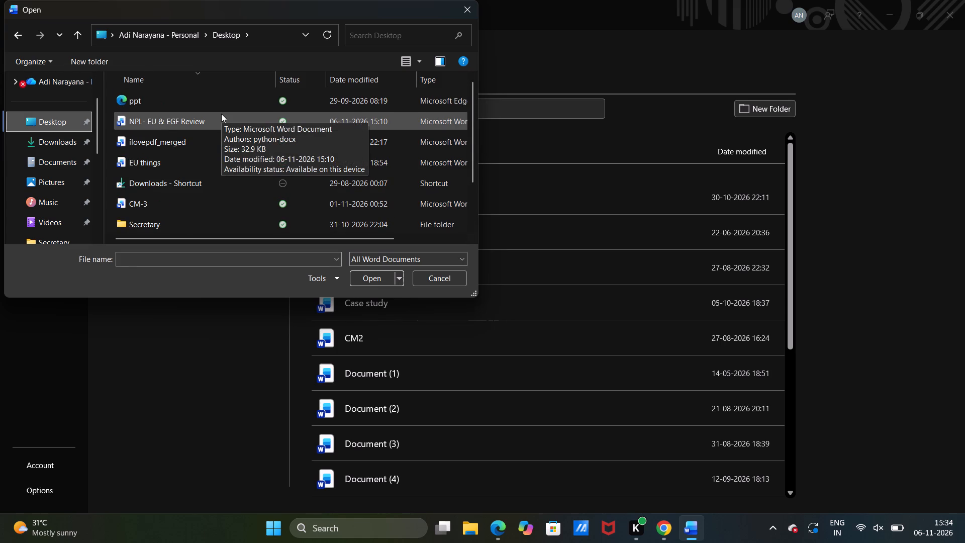
{"action": "scroll", "coordinate": [221, 114], "scroll_direction": "up", "scroll_amount": 9}
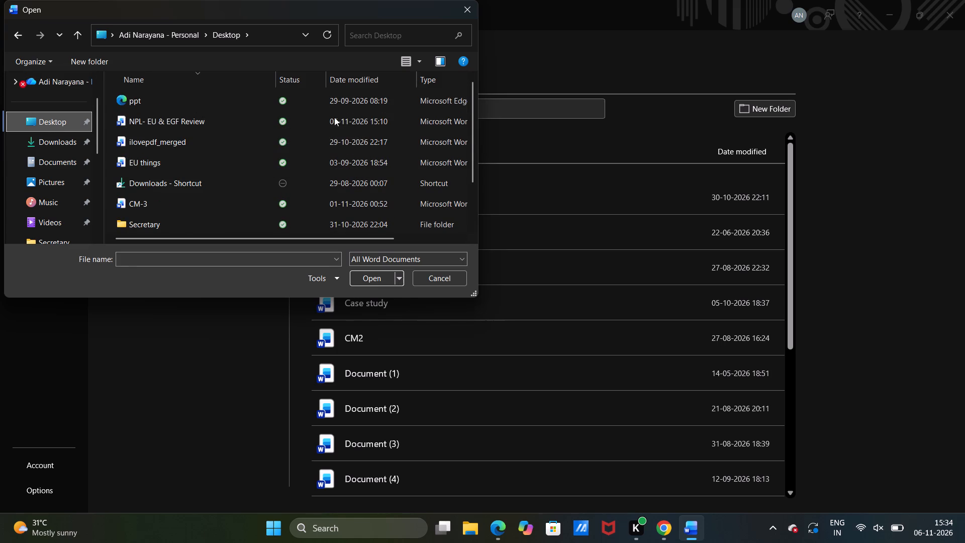
{"action": "scroll", "coordinate": [166, 157], "scroll_direction": "down", "scroll_amount": 1}
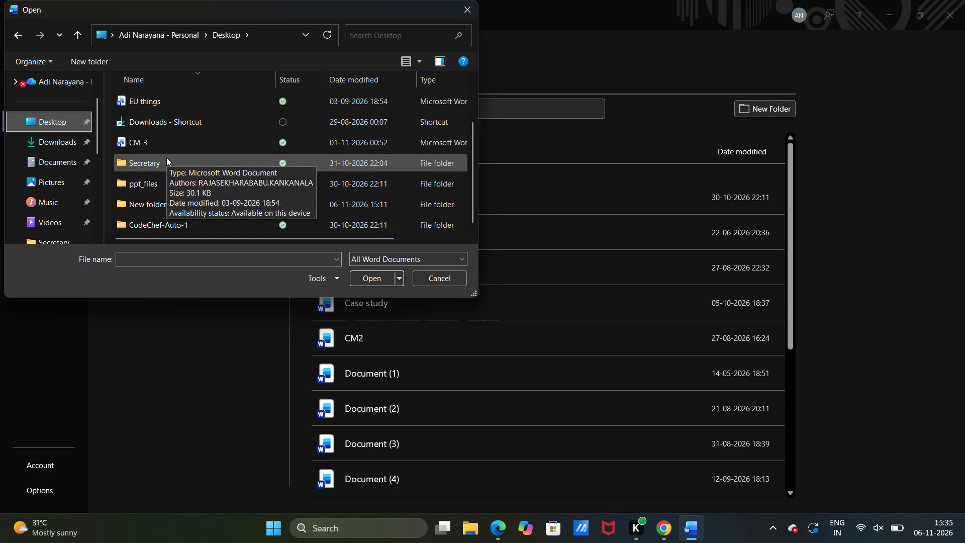
{"action": "scroll", "coordinate": [166, 157], "scroll_direction": "down", "scroll_amount": 2}
{"action": "scroll", "coordinate": [166, 157], "scroll_direction": "up", "scroll_amount": 8}
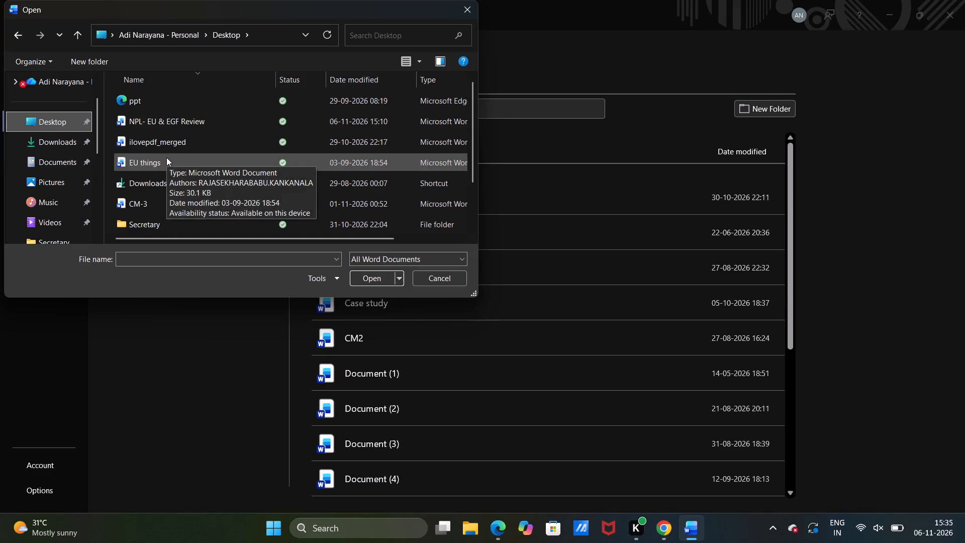
{"action": "left_click", "coordinate": [462, 12]}
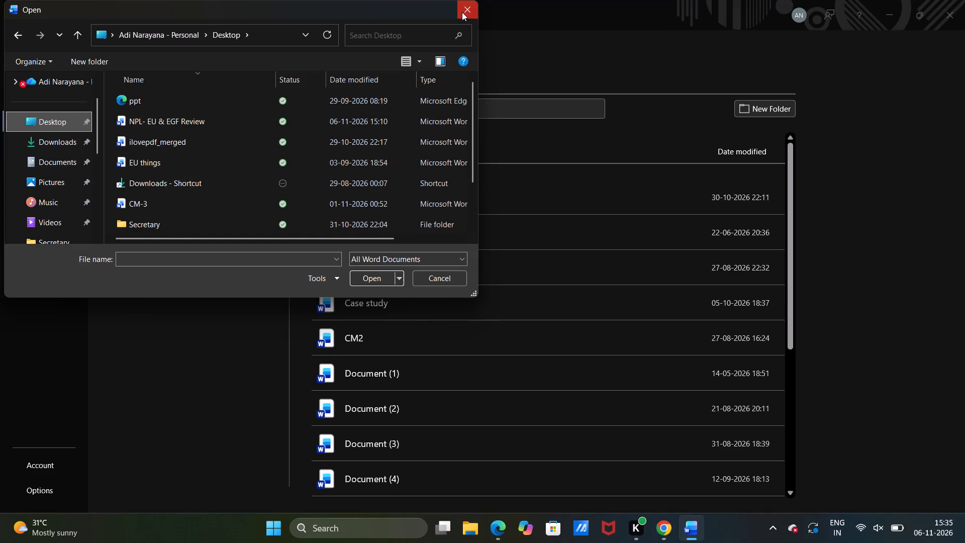
{"action": "scroll", "coordinate": [182, 282], "scroll_direction": "down", "scroll_amount": 1}
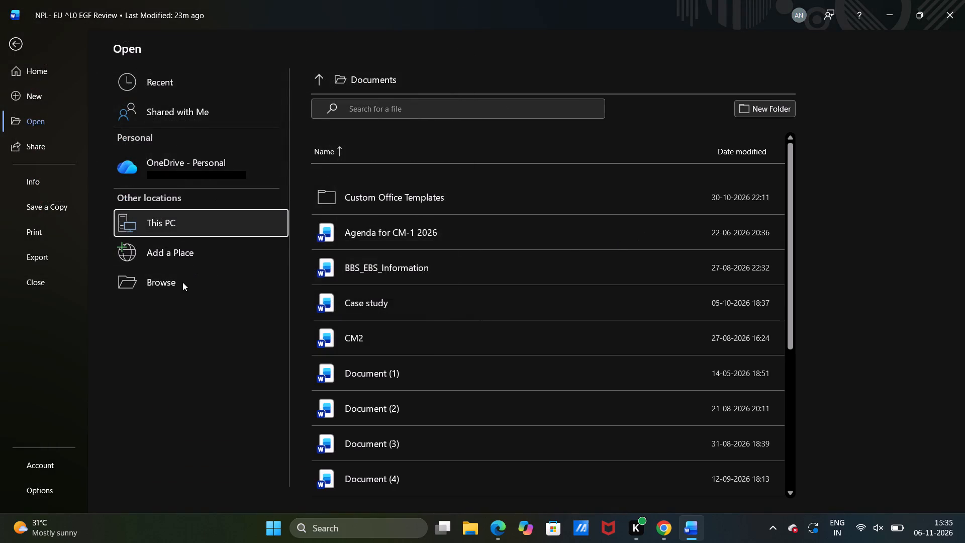
{"action": "scroll", "coordinate": [182, 282], "scroll_direction": "down", "scroll_amount": 5}
Examine the review's print preview along with its margin and pages-per-sheet options.
{"action": "left_click", "coordinate": [20, 241]}
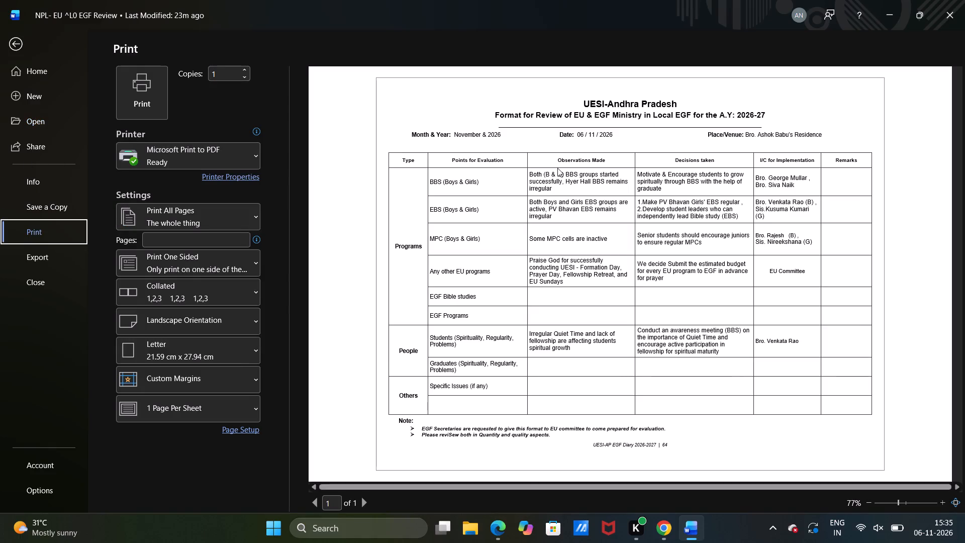
{"action": "left_click", "coordinate": [291, 407]}
{"action": "left_click", "coordinate": [280, 226]}
{"action": "left_click", "coordinate": [249, 383]}
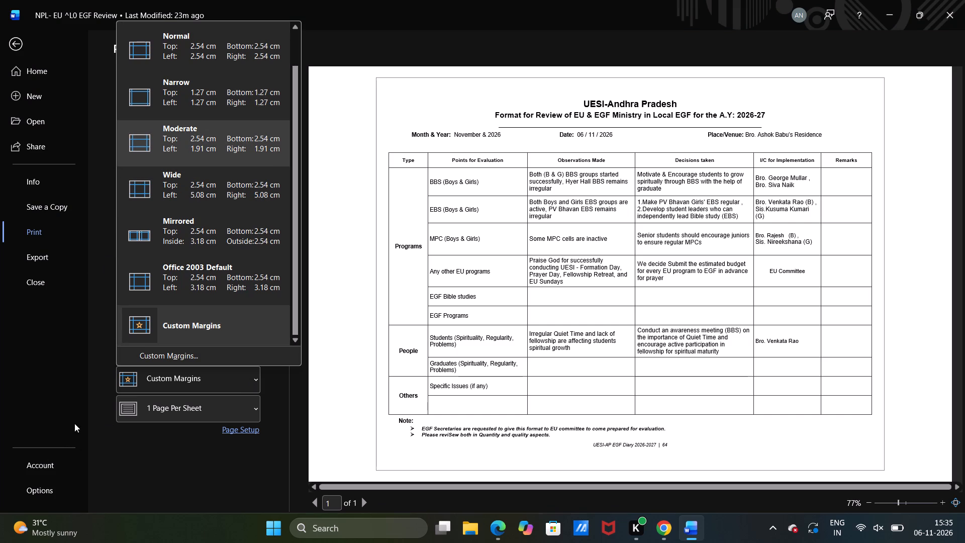
{"action": "left_click", "coordinate": [65, 398]}
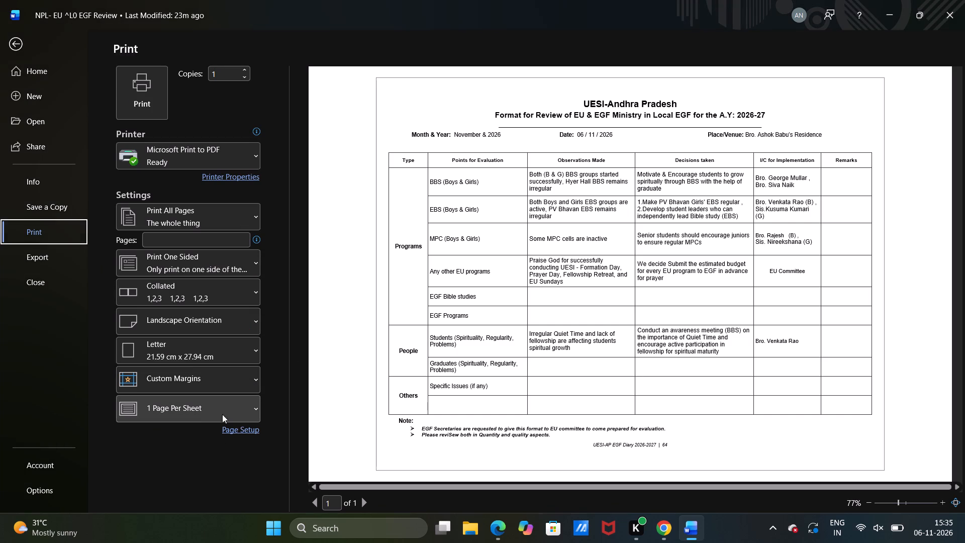
{"action": "left_click", "coordinate": [208, 409]}
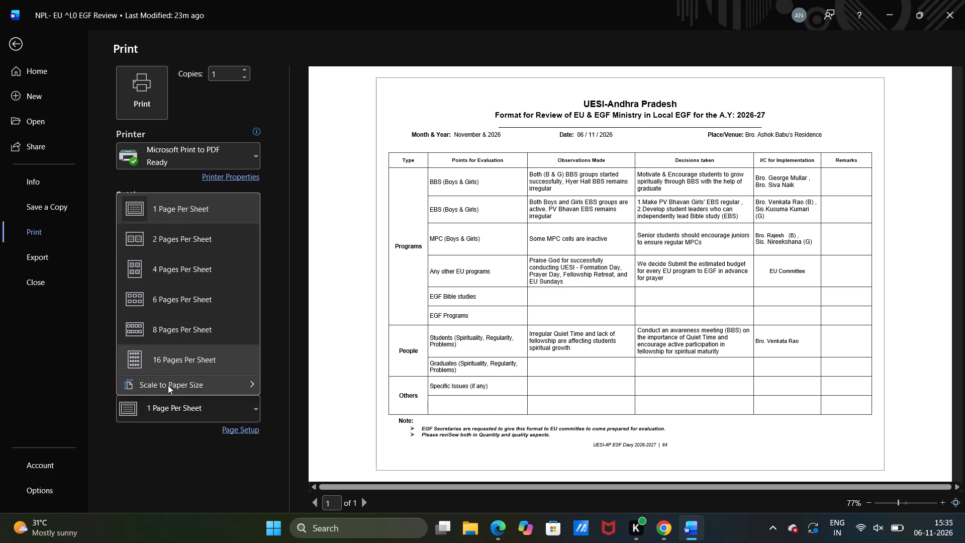
{"action": "left_click", "coordinate": [255, 406]}
{"action": "left_click", "coordinate": [255, 406]}
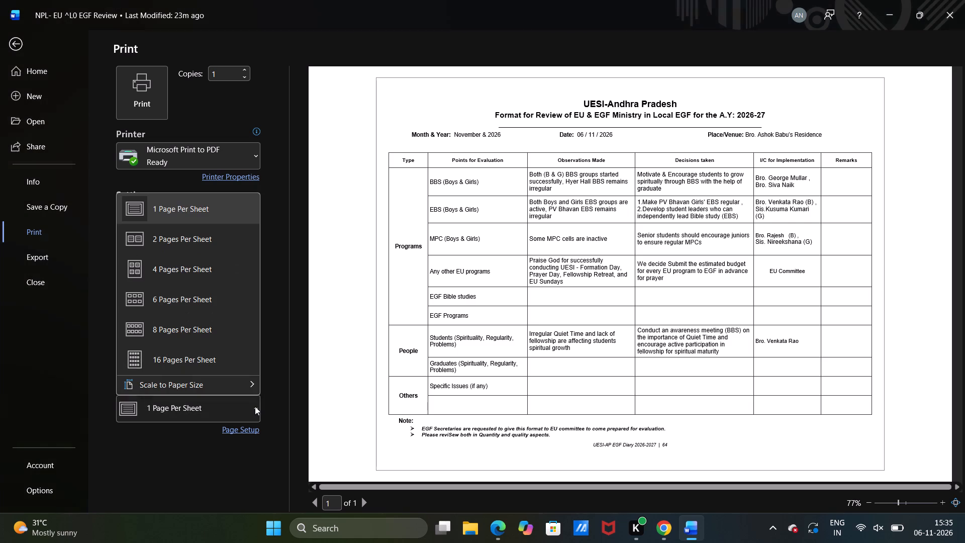
{"action": "left_click", "coordinate": [255, 406]}
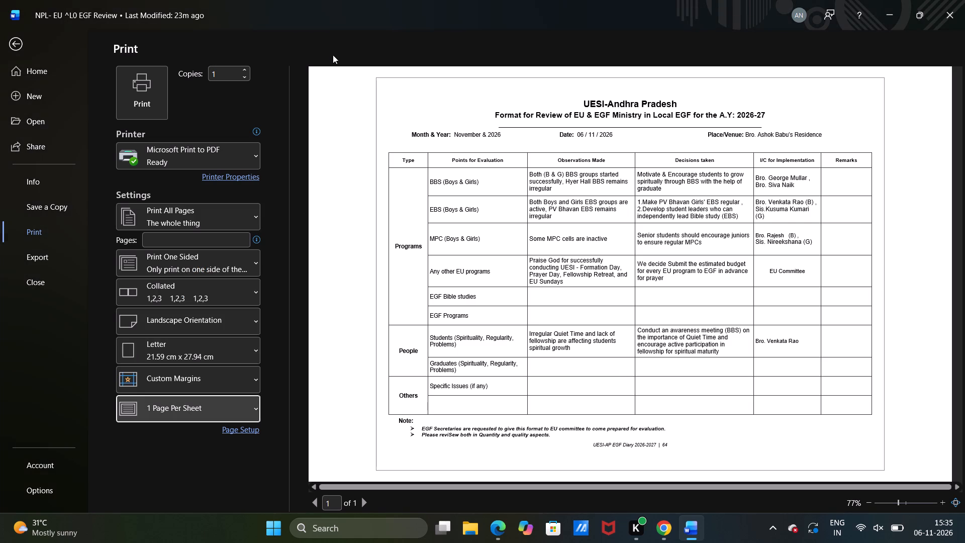
{"action": "left_click", "coordinate": [328, 50]}
{"action": "left_click", "coordinate": [336, 244]}
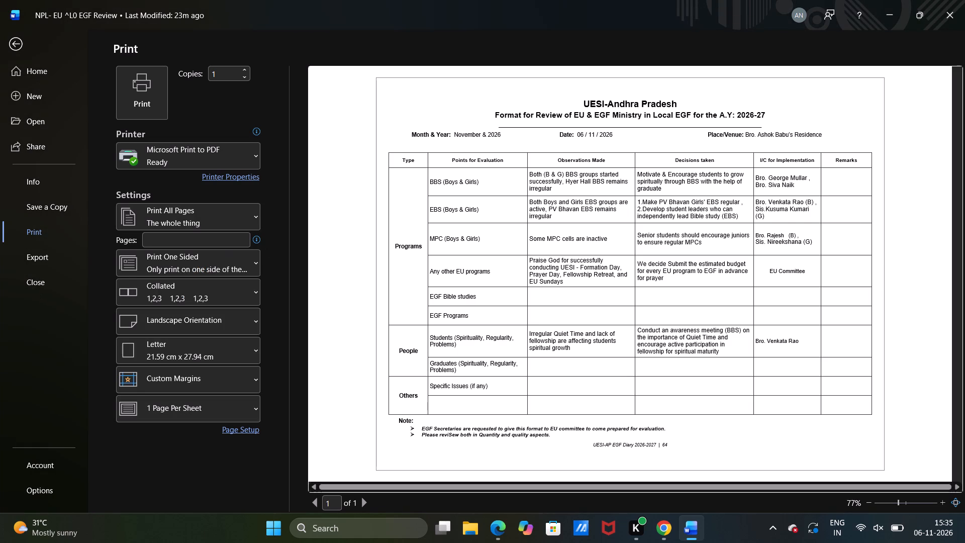
{"action": "left_click", "coordinate": [832, 18]}
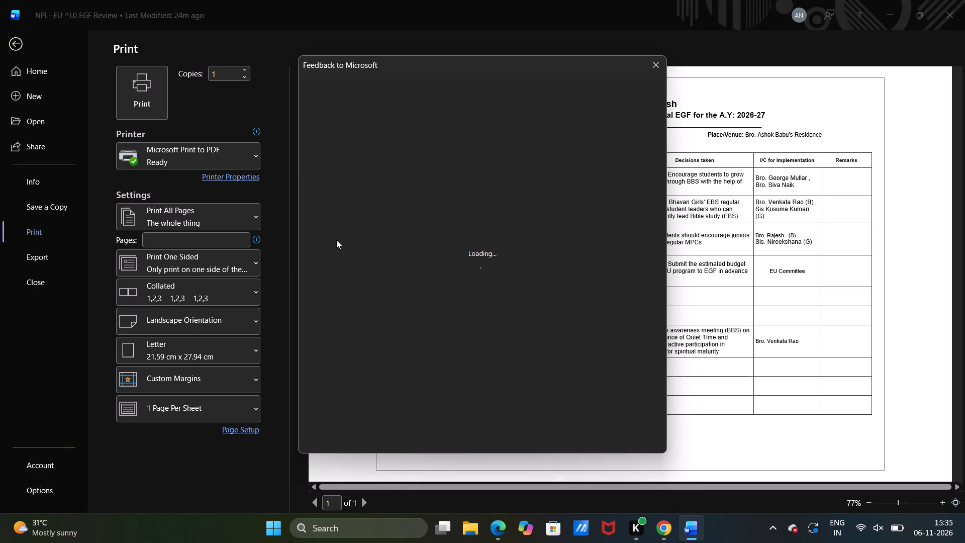
{"action": "left_click", "coordinate": [647, 66]}
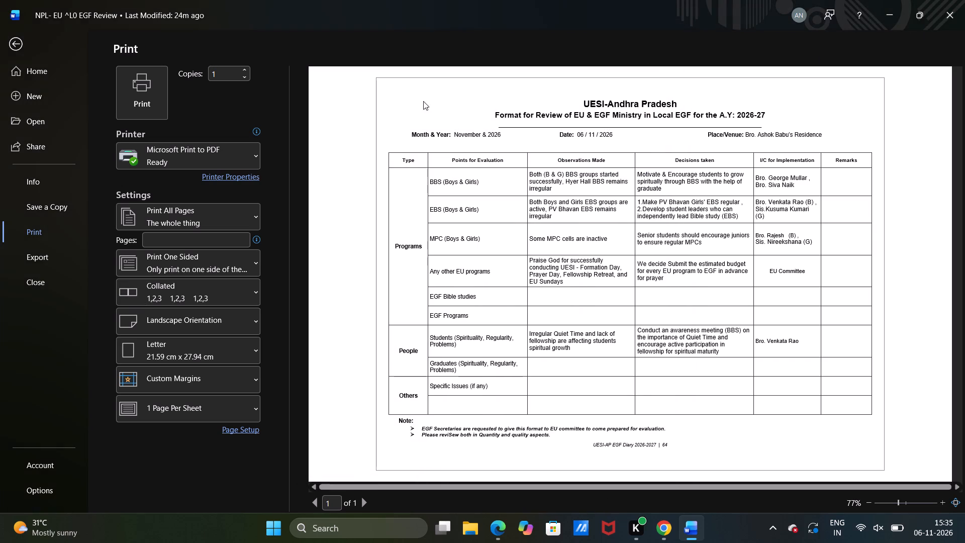
Close the NPL- EU & EGF Review document.
{"action": "left_click", "coordinate": [43, 280]}
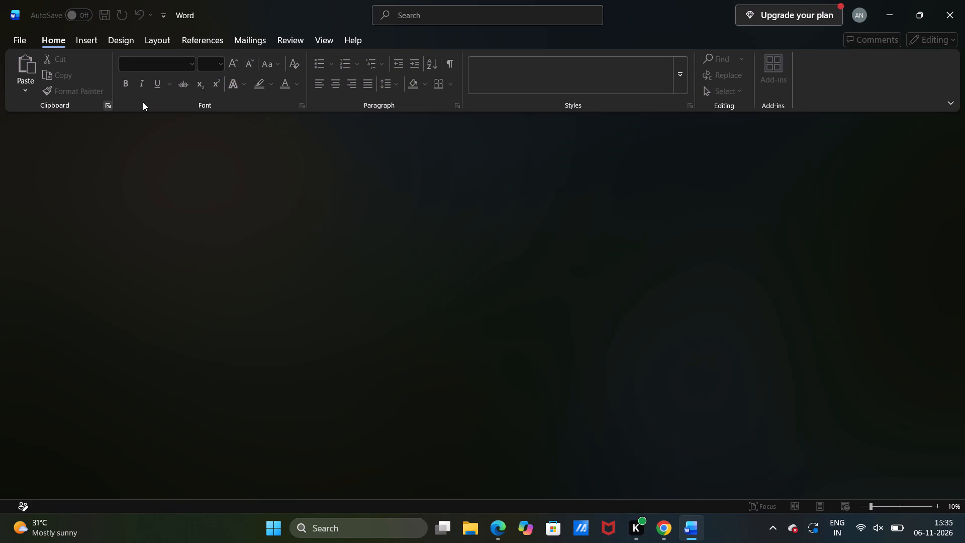
{"action": "key", "text": "ctrl+z"}
{"action": "key", "text": "ctrl+z"}
{"action": "key", "text": "ctrl+z"}
{"action": "key", "text": "ctrl+z"}
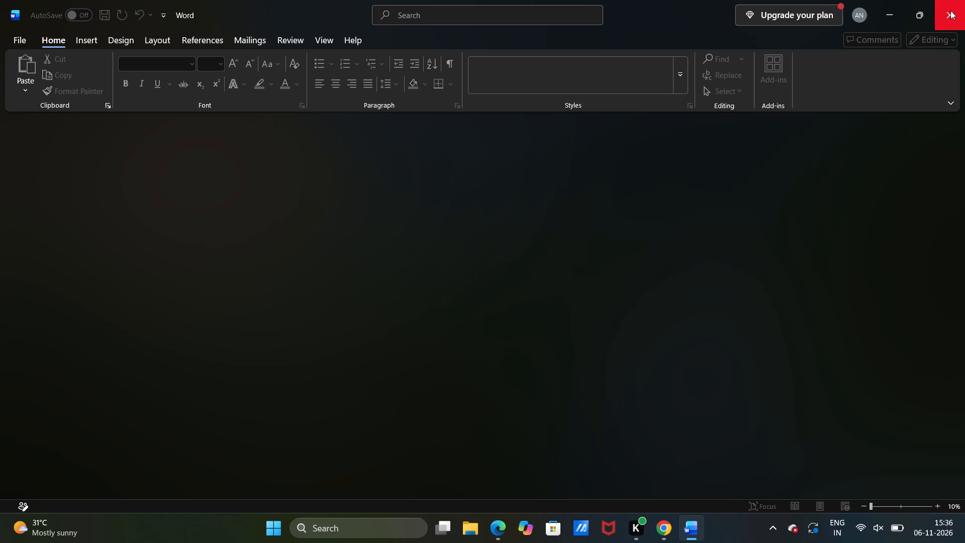
Close the empty Word window.
{"action": "left_click", "coordinate": [934, 9]}
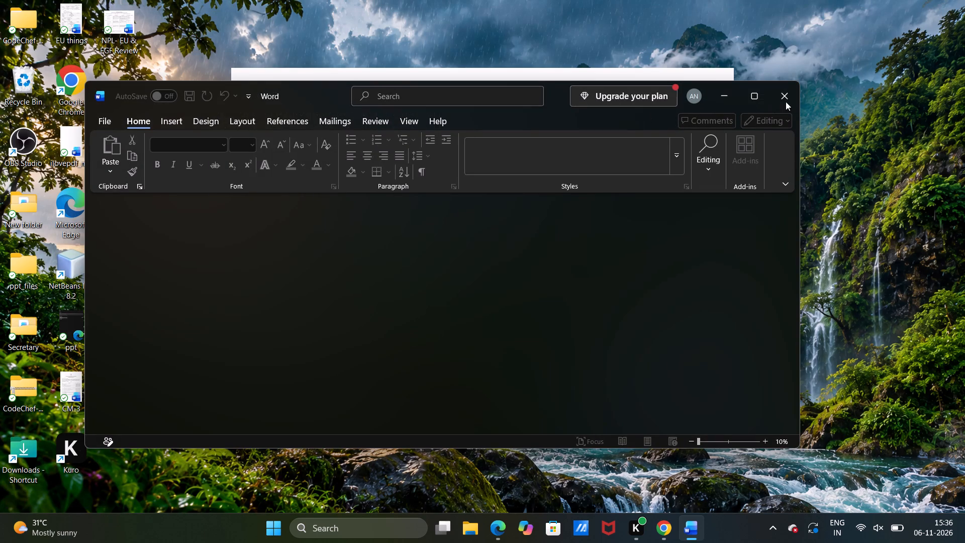
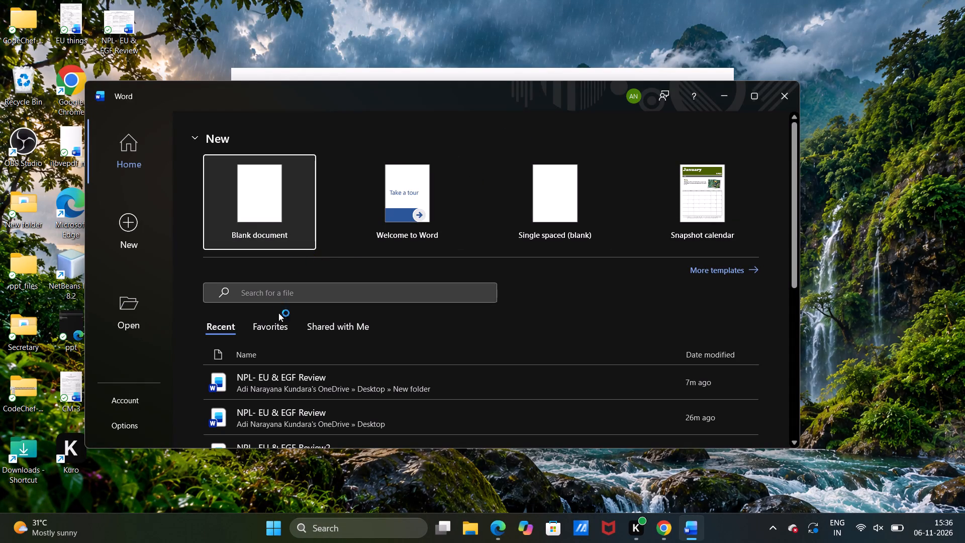
Open the recent NPL- EU & EGF Review document stored in the Desktop's New folder.
{"action": "double_click", "coordinate": [284, 379]}
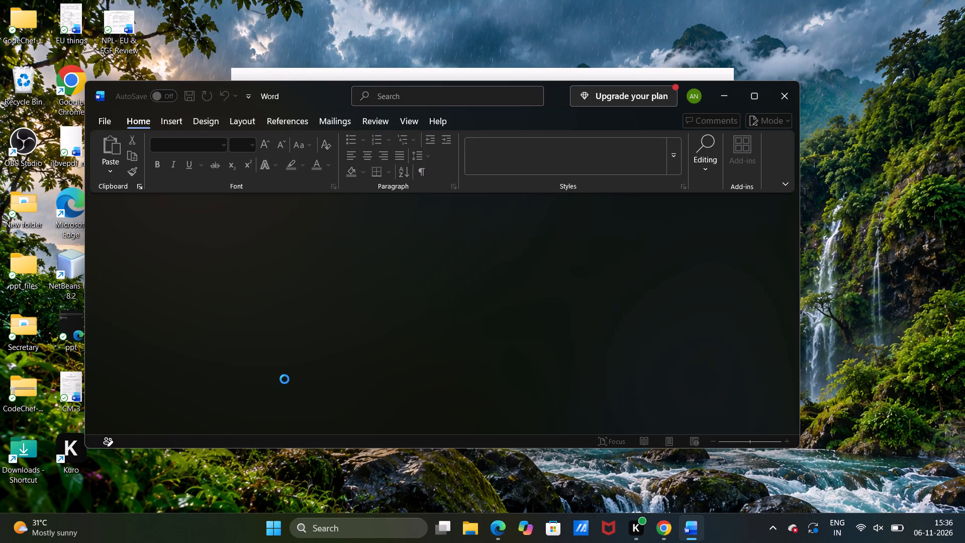
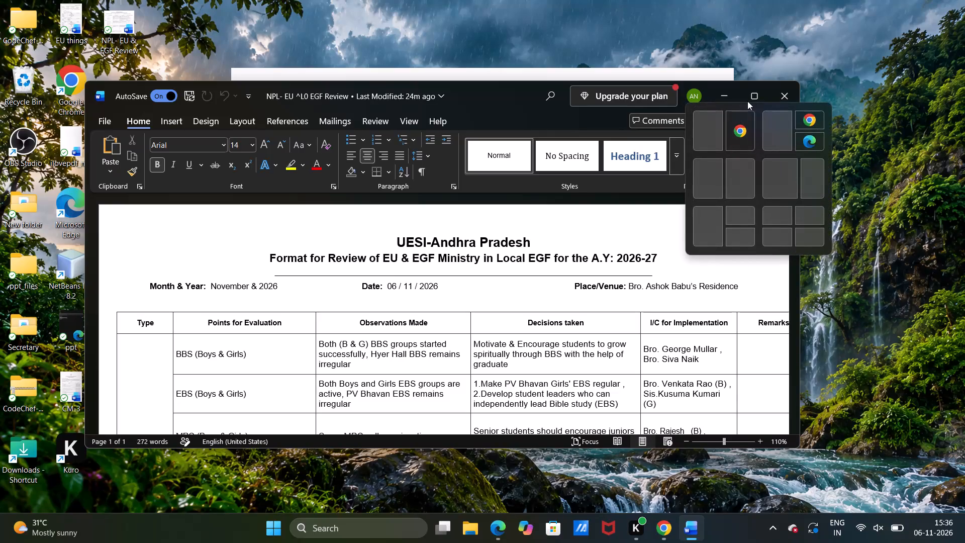
Maximize the document window and look over the review page from its heading to the closing notes.
{"action": "left_click", "coordinate": [747, 101]}
{"action": "left_click", "coordinate": [749, 93]}
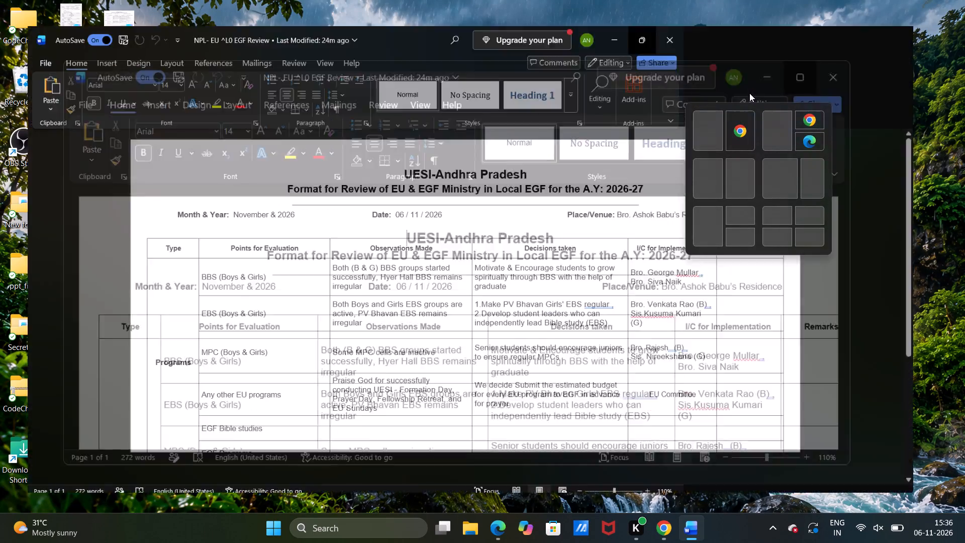
{"action": "scroll", "coordinate": [294, 355], "scroll_direction": "down", "scroll_amount": 3}
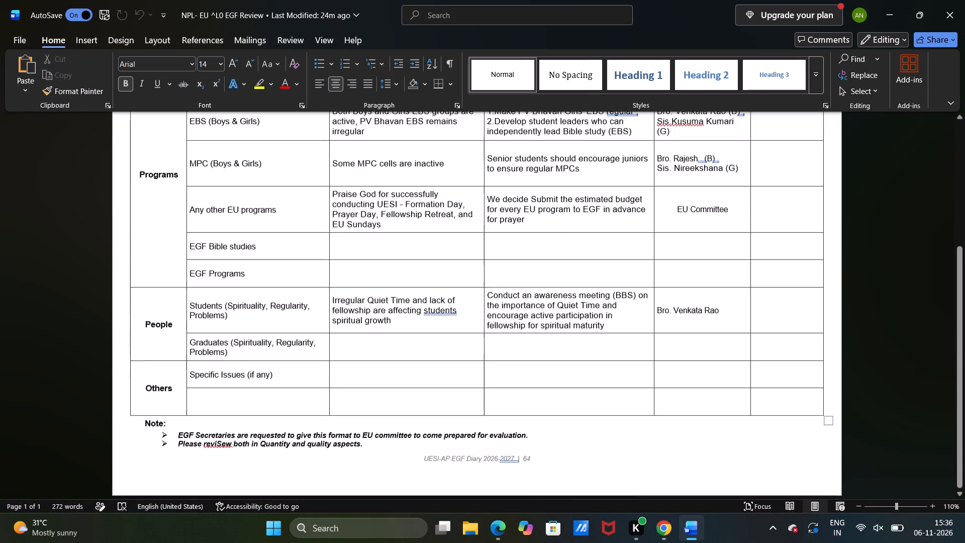
{"action": "scroll", "coordinate": [294, 355], "scroll_direction": "down", "scroll_amount": 1}
{"action": "scroll", "coordinate": [294, 355], "scroll_direction": "up", "scroll_amount": 5}
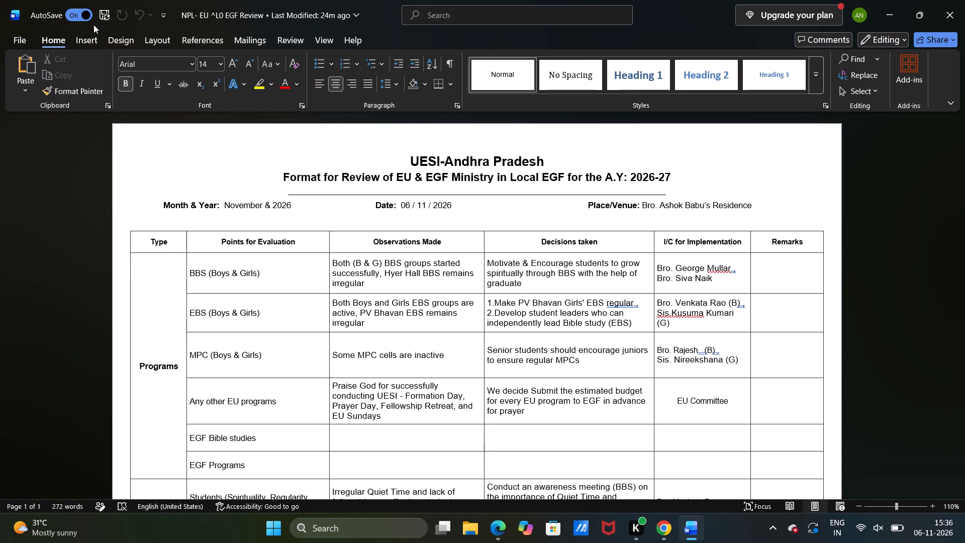
Bring up the options for inserting content into the review document.
{"action": "left_click", "coordinate": [87, 34]}
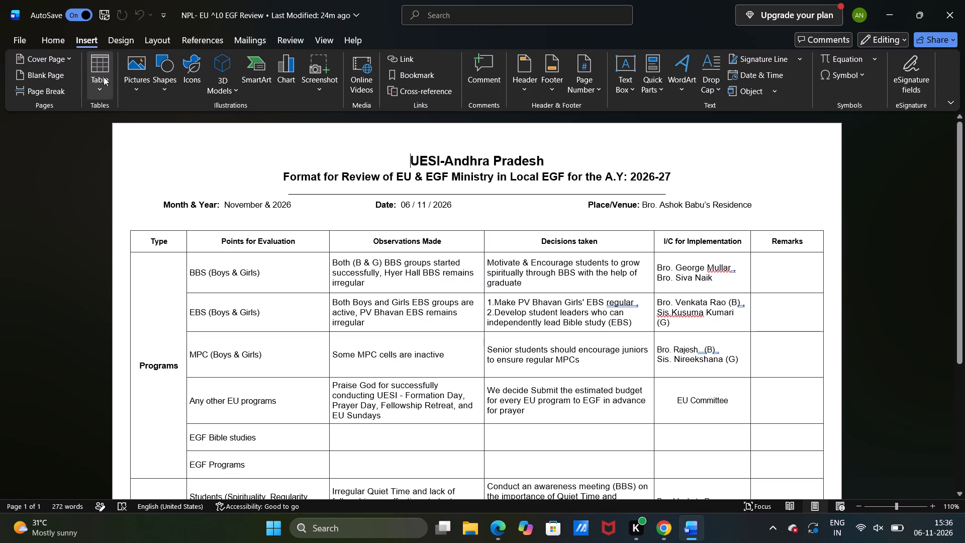
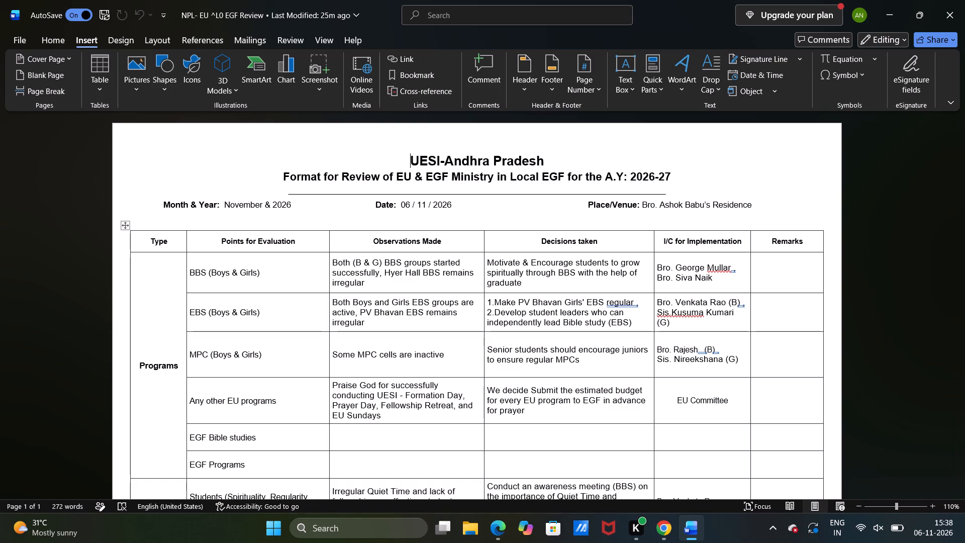
Switch from the review document to Windows search and bring up the recent searches.
{"action": "left_click", "coordinate": [333, 539]}
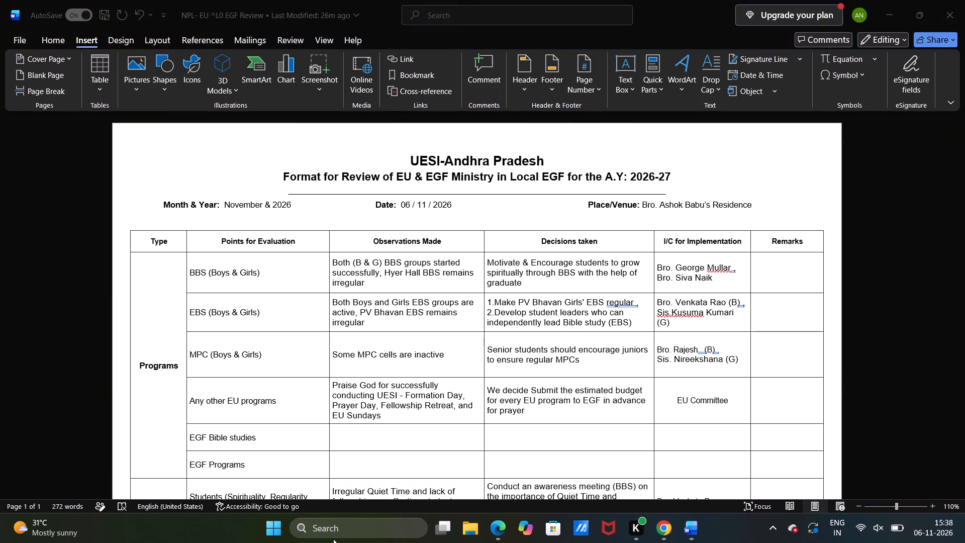